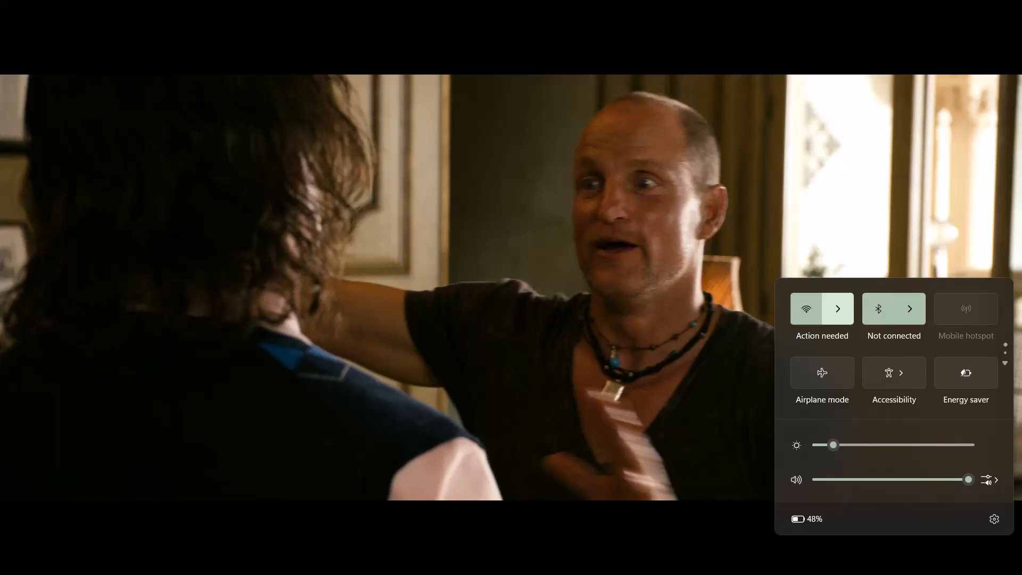
# Connect the computer to the LPU Hostels-5G Wi-Fi network and dismiss the network list.
pyautogui.click(836, 300)
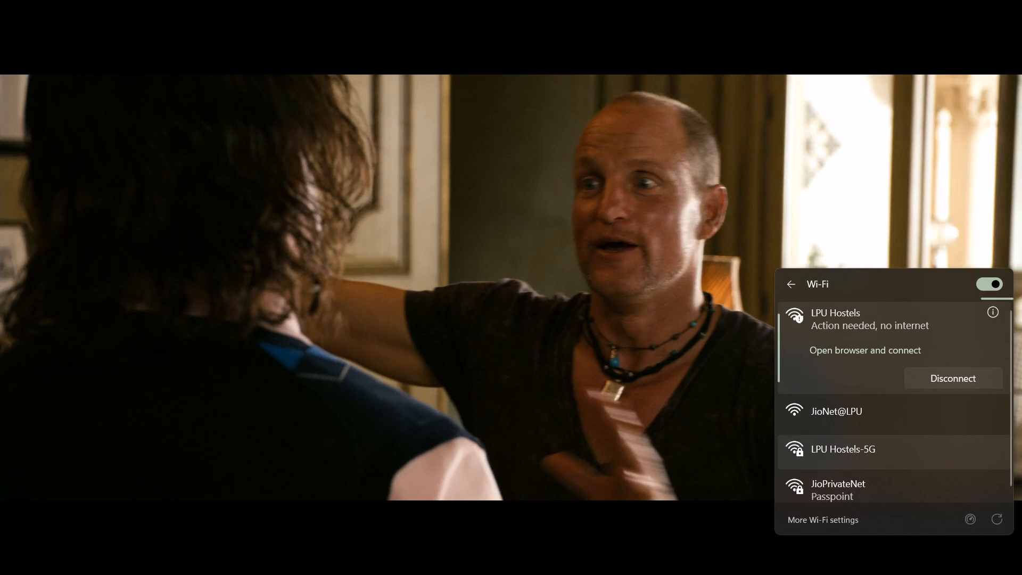
pyautogui.click(910, 461)
pyautogui.click(966, 455)
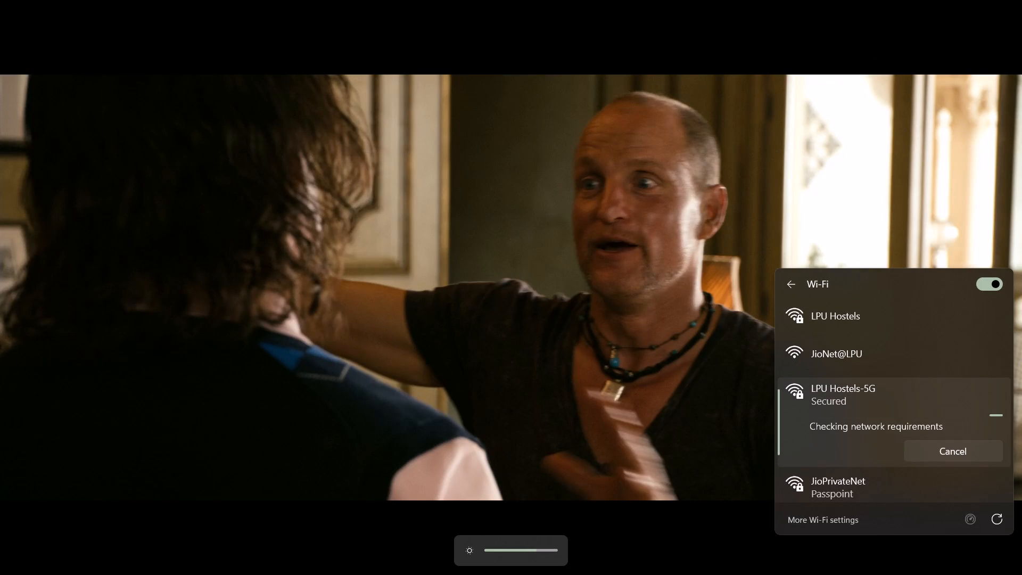
pyautogui.click(610, 282)
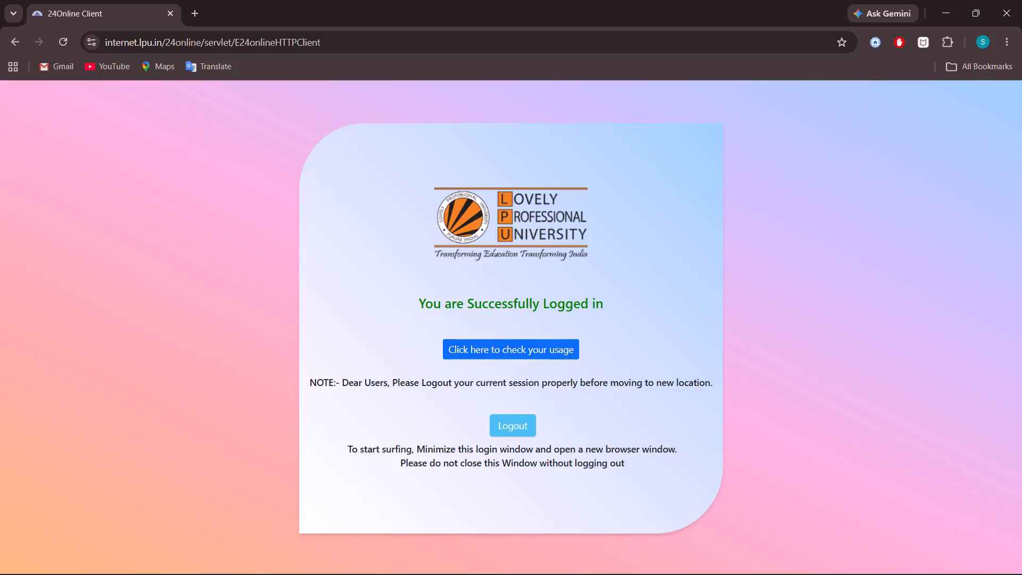
# In Chrome, open a new tab, then close both the 24Online Client tab and the new tab.
pyautogui.click(201, 13)
pyautogui.click(167, 10)
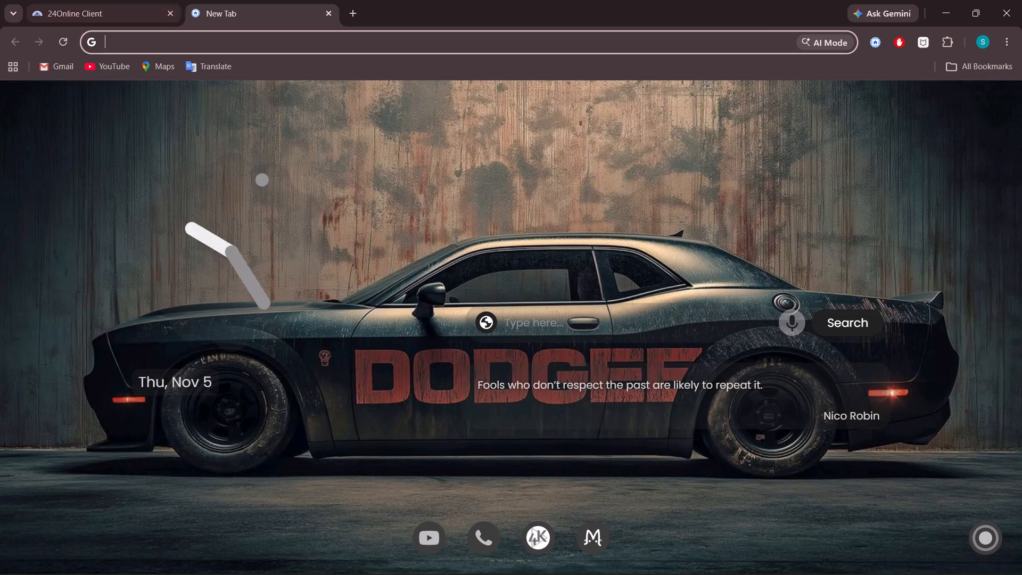
pyautogui.click(169, 11)
# Bring up the view options for the desktop icons.
pyautogui.rightClick(403, 381)
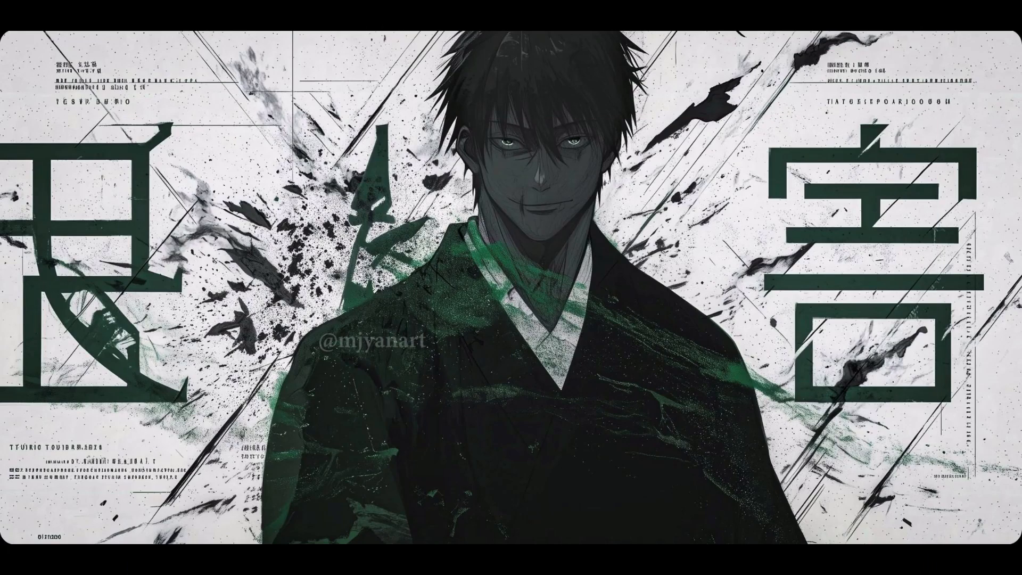
pyautogui.click(546, 176)
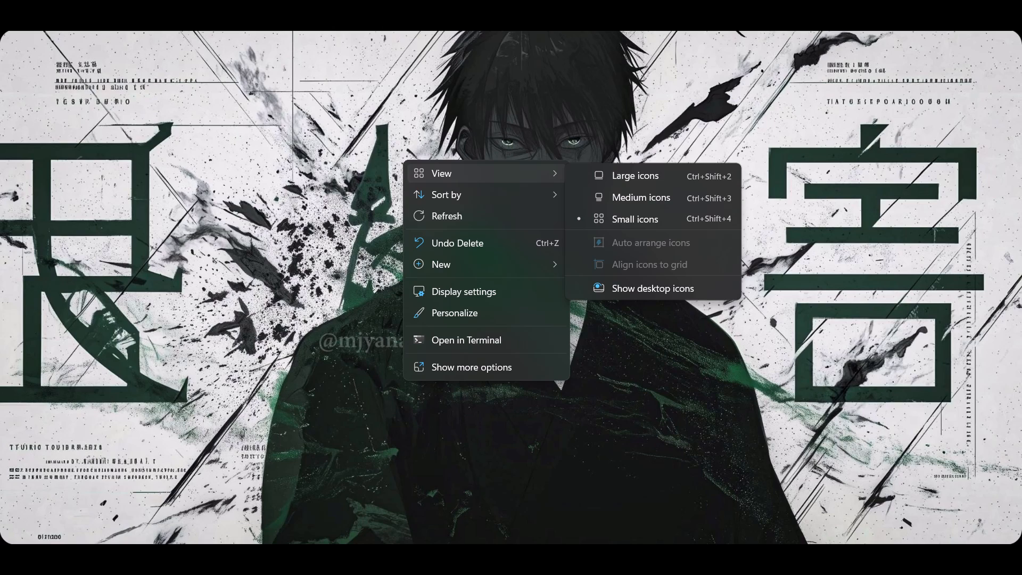
# Show the desktop icons on the desktop.
pyautogui.click(630, 291)
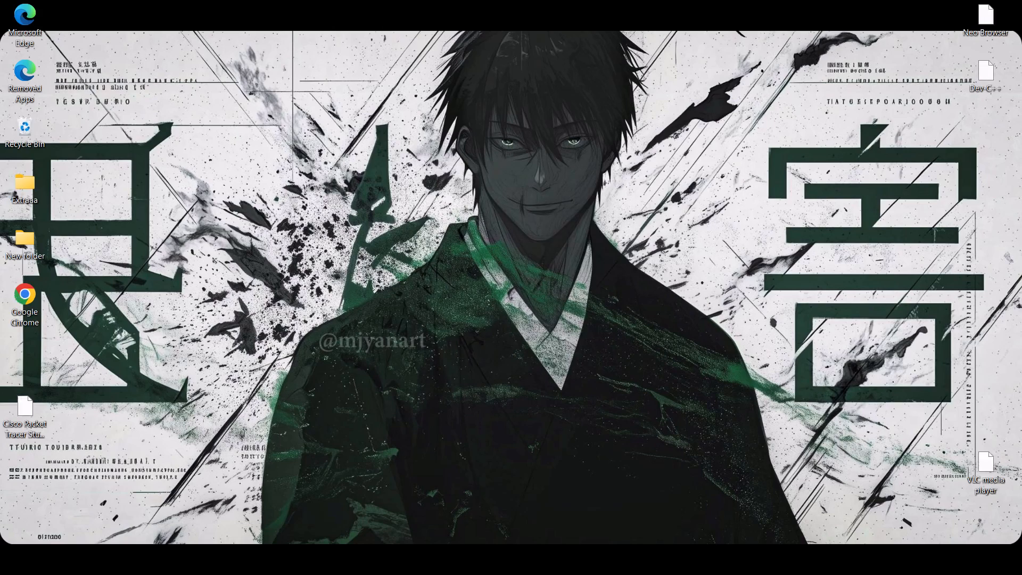
pyautogui.click(636, 278)
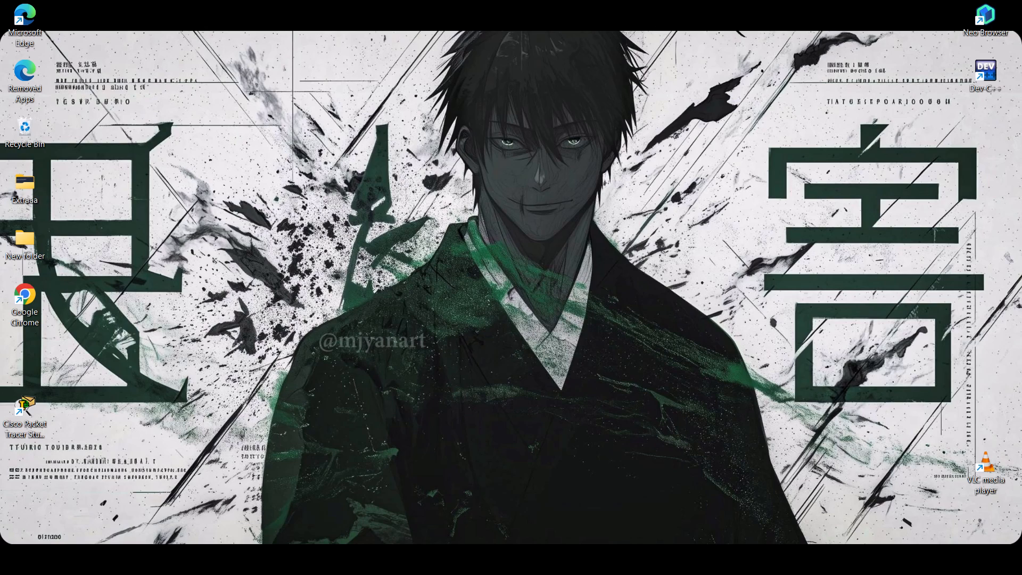
# Look through the Extraaa desktop folder, including its CDP and CPP subfolders, for a document to use.
pyautogui.doubleClick(29, 202)
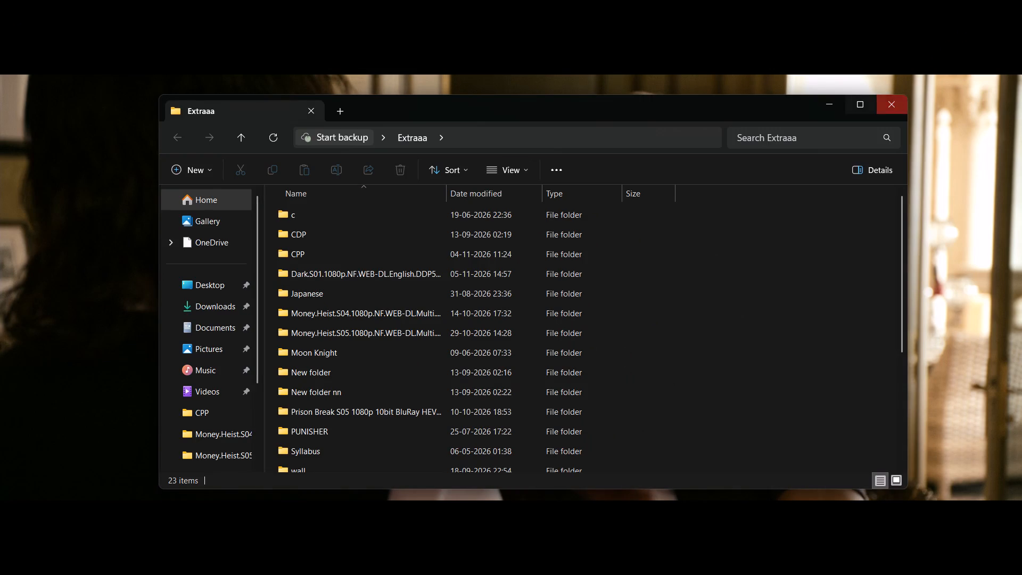
pyautogui.doubleClick(386, 235)
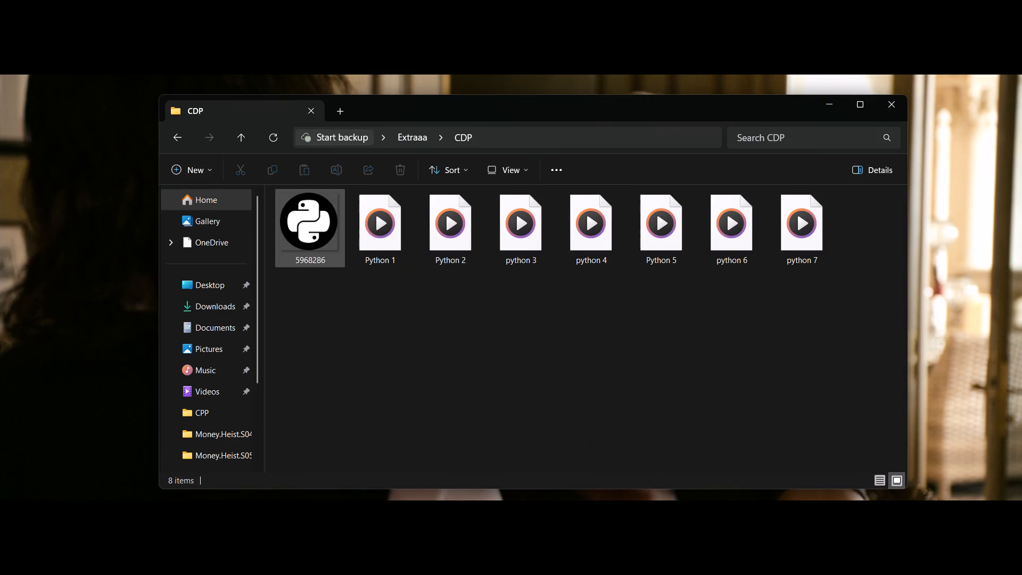
pyautogui.click(185, 134)
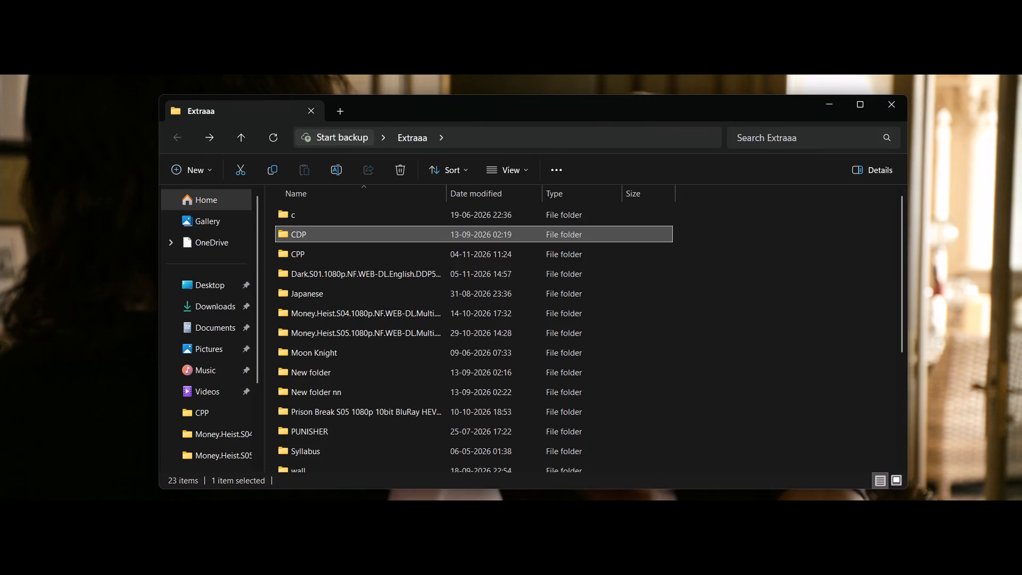
pyautogui.doubleClick(303, 248)
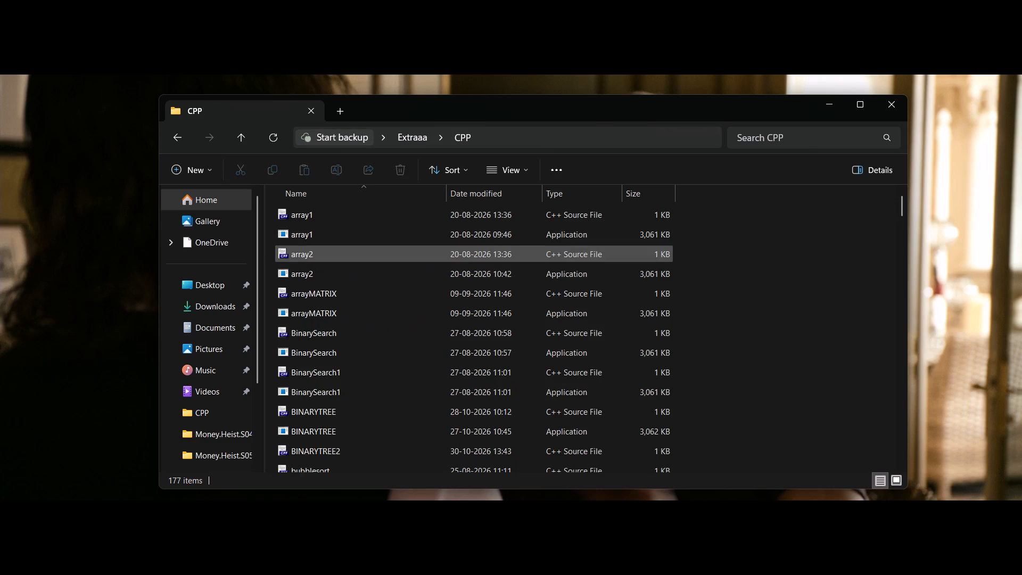
pyautogui.click(172, 135)
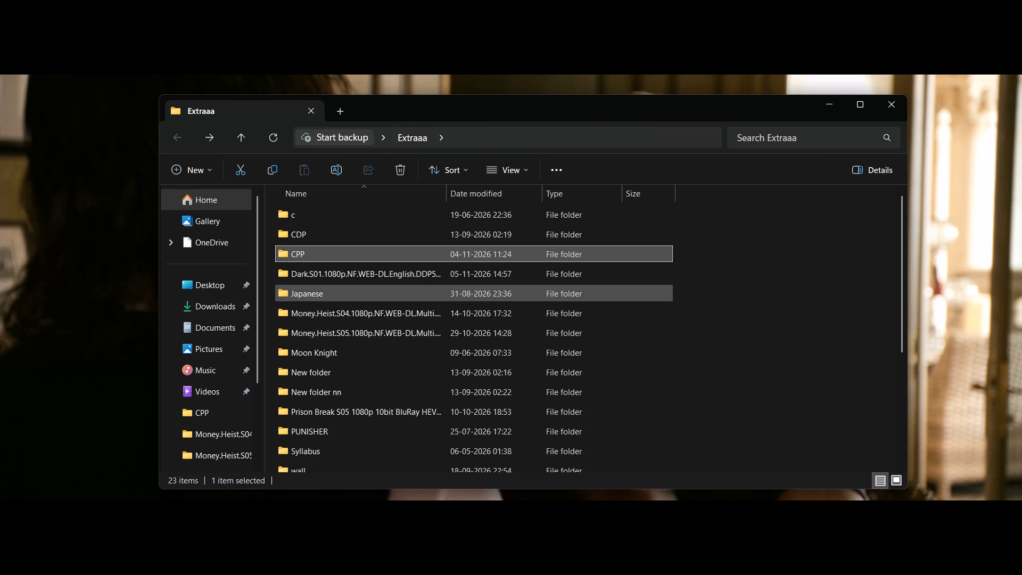
pyautogui.scroll(-1, 369, 390)
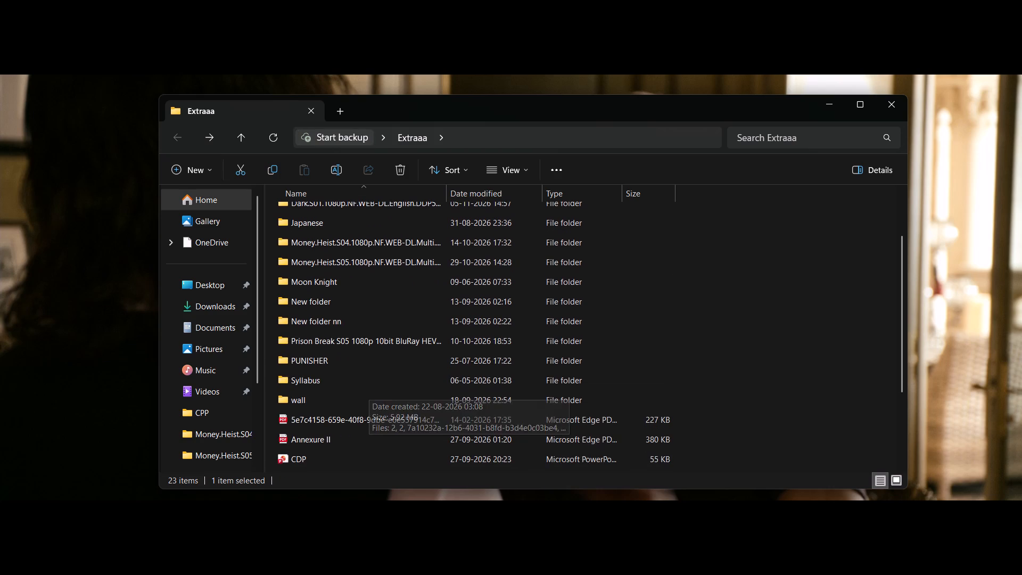
pyautogui.scroll(-1, 342, 382)
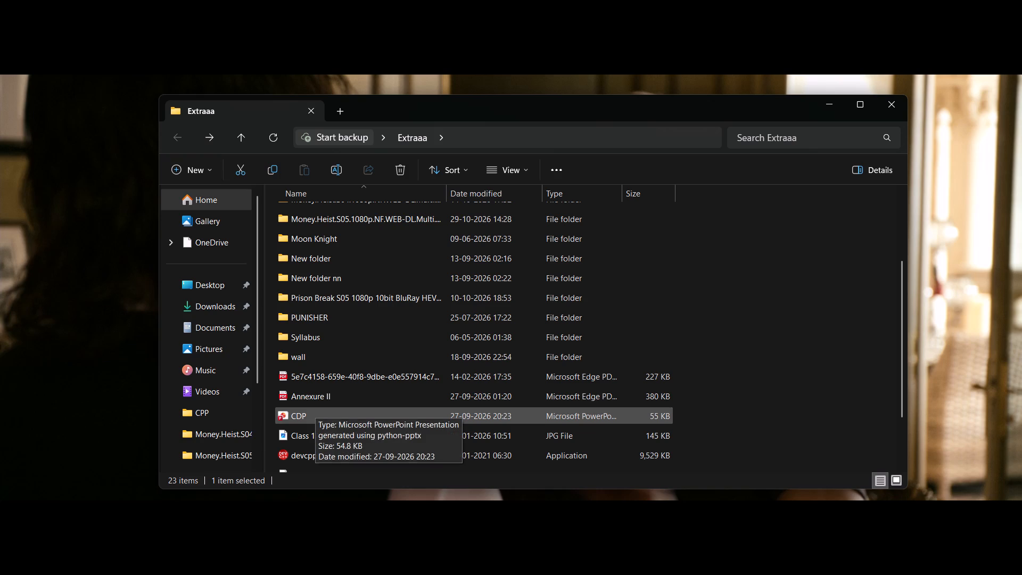
# Open the Annexure II PDF from the Extraaa folder, look over its first page and close it.
pyautogui.doubleClick(323, 400)
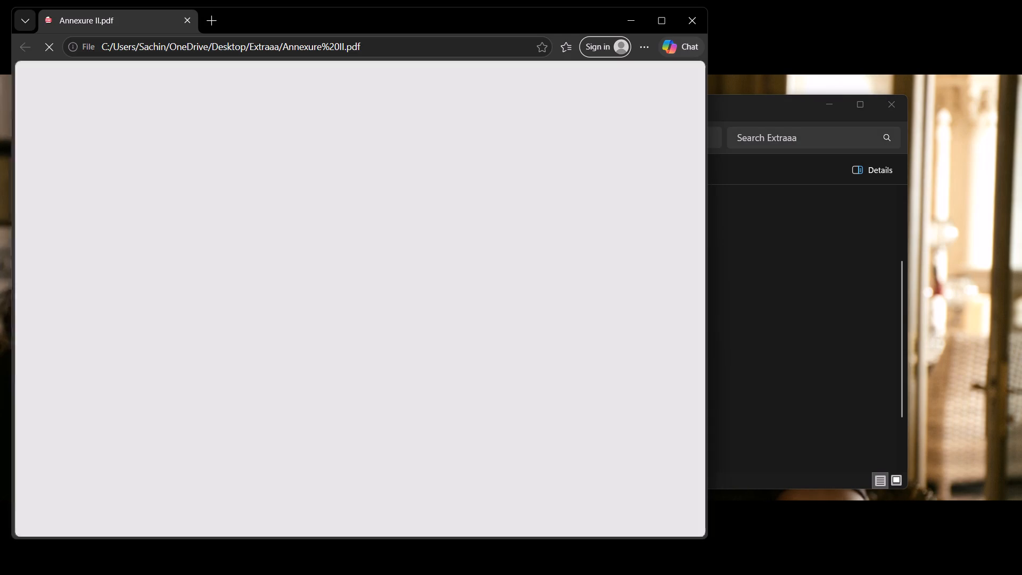
pyautogui.scroll(-2, 323, 400)
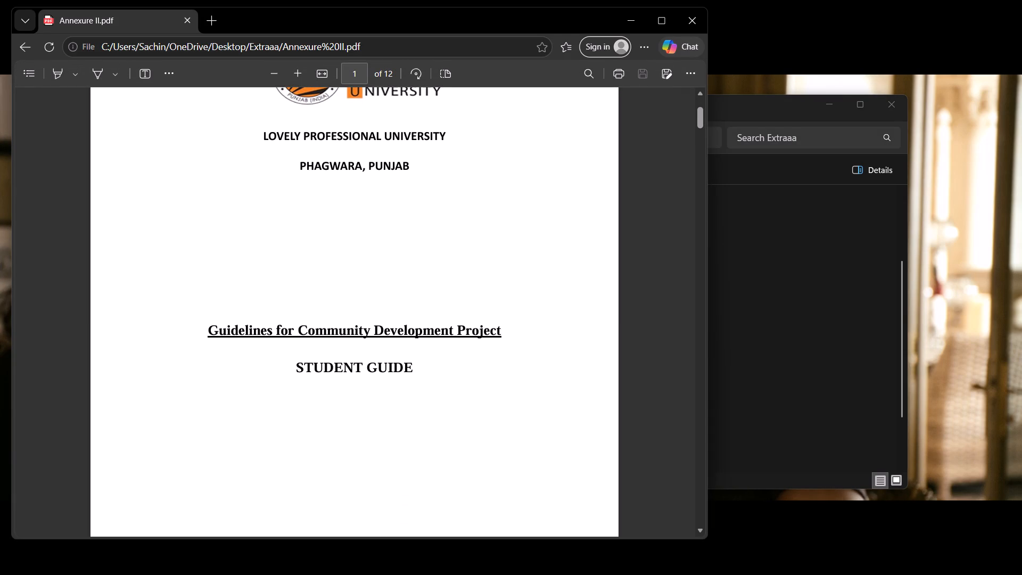
pyautogui.scroll(2, 336, 244)
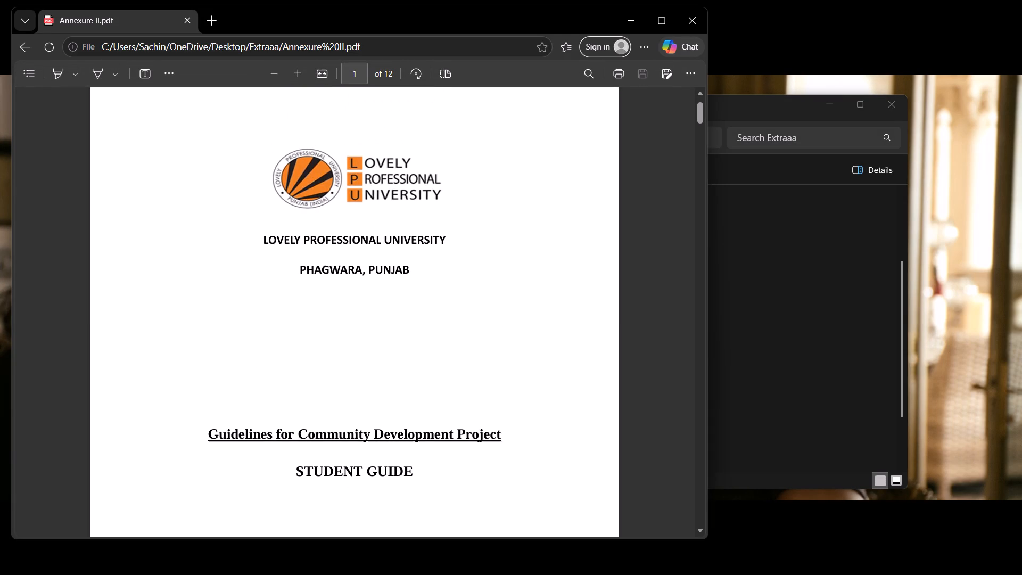
pyautogui.click(690, 24)
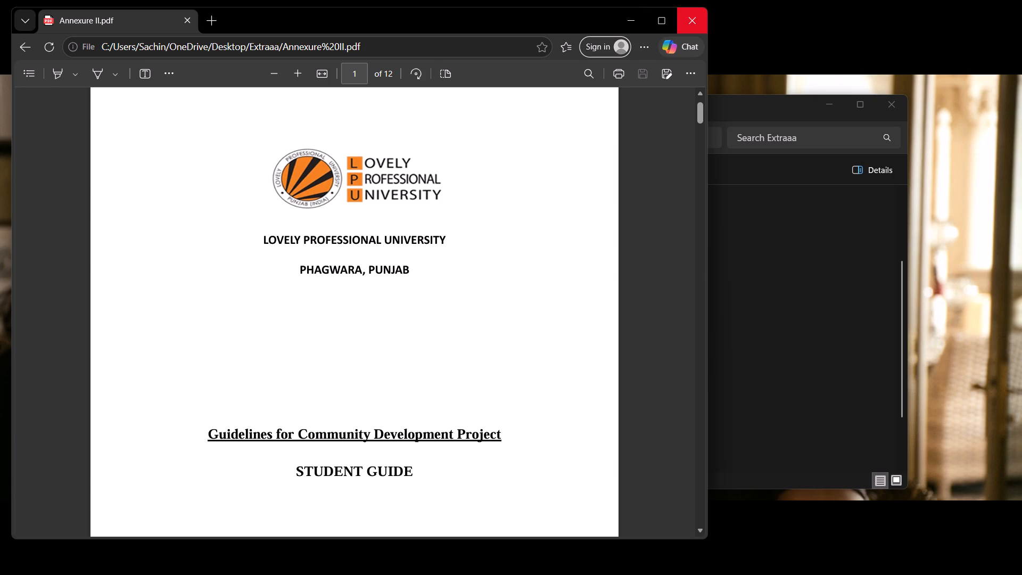
pyautogui.click(695, 24)
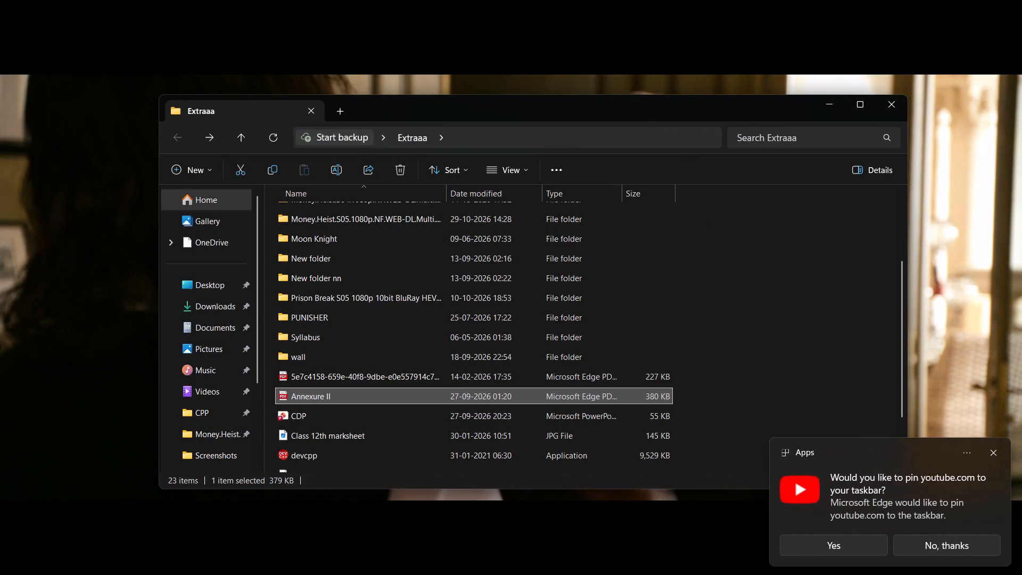
# Dismiss the prompt about pinning youtube.com to the taskbar.
pyautogui.click(990, 448)
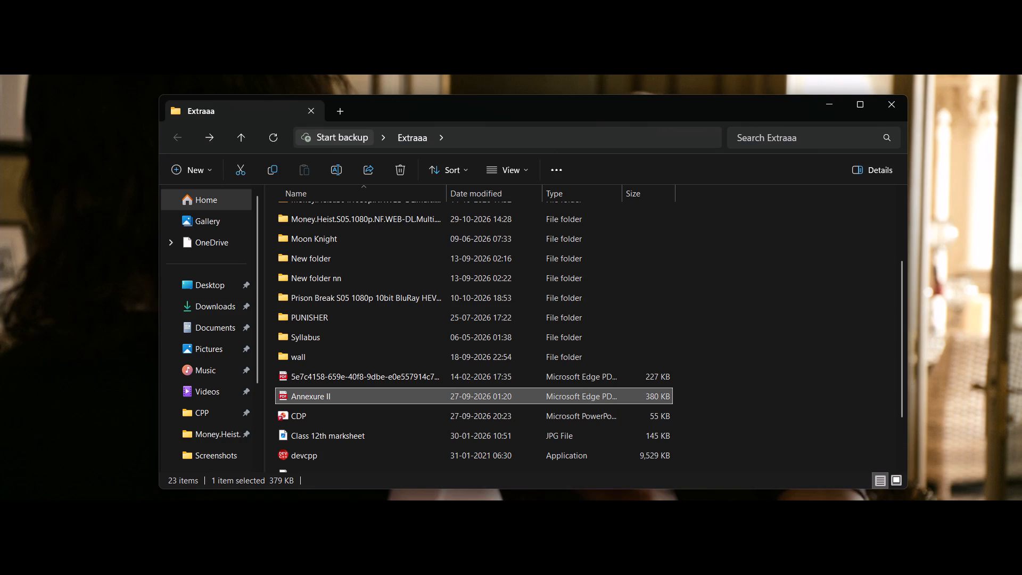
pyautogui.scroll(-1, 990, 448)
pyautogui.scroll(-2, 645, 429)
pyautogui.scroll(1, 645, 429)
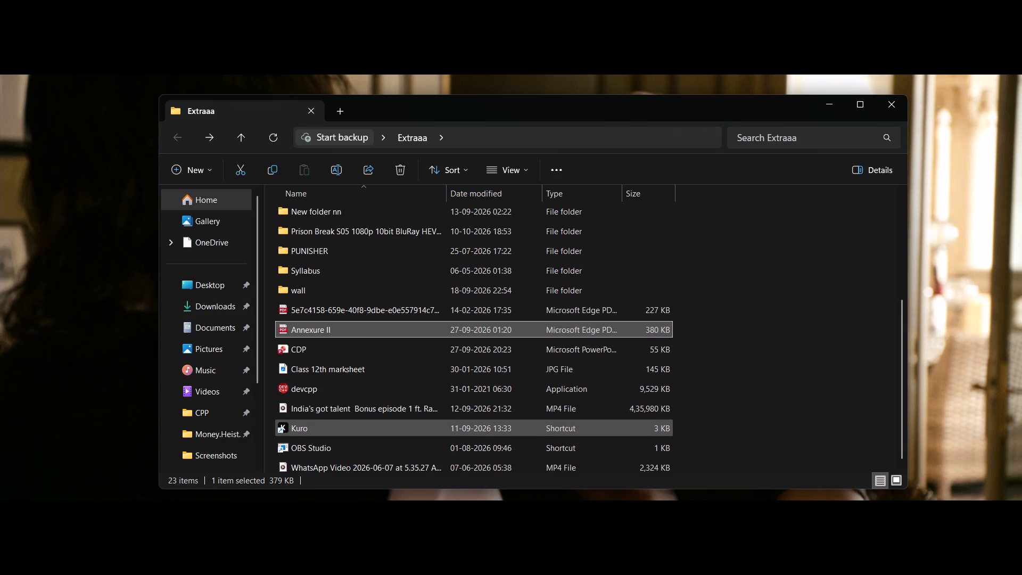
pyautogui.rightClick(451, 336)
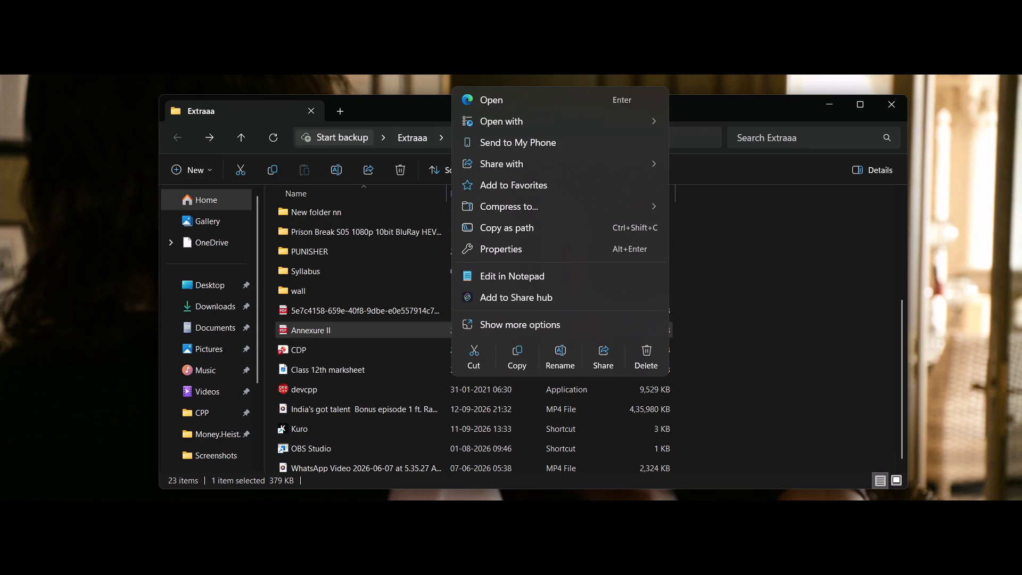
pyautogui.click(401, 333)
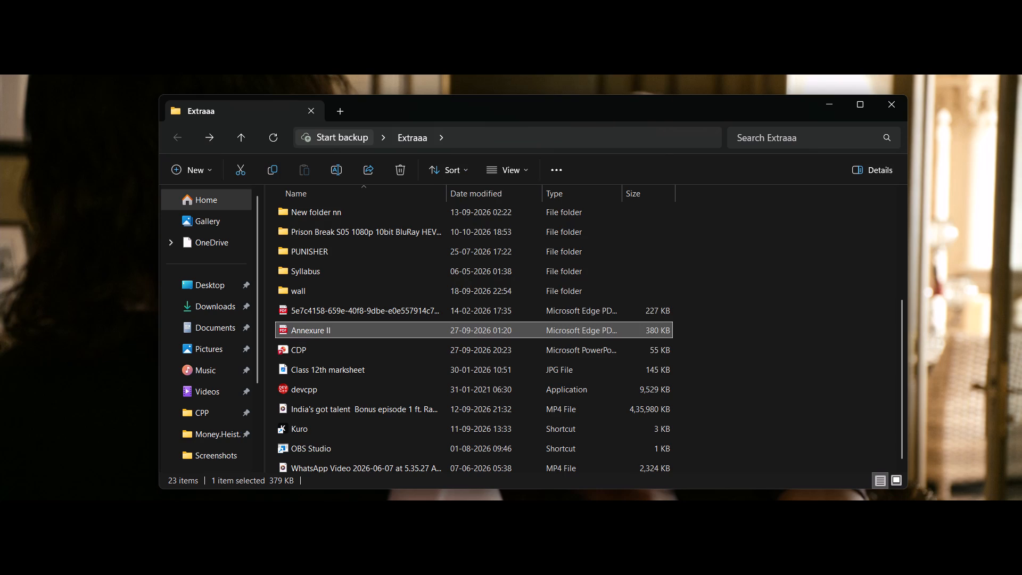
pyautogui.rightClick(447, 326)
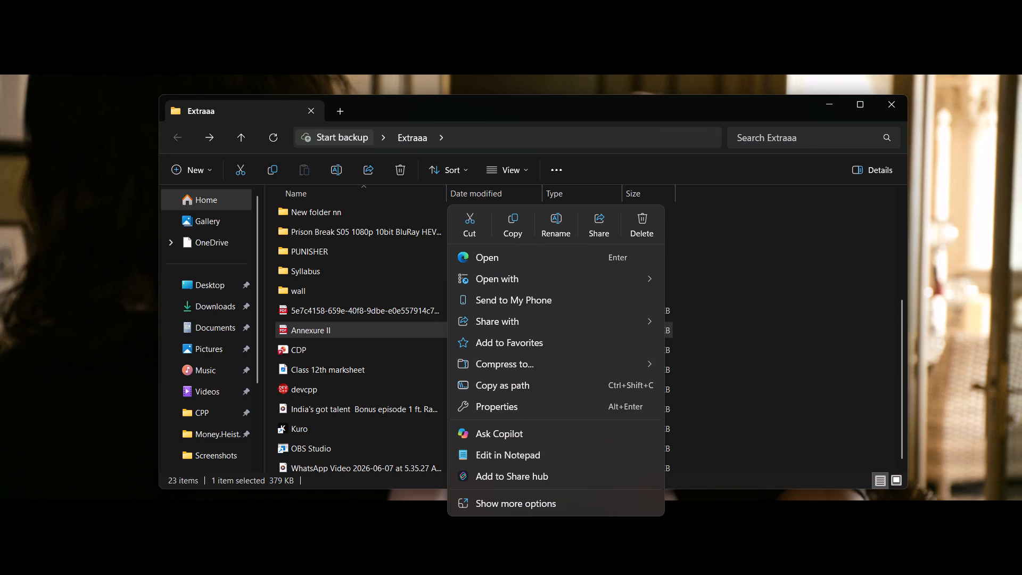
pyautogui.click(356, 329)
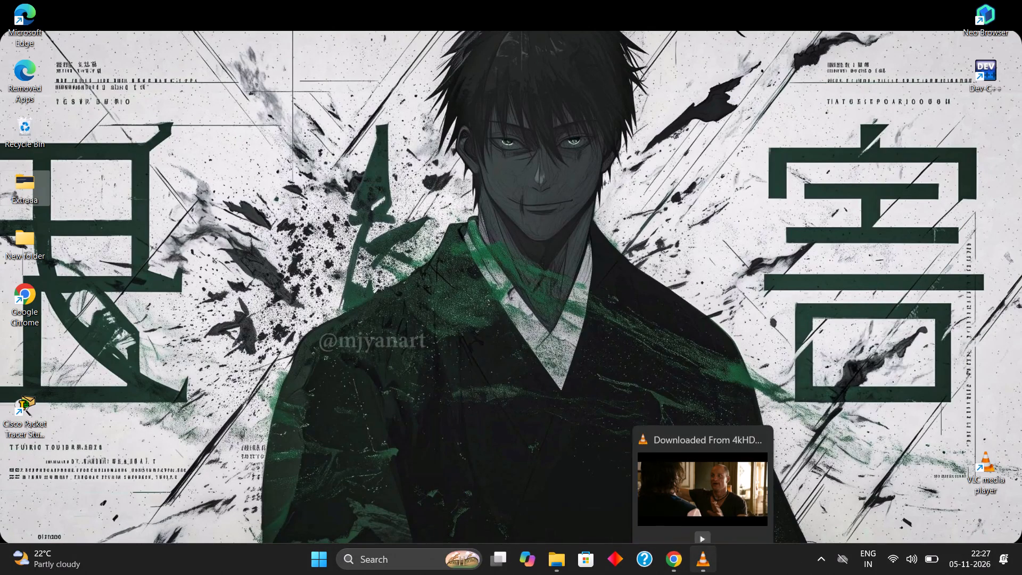
# Close the VLC media player window that is playing a video.
pyautogui.click(764, 428)
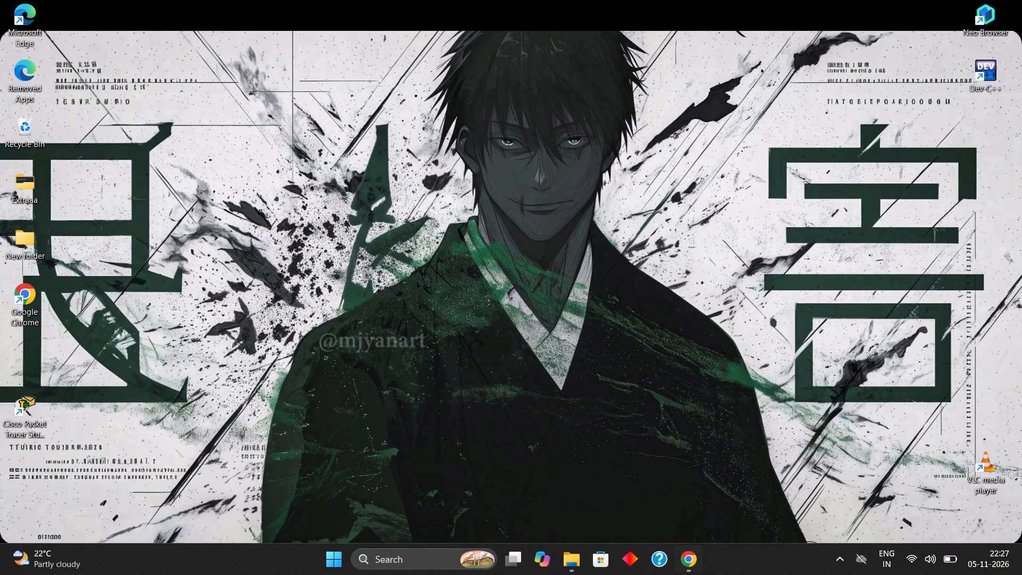
# Switch to Chrome, search Google for "pdf to word" and open iLovePDF's PDF to Word converter.
pyautogui.click(695, 568)
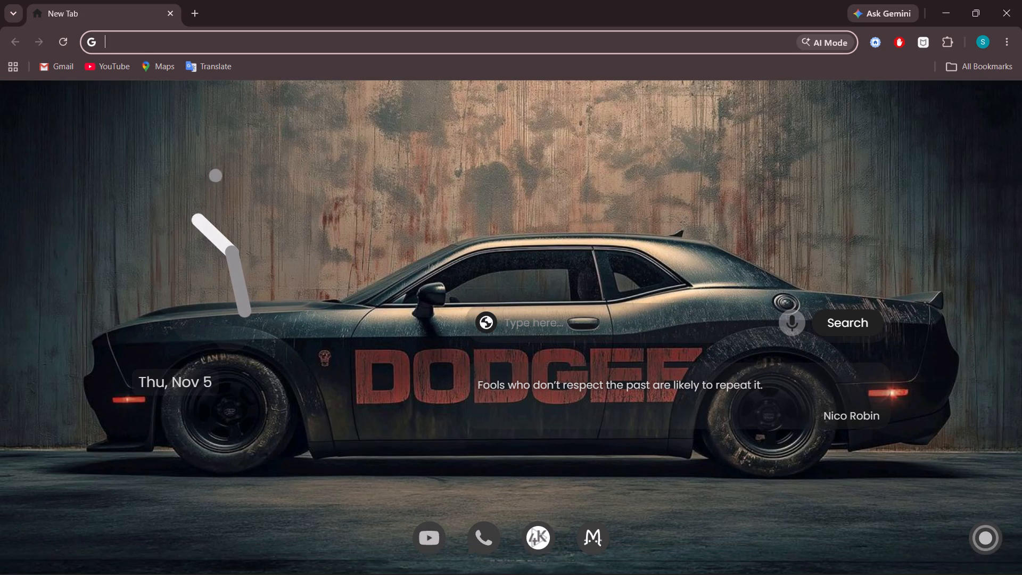
pyautogui.write('pdf to word')
pyautogui.press('Return')
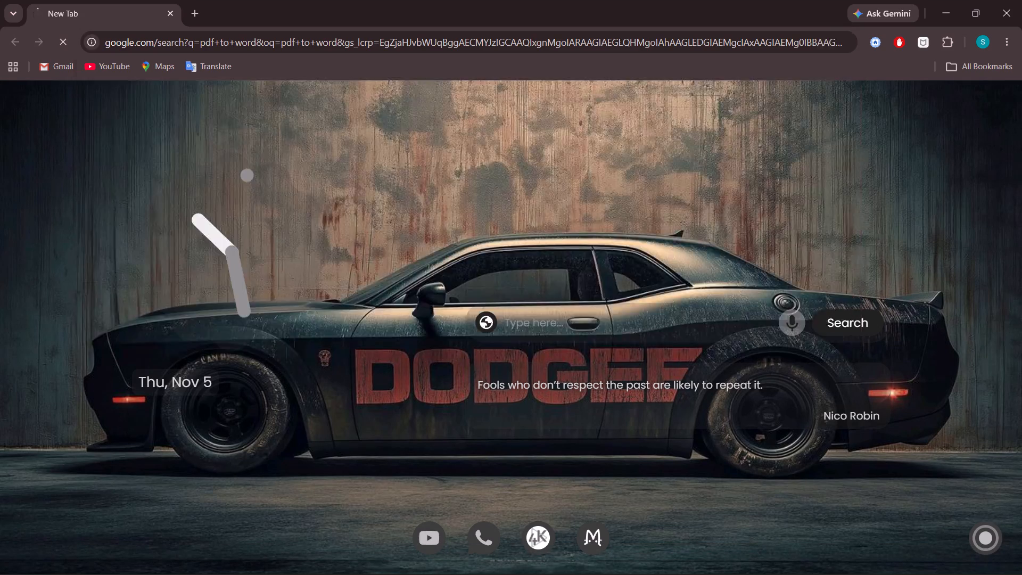
pyautogui.click(327, 230)
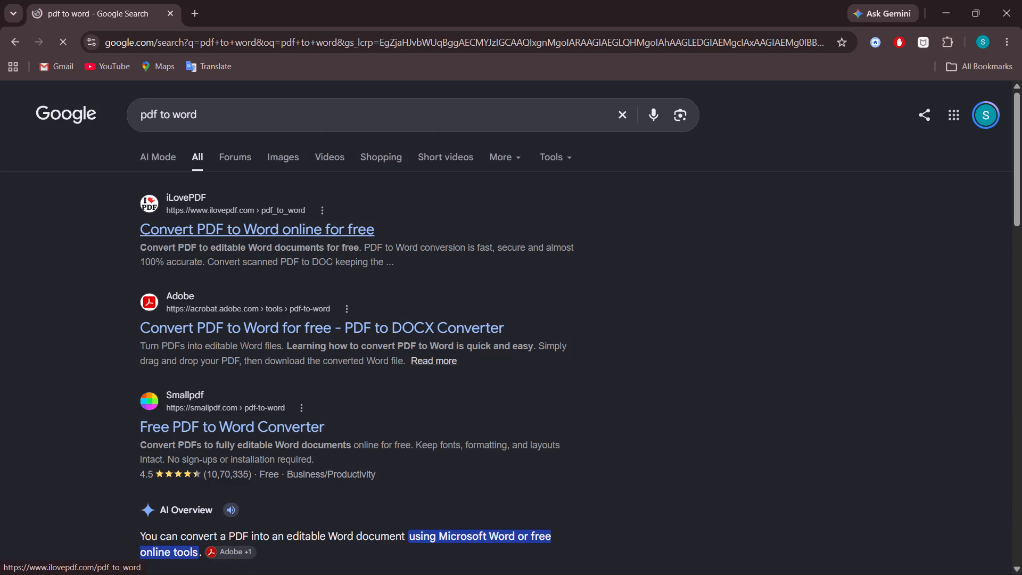
# Upload Annexure II from the Extraaa folder on the Desktop to the PDF to Word converter.
pyautogui.click(492, 269)
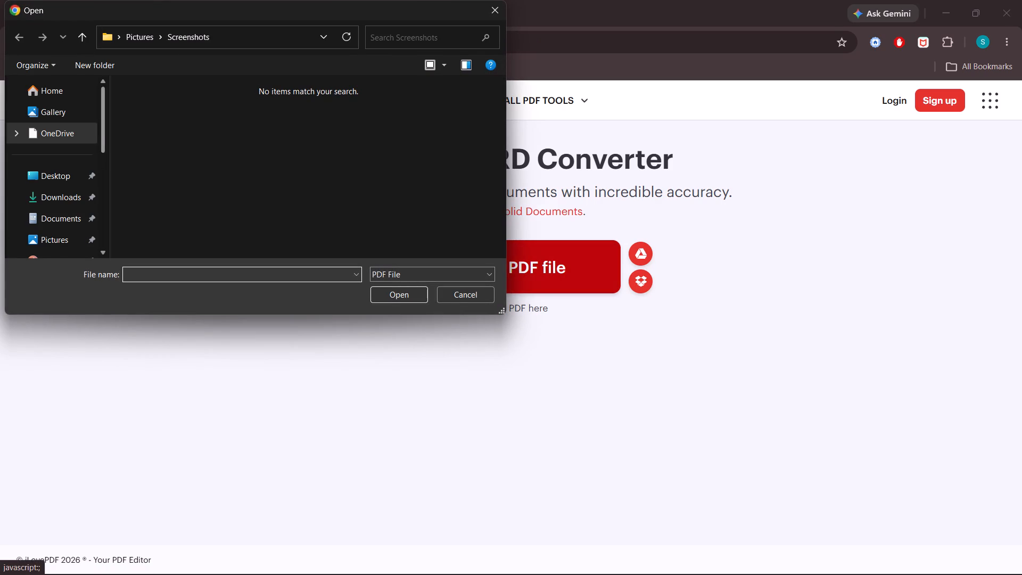
pyautogui.scroll(-1, 100, 209)
pyautogui.tripleClick(70, 178)
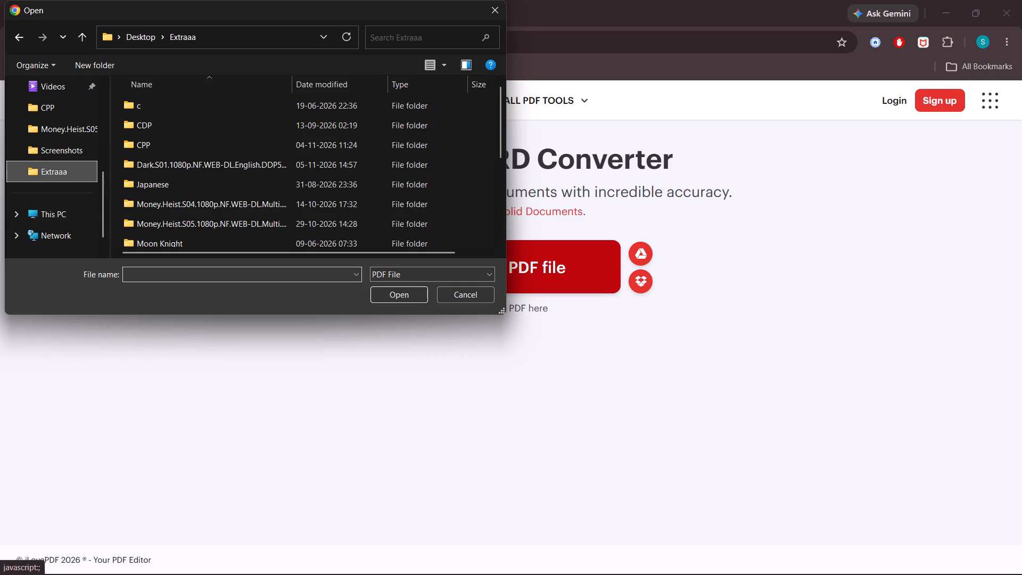
pyautogui.scroll(-4, 200, 223)
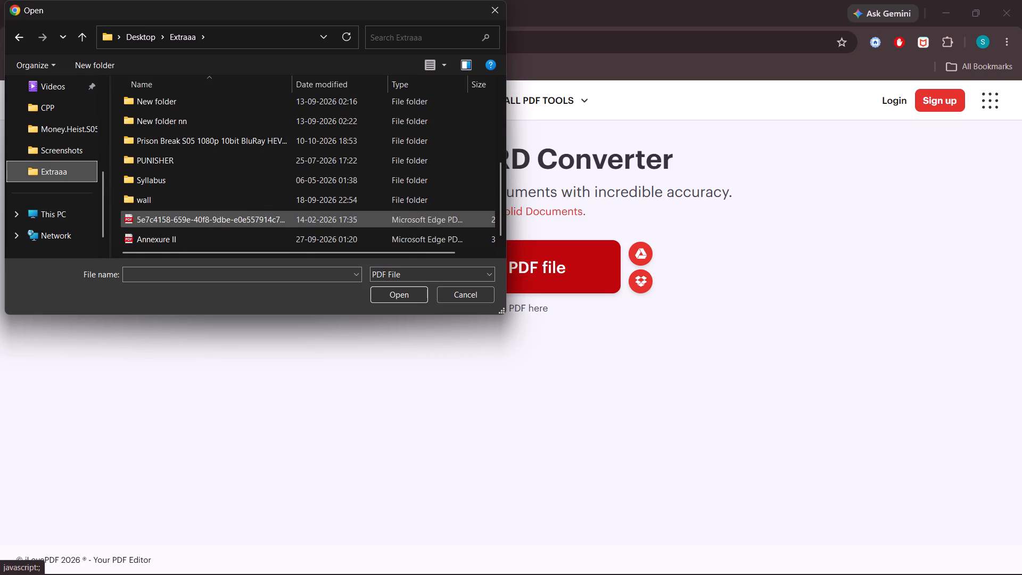
pyautogui.click(201, 237)
pyautogui.click(398, 296)
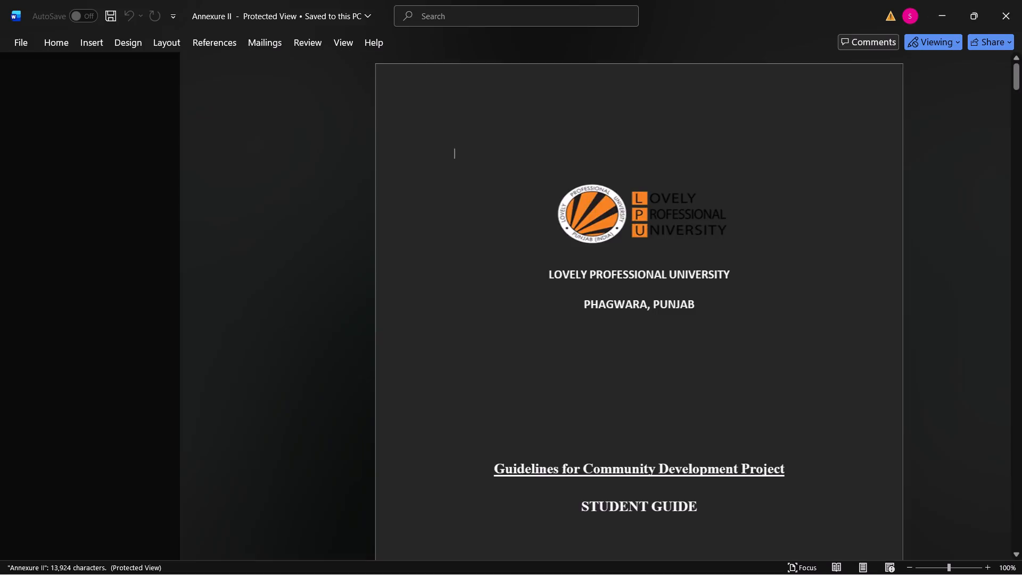
pyautogui.click(829, 92)
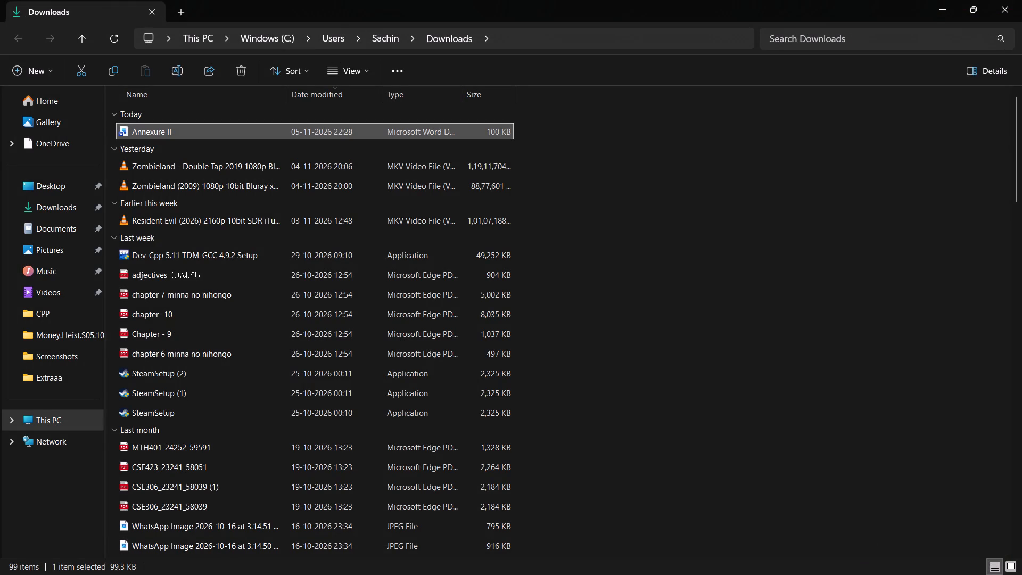
pyautogui.doubleClick(342, 131)
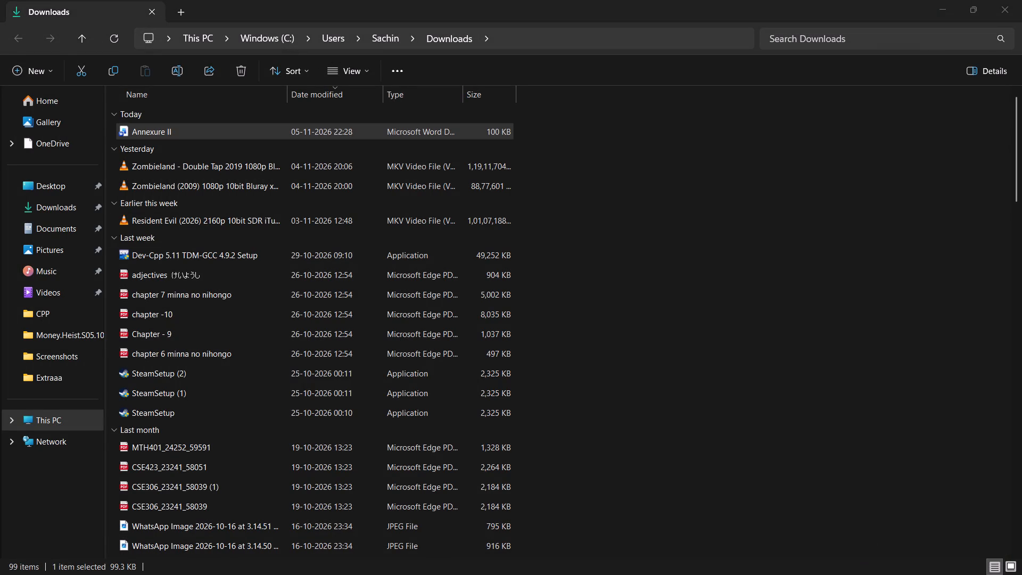
# Close the Downloads window, accept the Office license agreement and finish the privacy setup, declining optional data and personalized offers.
pyautogui.click(1011, 10)
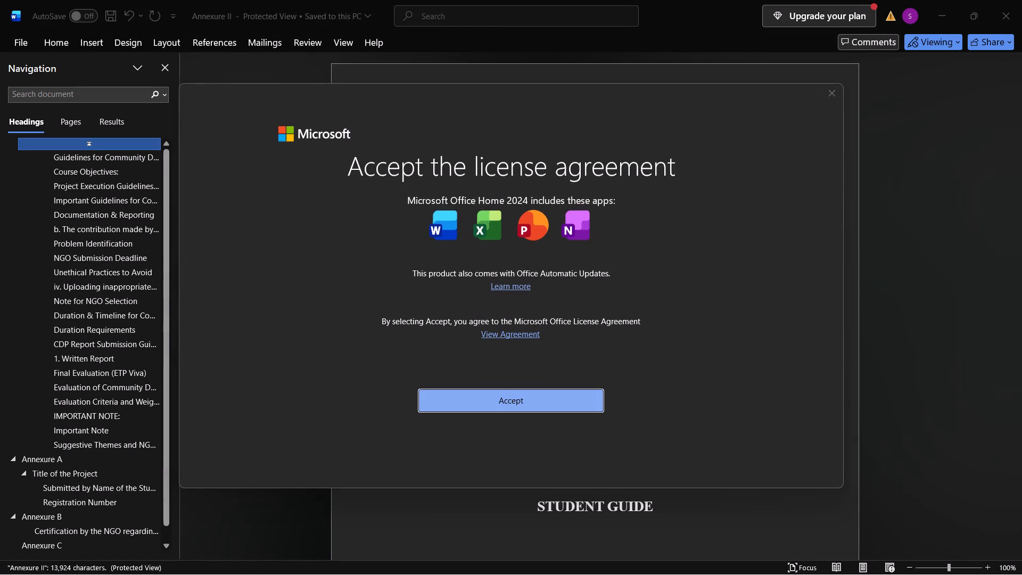
pyautogui.click(518, 409)
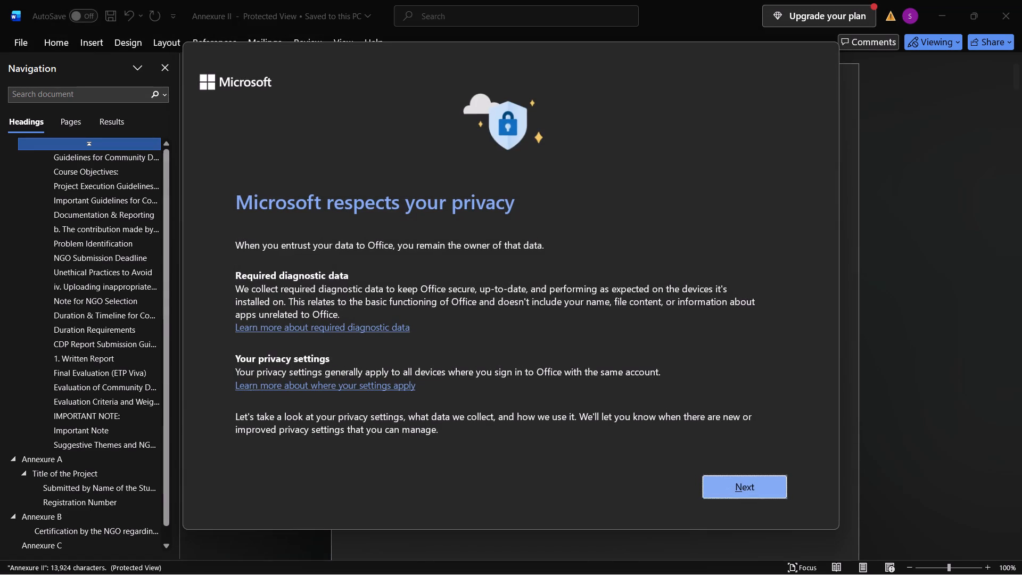
pyautogui.click(755, 483)
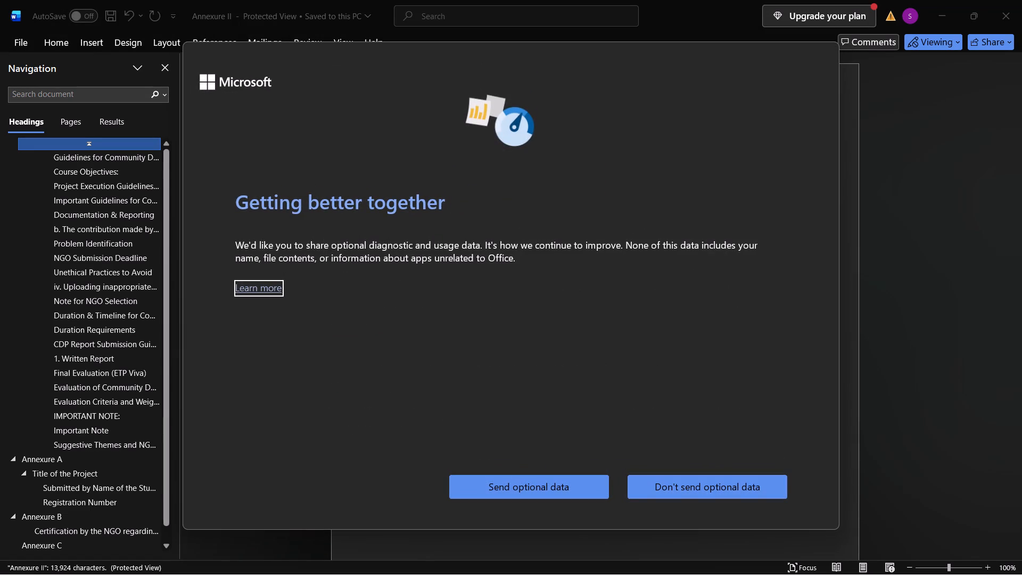
pyautogui.click(705, 484)
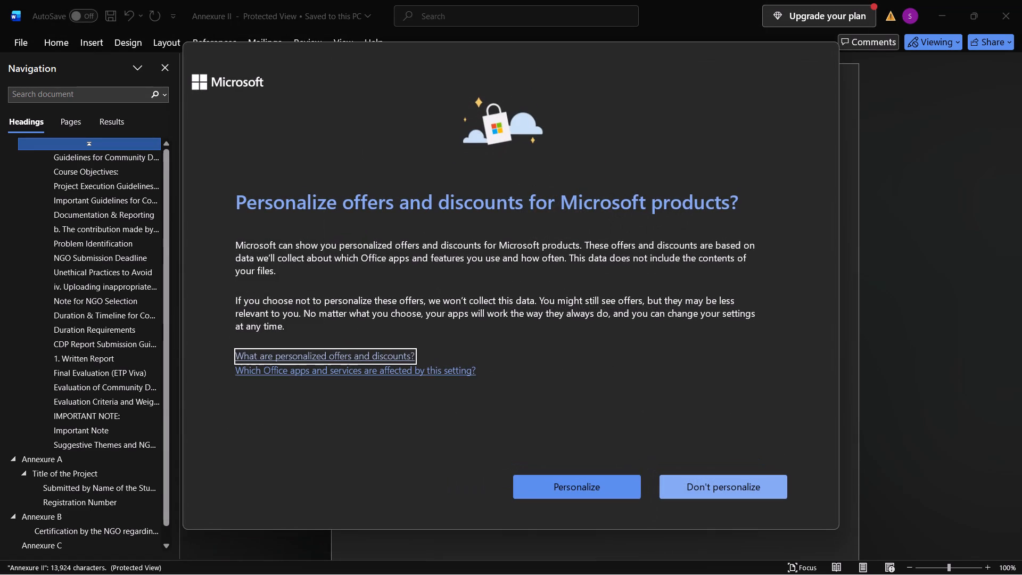
pyautogui.click(690, 482)
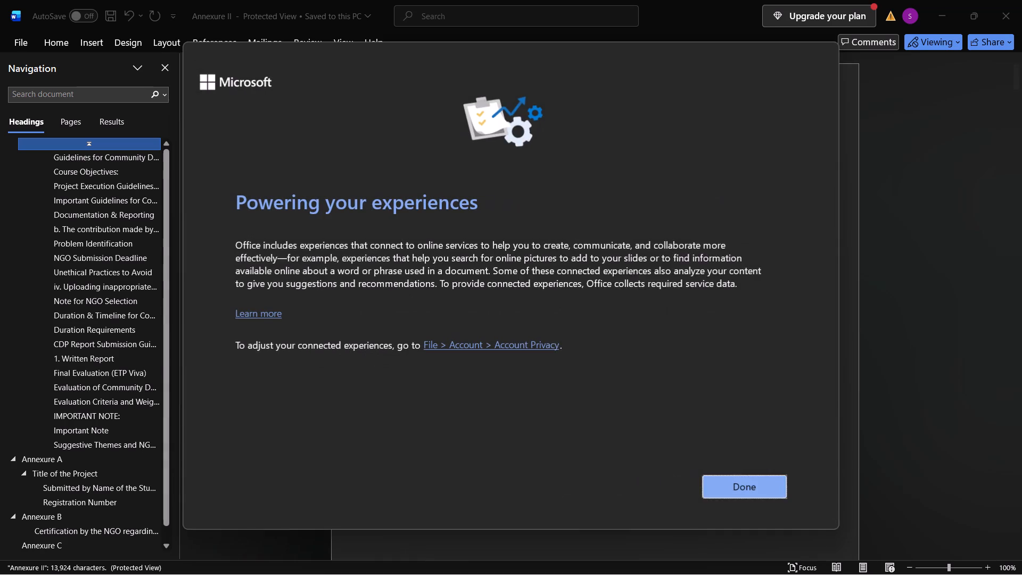
pyautogui.click(733, 487)
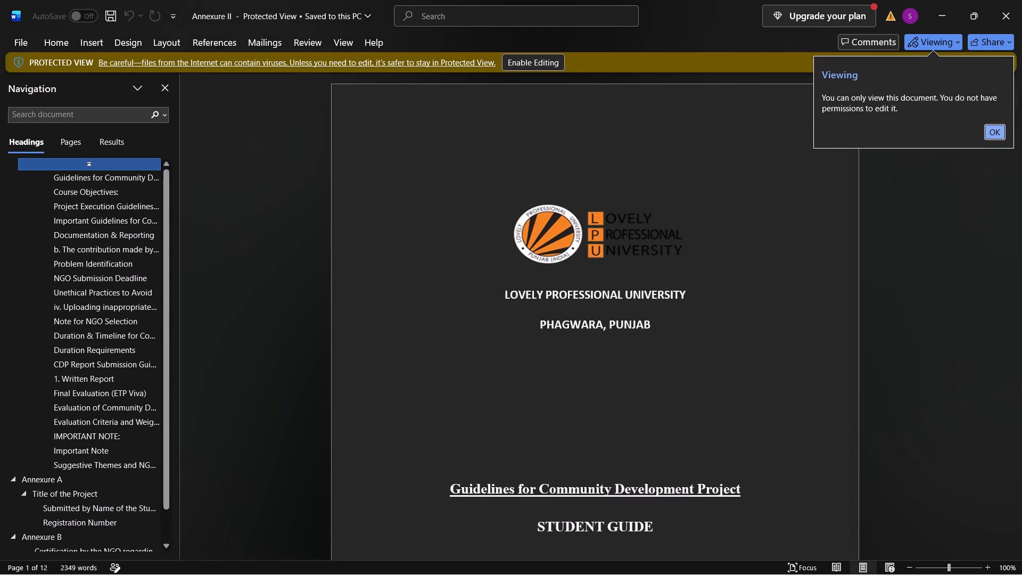
# Enable editing for the protected Annexure II document and close the Navigation pane.
pyautogui.click(993, 135)
pyautogui.click(553, 60)
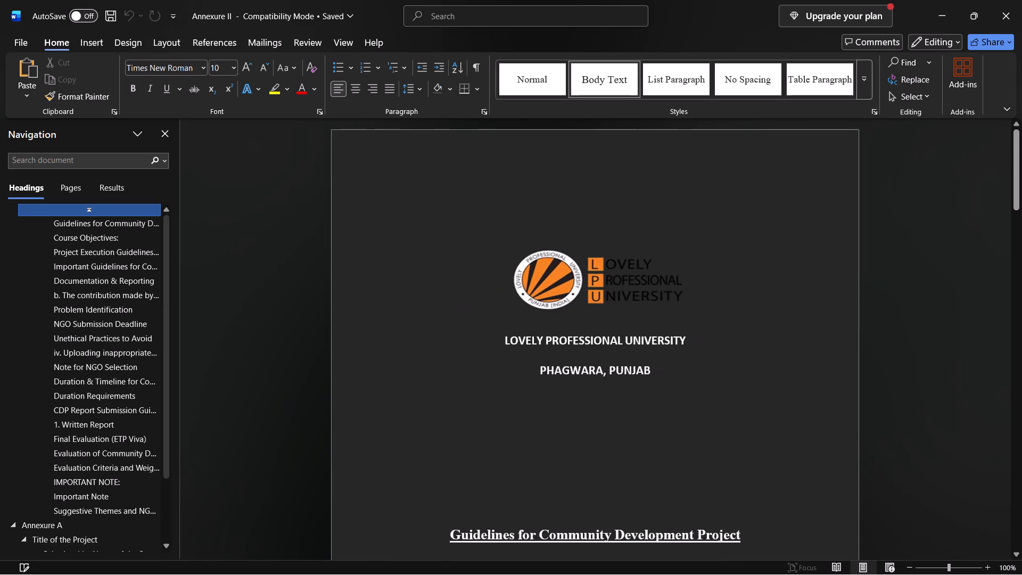
pyautogui.scroll(-1, 652, 287)
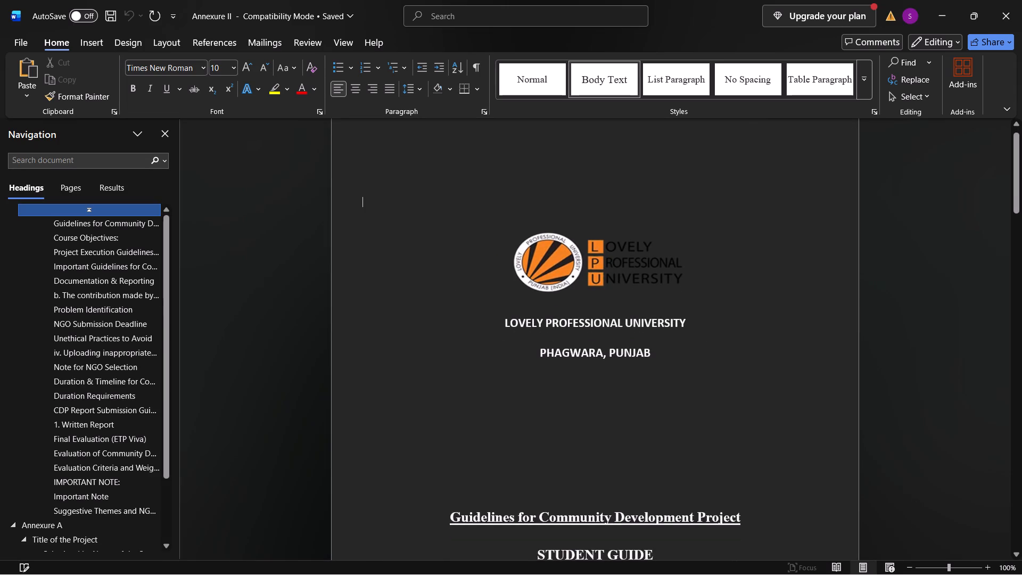
pyautogui.click(169, 134)
# Delete the "STUDENT GUIDE" and "Guidelines for Community Development Project" lines and one blank line above them from the cover page.
pyautogui.scroll(-1, 715, 524)
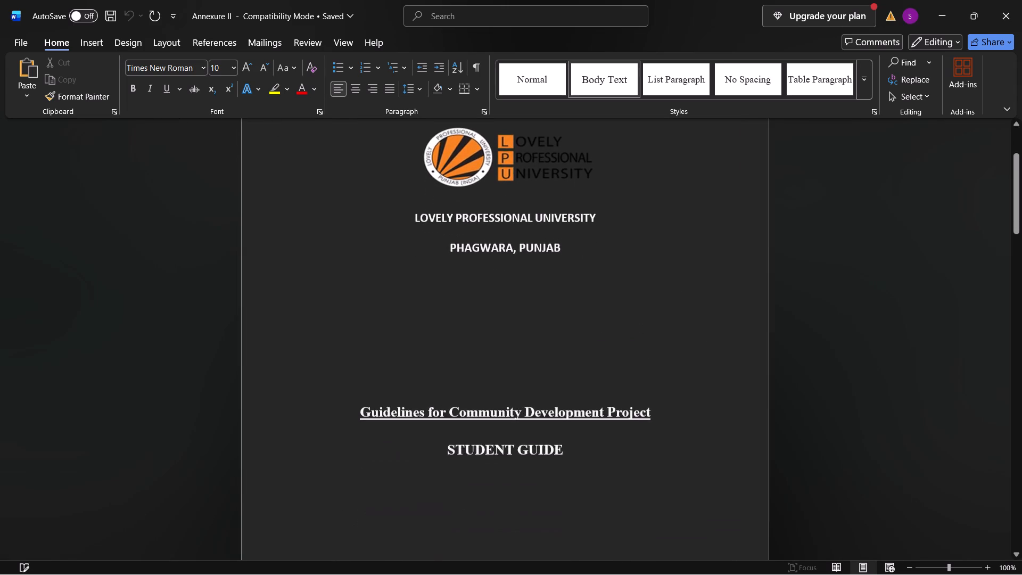
pyautogui.scroll(-1, 715, 524)
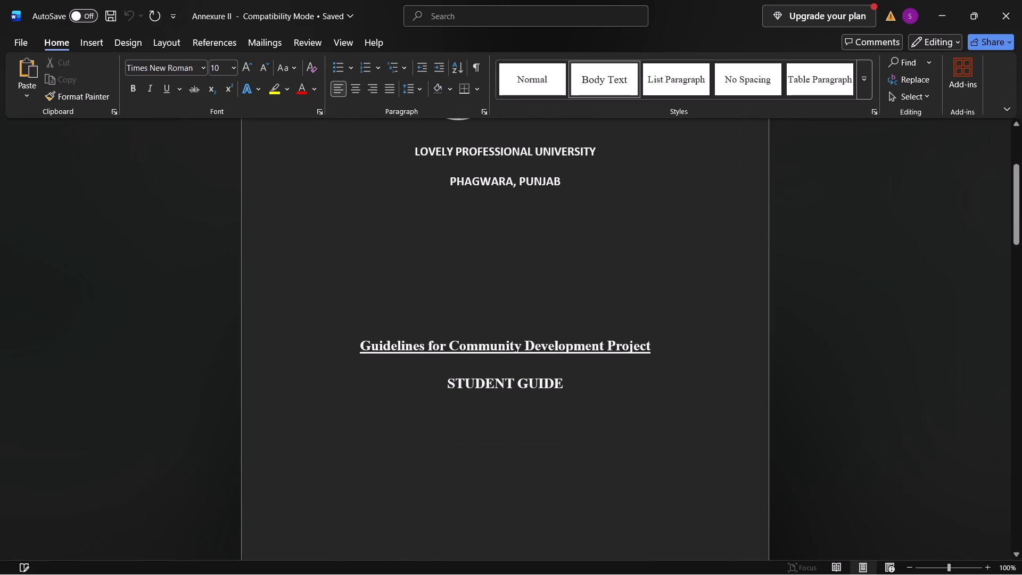
pyautogui.click(557, 387)
pyautogui.click(562, 387)
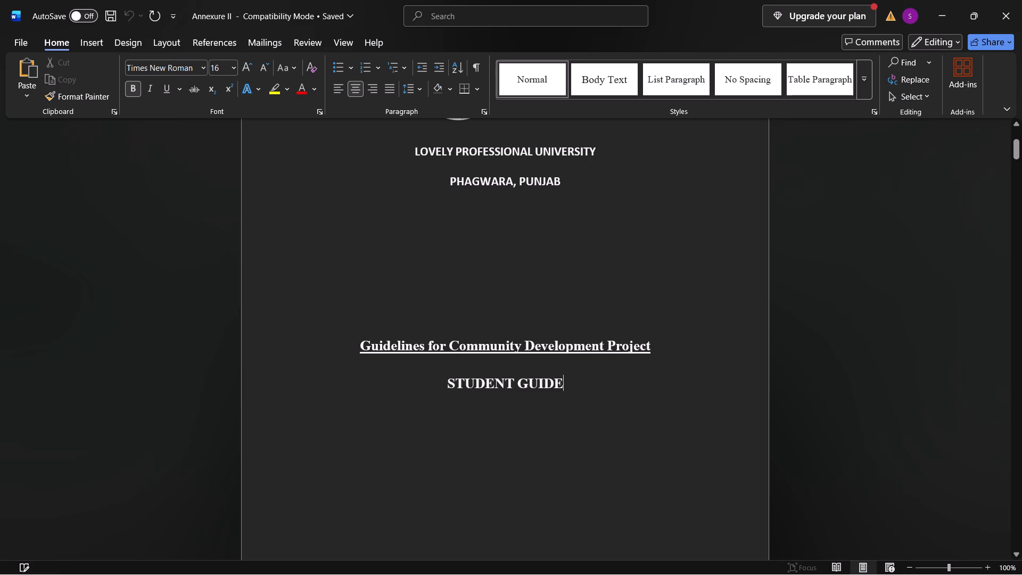
pyautogui.press('BackSpace')
pyautogui.press('BackSpace')
pyautogui.press('BackSpace')
pyautogui.press('BackSpace')
pyautogui.press('BackSpace')
pyautogui.press('BackSpace')
pyautogui.press('BackSpace')
pyautogui.press('BackSpace')
pyautogui.press('BackSpace')
pyautogui.press('BackSpace')
pyautogui.press('BackSpace')
pyautogui.press('BackSpace')
pyautogui.press('BackSpace')
pyautogui.press('BackSpace')
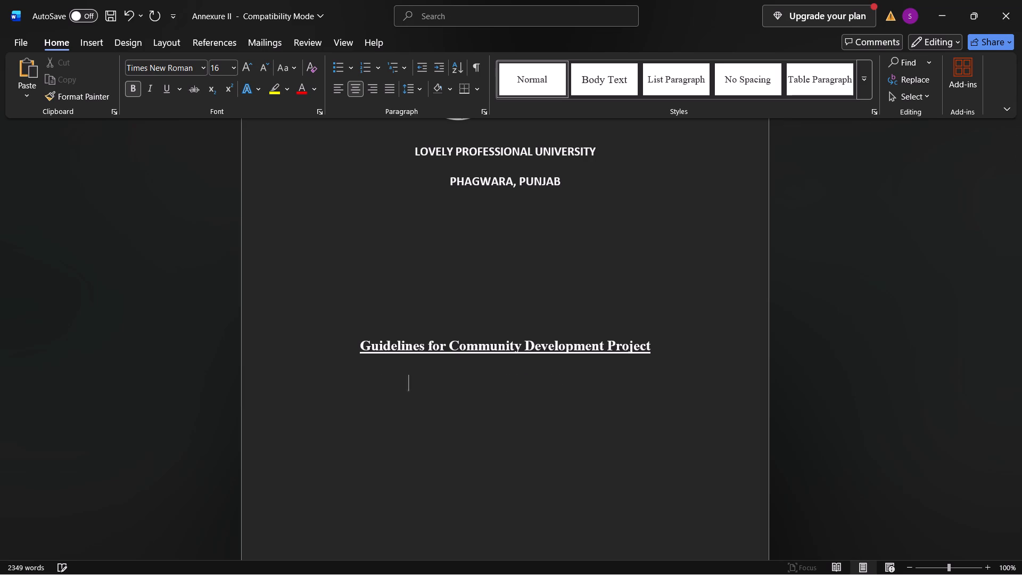
pyautogui.press('BackSpace')
pyautogui.press('BackSpace')
pyautogui.press('BackSpace')
pyautogui.press('BackSpace')
pyautogui.press('BackSpace')
pyautogui.press('BackSpace')
pyautogui.press('BackSpace')
pyautogui.press('BackSpace')
pyautogui.press('BackSpace')
pyautogui.press('BackSpace')
pyautogui.press('BackSpace')
pyautogui.press('BackSpace')
pyautogui.press('BackSpace')
pyautogui.press('BackSpace')
pyautogui.press('BackSpace')
pyautogui.press('BackSpace')
pyautogui.press('BackSpace')
pyautogui.press('BackSpace')
pyautogui.press('BackSpace')
pyautogui.press('BackSpace')
pyautogui.press('BackSpace')
pyautogui.press('BackSpace')
pyautogui.press('BackSpace')
pyautogui.press('BackSpace')
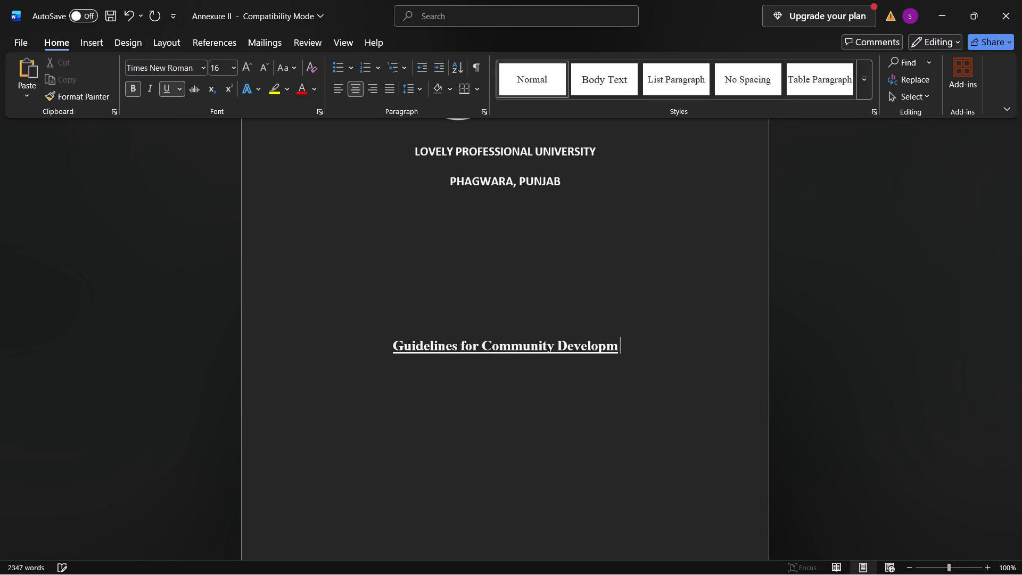
pyautogui.press('BackSpace')
pyautogui.press('BackSpace')
pyautogui.press('BackSpace')
pyautogui.press('BackSpace')
pyautogui.press('BackSpace')
pyautogui.press('BackSpace')
pyautogui.press('BackSpace')
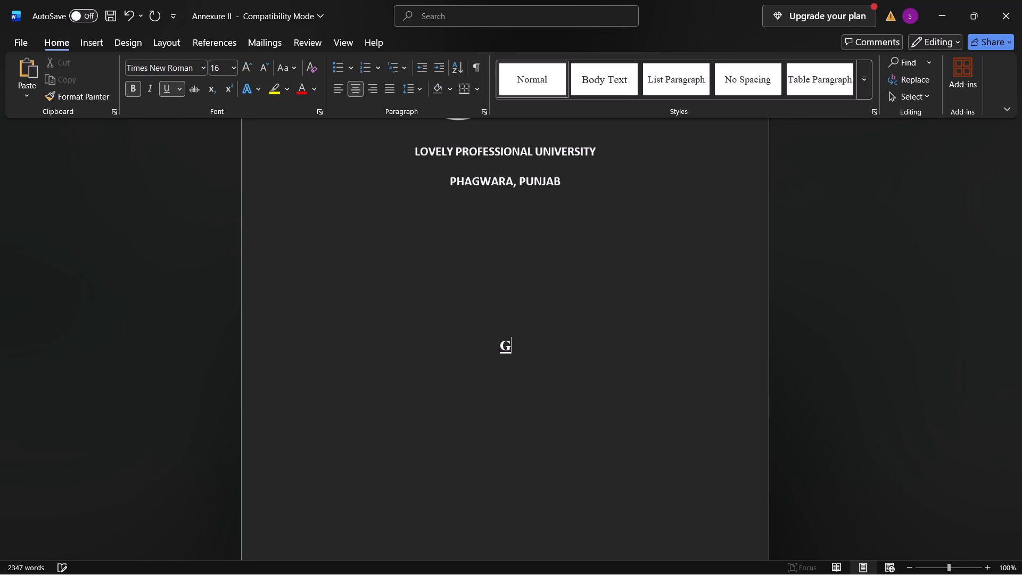
pyautogui.press('BackSpace')
pyautogui.press('BackSpace')
pyautogui.press('BackSpace')
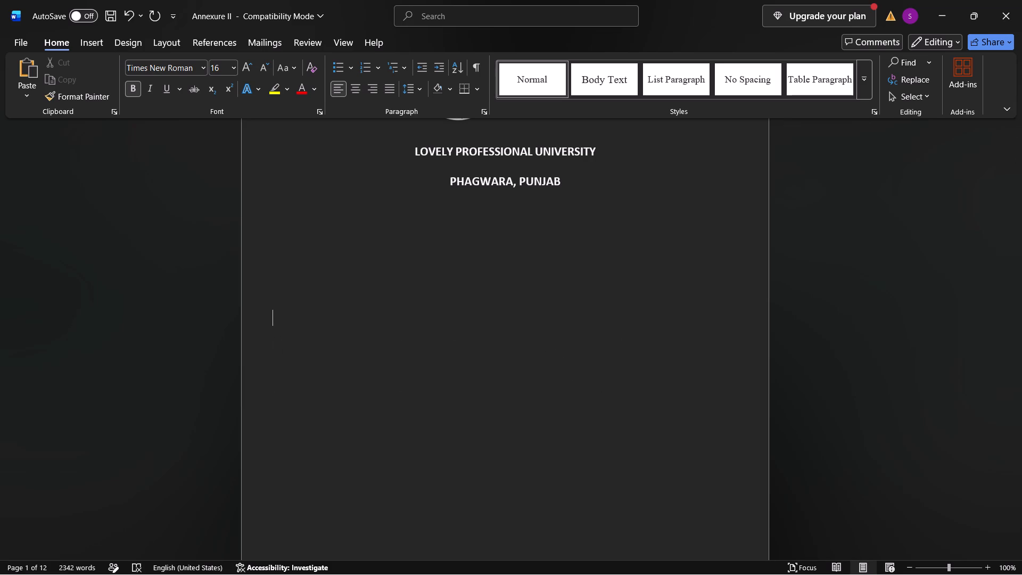
pyautogui.press('Tab')
pyautogui.press('BackSpace')
pyautogui.press('BackSpace')
# Centre the emptied title line on the cover page and set its font size to 24.
pyautogui.click(361, 82)
pyautogui.click(229, 69)
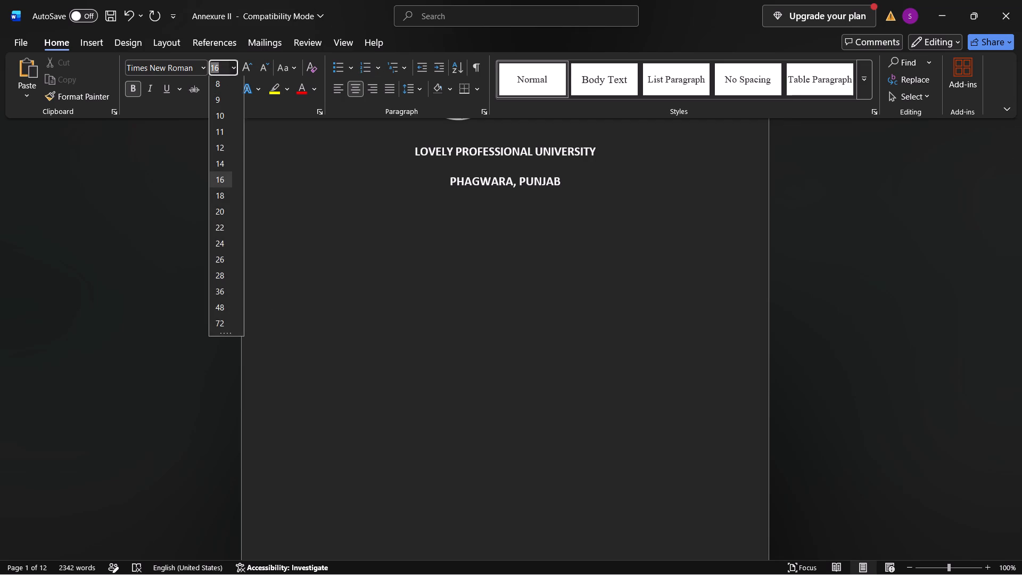
pyautogui.click(221, 221)
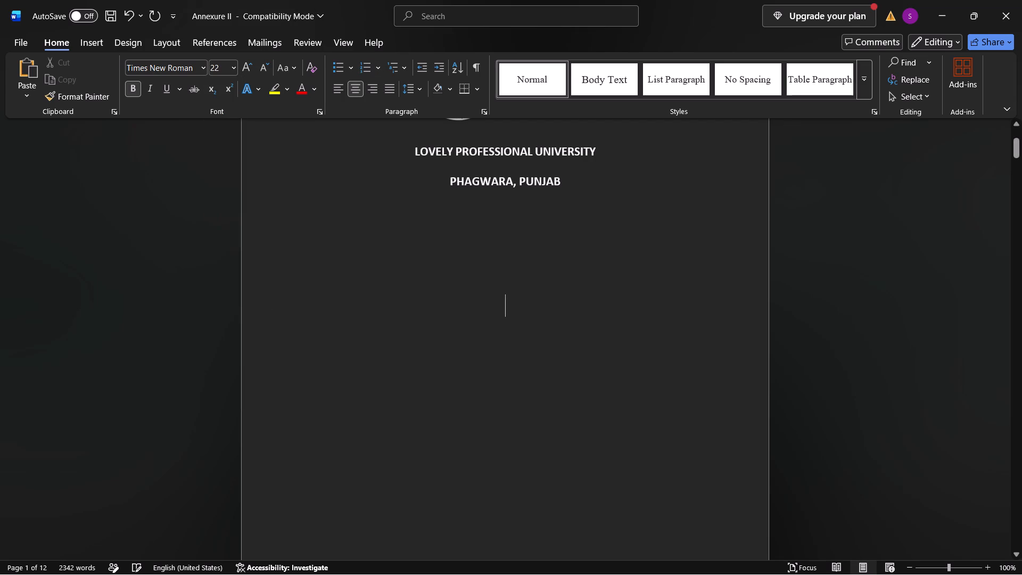
pyautogui.click(234, 70)
pyautogui.click(226, 240)
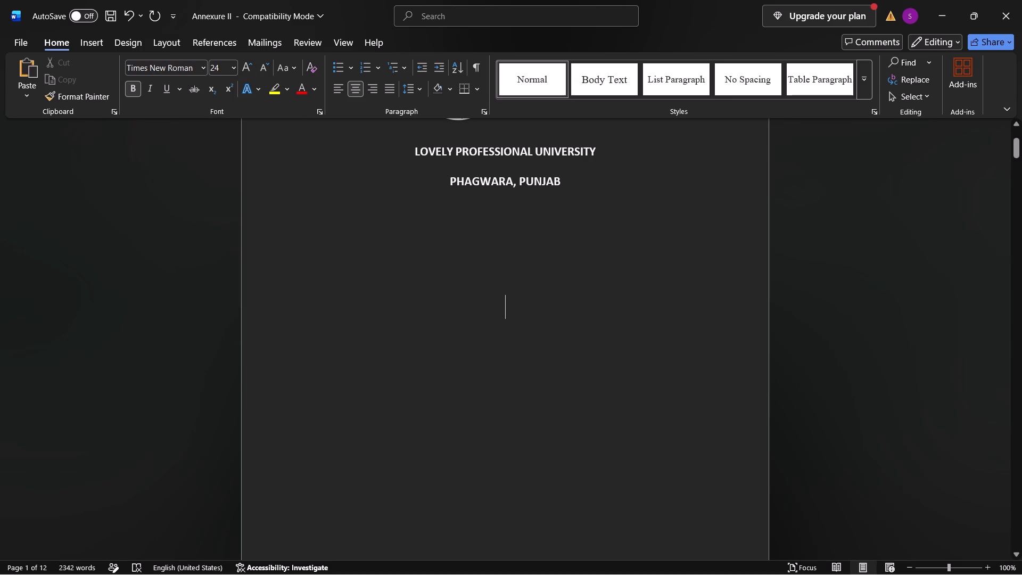
# Set the font size of the "LOVELY PROFESSIONAL UNIVERSITY" and "PHAGWARA, PUNJAB" lines to 16.
pyautogui.scroll(2, 528, 293)
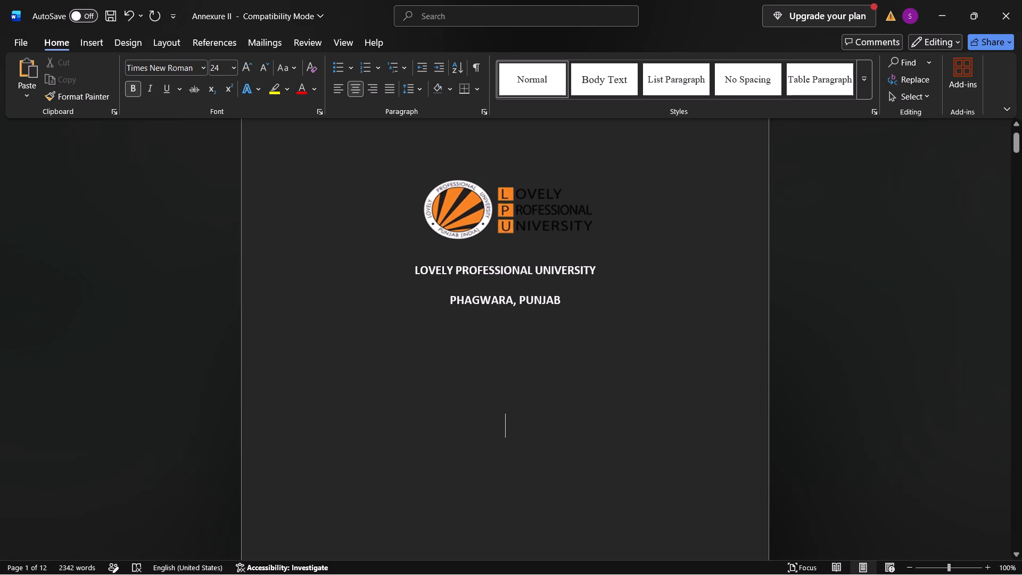
pyautogui.moveTo(414, 273); pyautogui.dragTo(574, 311)
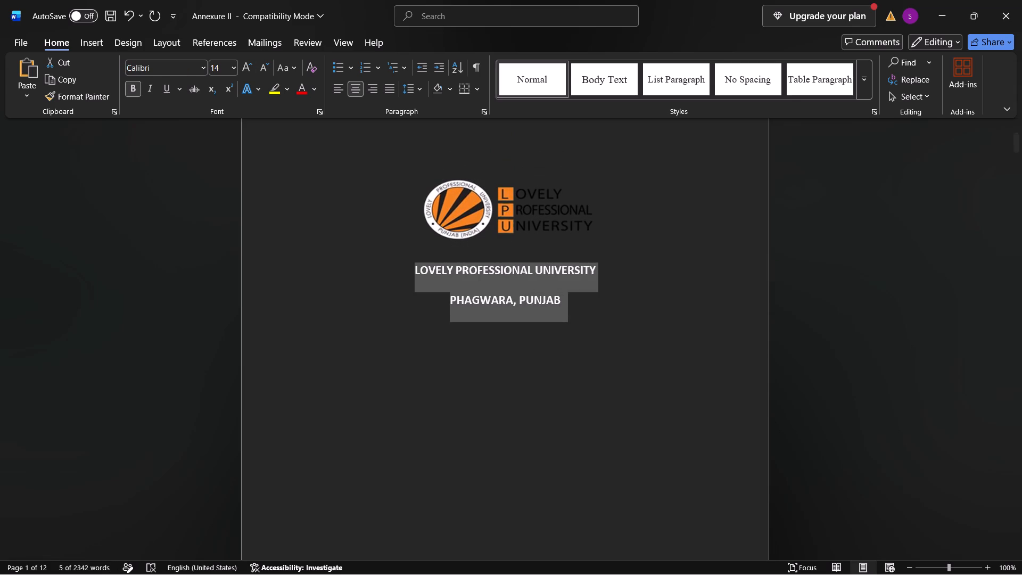
pyautogui.click(232, 73)
pyautogui.click(222, 182)
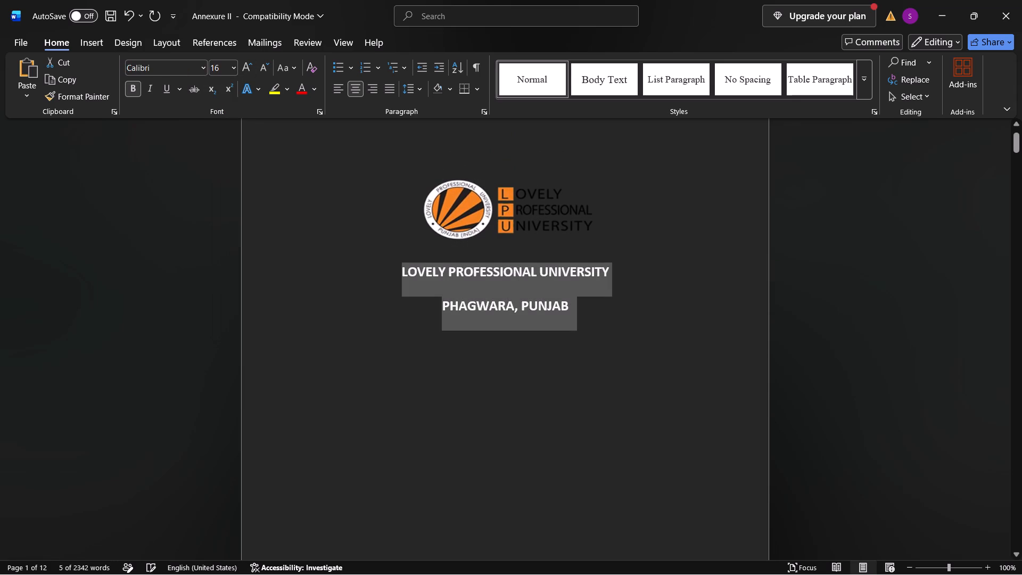
pyautogui.click(578, 344)
# Add the centred title "WHERE DID I PARK ?" at font size 20 on a blank line below "PHAGWARA, PUNJAB".
pyautogui.click(523, 434)
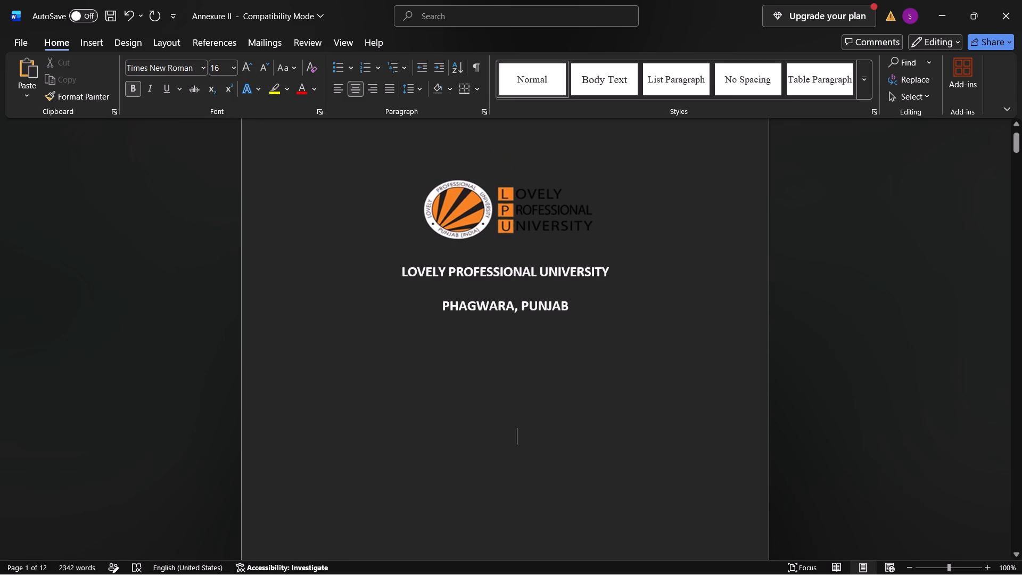
pyautogui.click(521, 400)
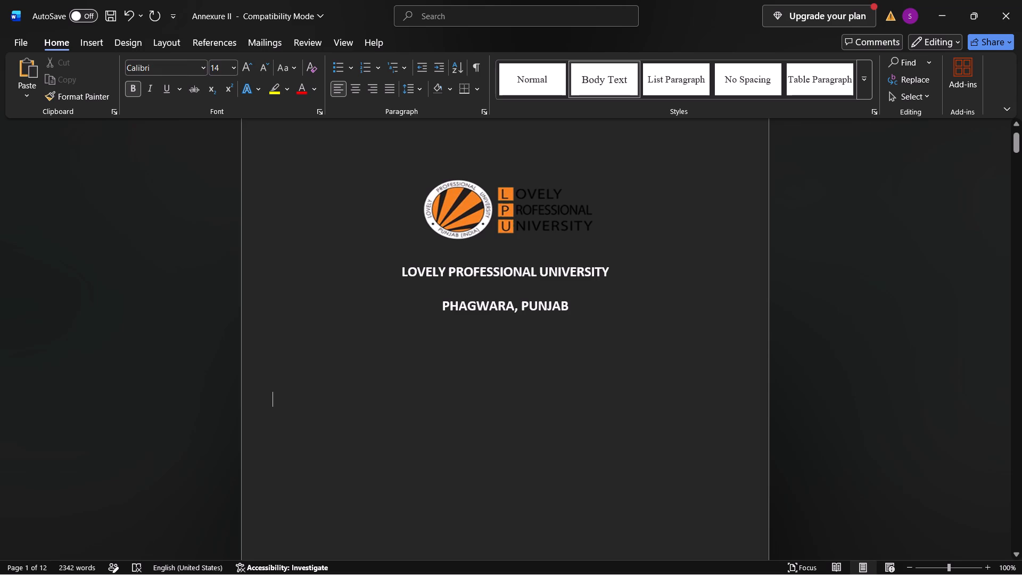
pyautogui.click(355, 91)
pyautogui.click(237, 69)
pyautogui.click(225, 218)
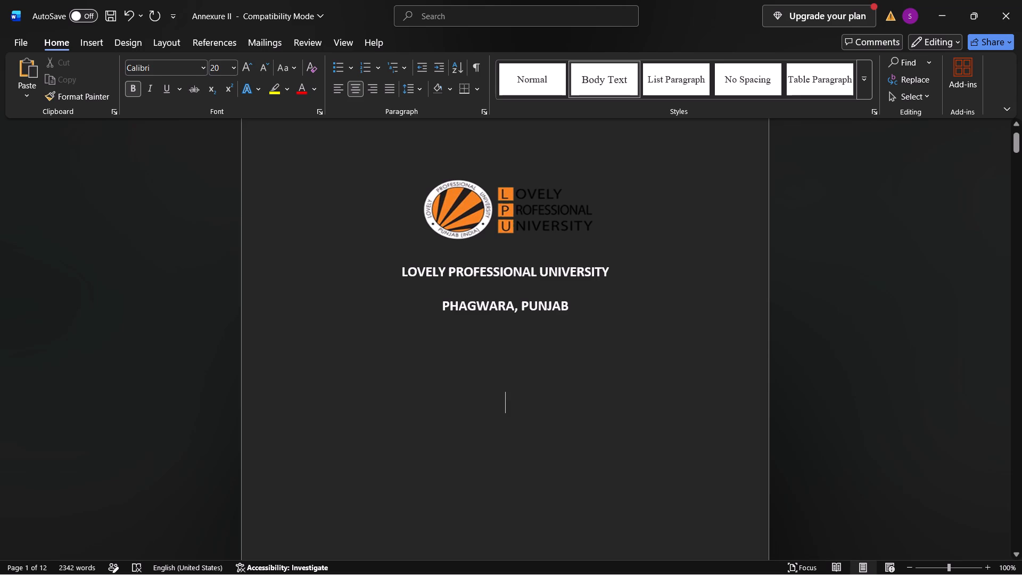
pyautogui.scroll(-1, 531, 408)
pyautogui.scroll(1, 531, 408)
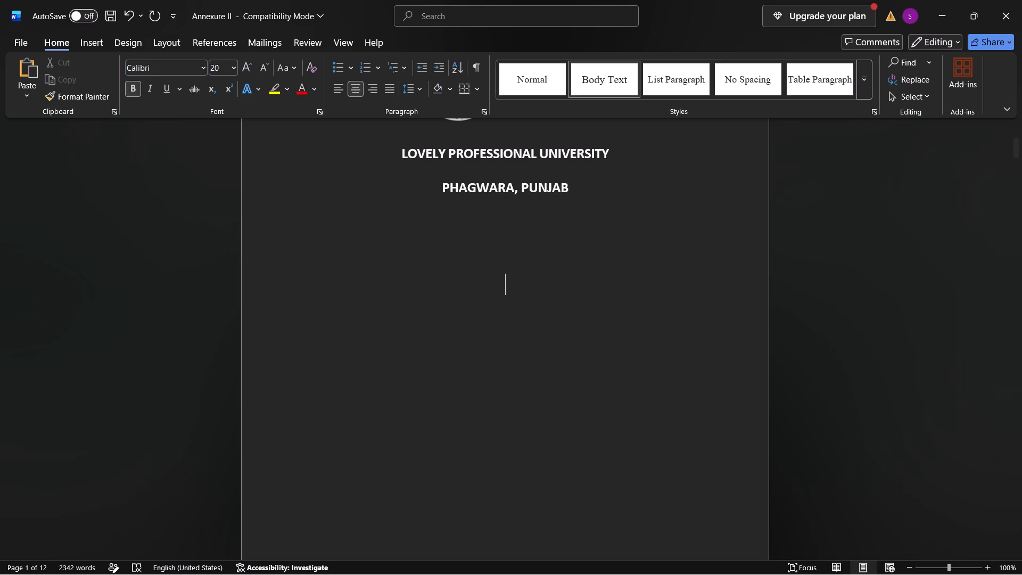
pyautogui.click(508, 286)
pyautogui.press('w')
pyautogui.press('BackSpace')
pyautogui.write('WHERE DID I PARK')
pyautogui.press('space')
pyautogui.write('?')
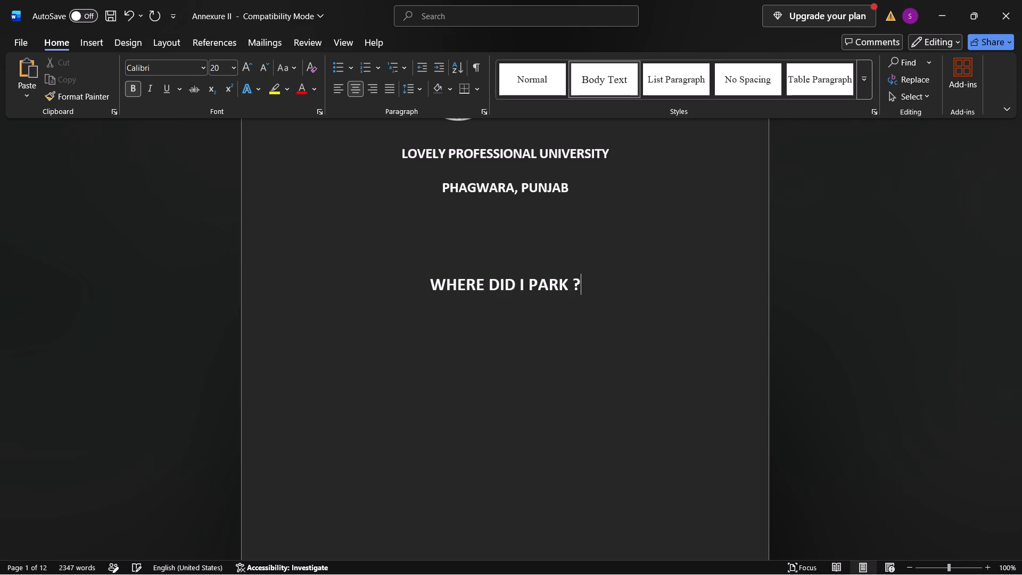
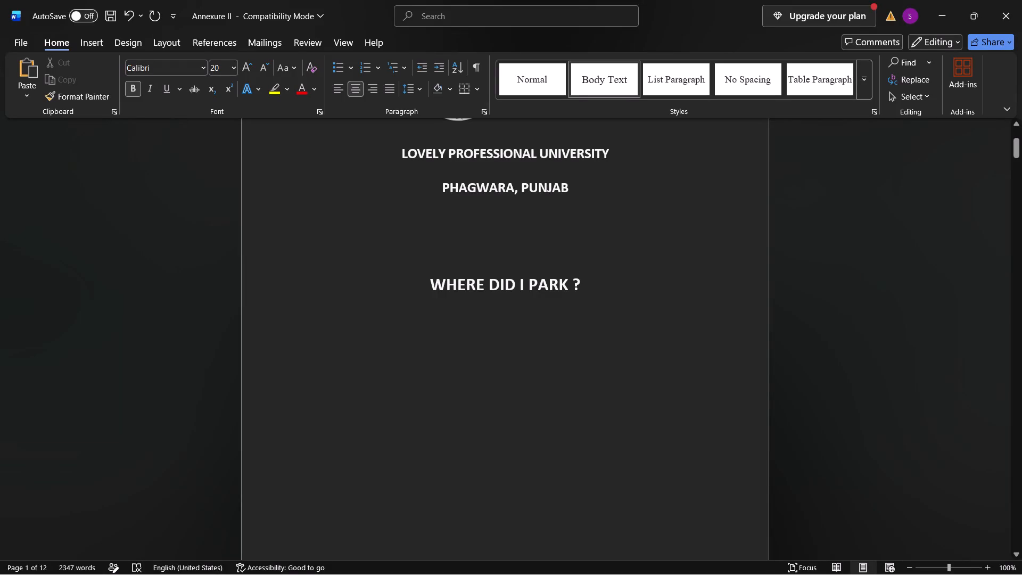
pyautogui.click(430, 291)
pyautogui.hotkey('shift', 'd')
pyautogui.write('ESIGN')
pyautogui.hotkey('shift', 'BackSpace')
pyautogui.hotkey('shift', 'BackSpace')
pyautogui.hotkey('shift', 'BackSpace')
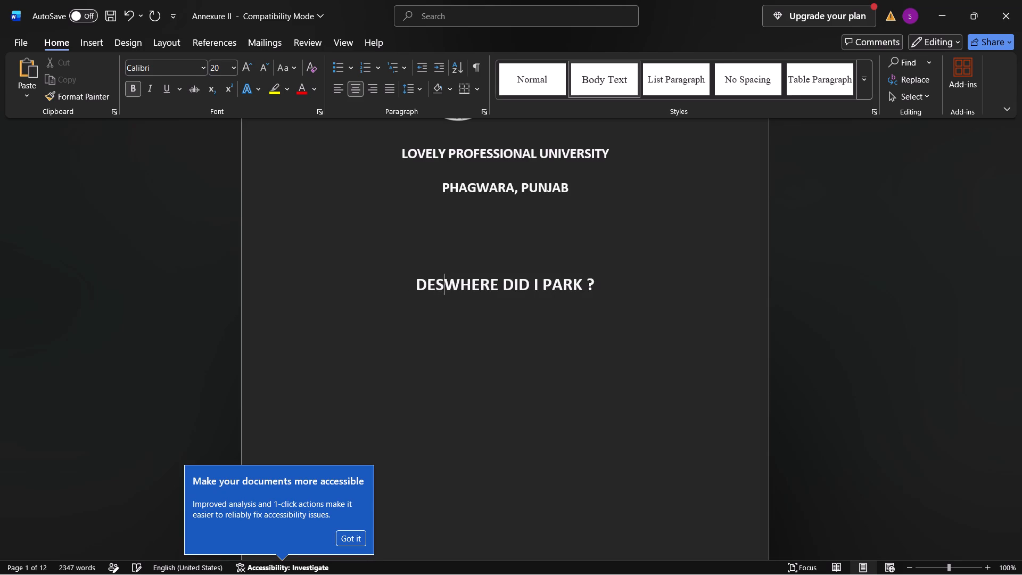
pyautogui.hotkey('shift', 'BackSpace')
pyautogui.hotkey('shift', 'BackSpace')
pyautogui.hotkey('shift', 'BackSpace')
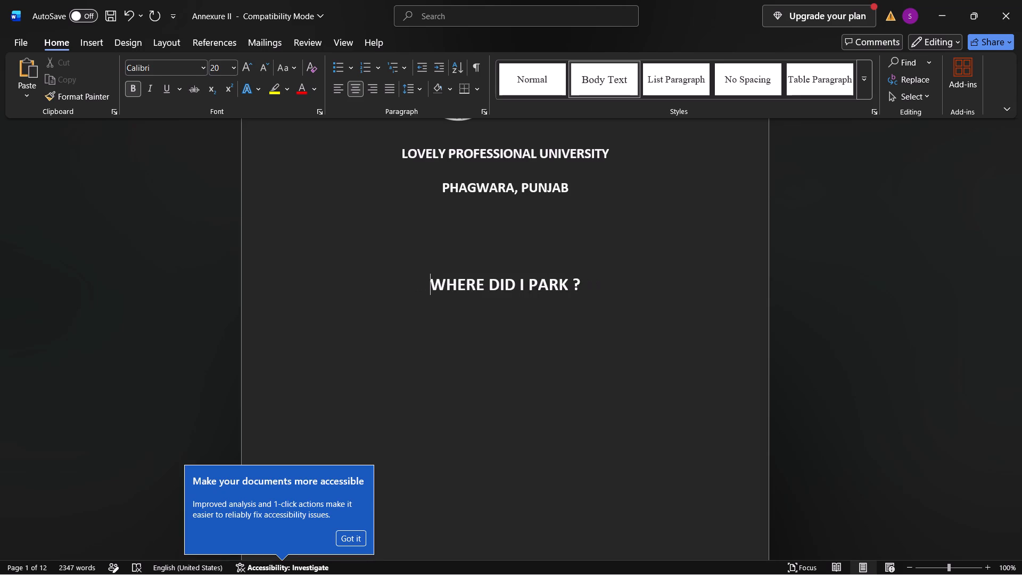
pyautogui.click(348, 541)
# Insert two blank lines below the title "WHERE DID I PARK ?".
pyautogui.click(629, 293)
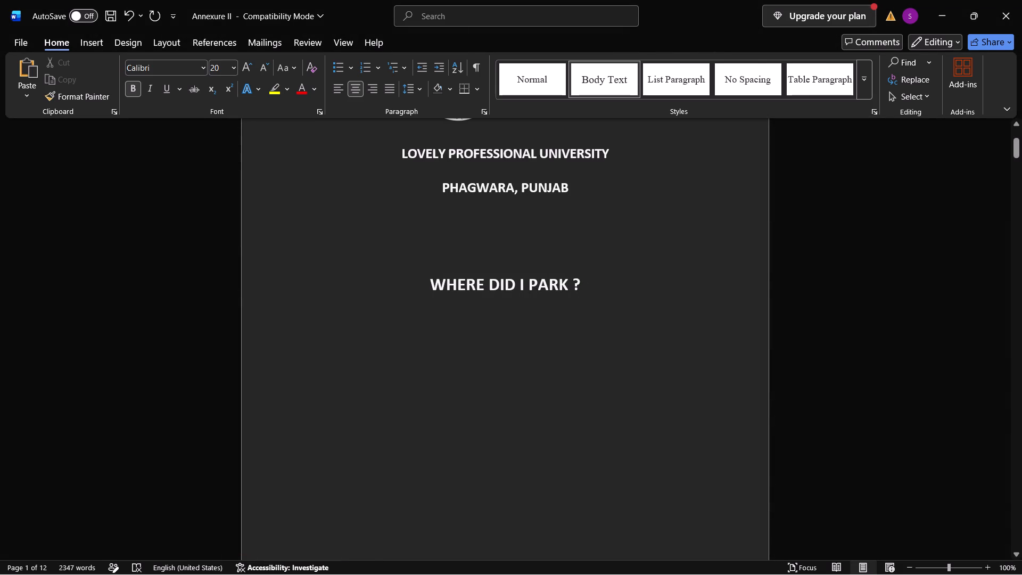
pyautogui.press('Return')
pyautogui.press('Return')
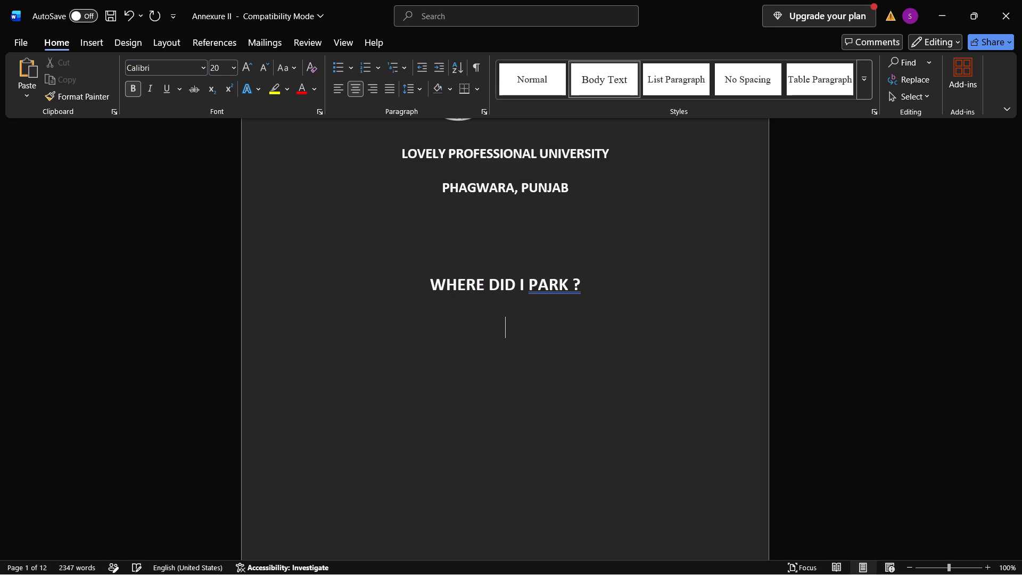
# Add one extra space before the question mark in the cover page title.
pyautogui.click(571, 285)
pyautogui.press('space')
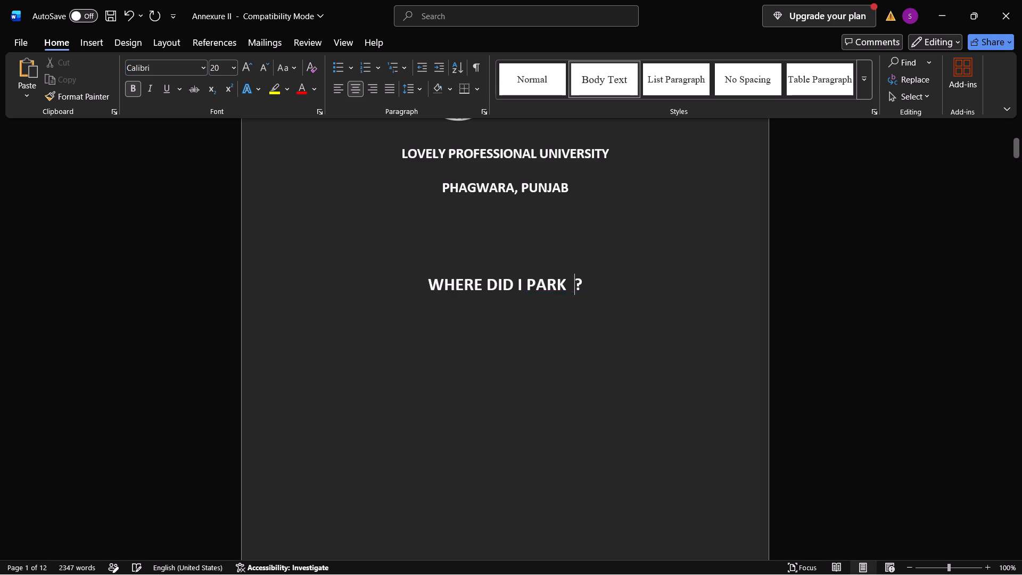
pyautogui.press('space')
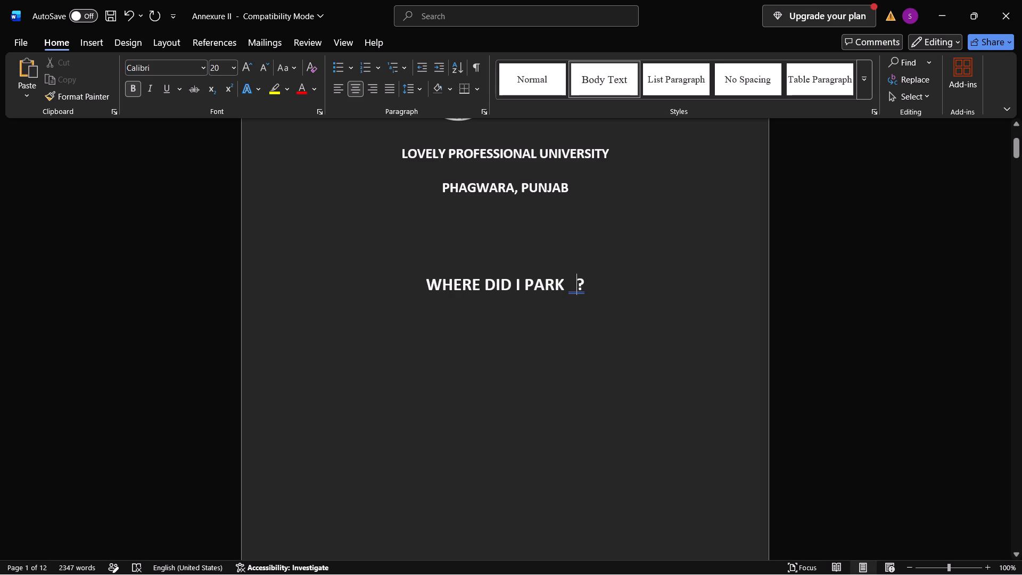
pyautogui.press('BackSpace')
pyautogui.click(573, 373)
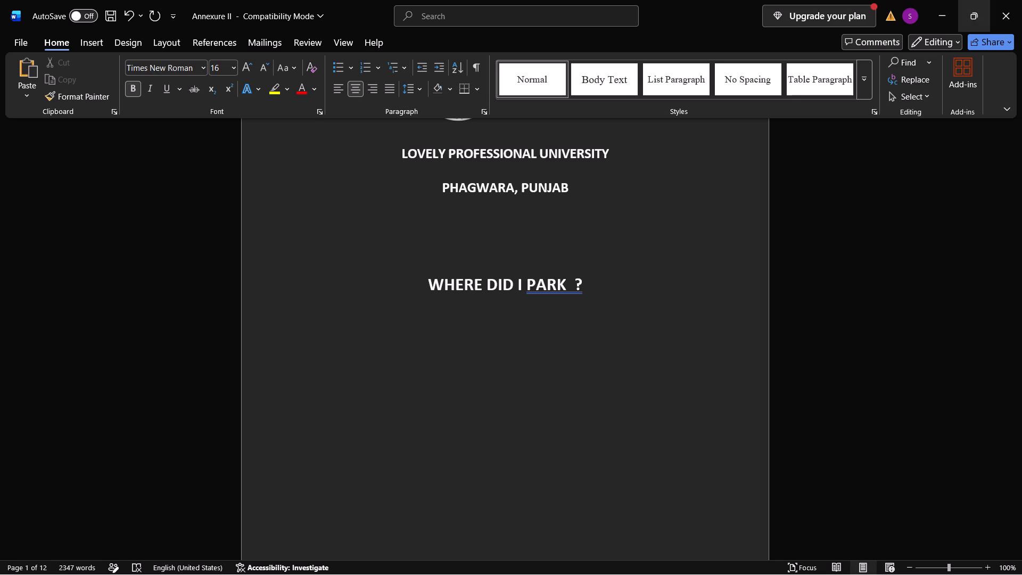
# Find and open the Word document "CDP_Report_Python_YouTube_Teaching - Copy" in "New folder nn" inside the Extraaa desktop folder.
pyautogui.click(953, 0)
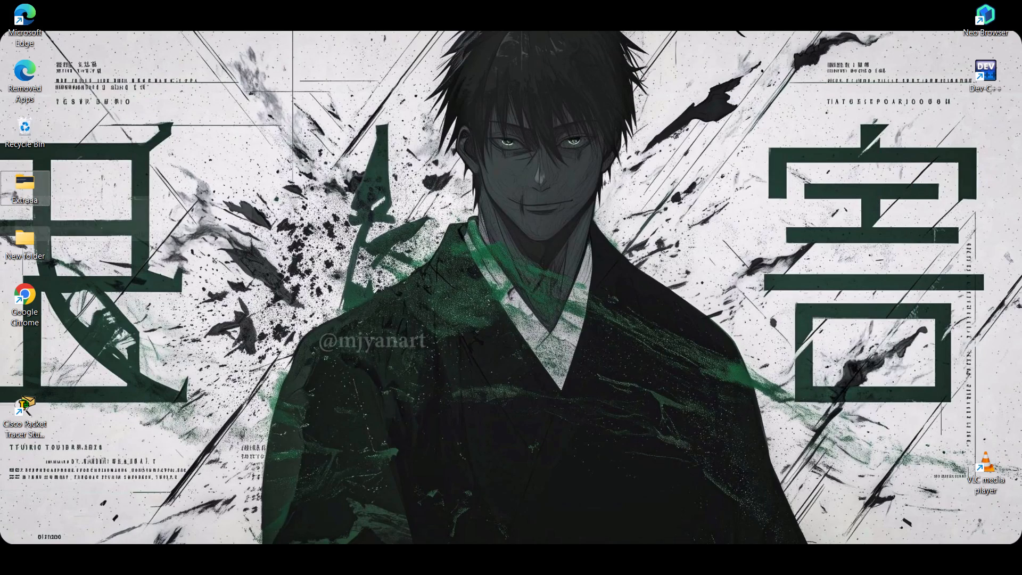
pyautogui.doubleClick(17, 251)
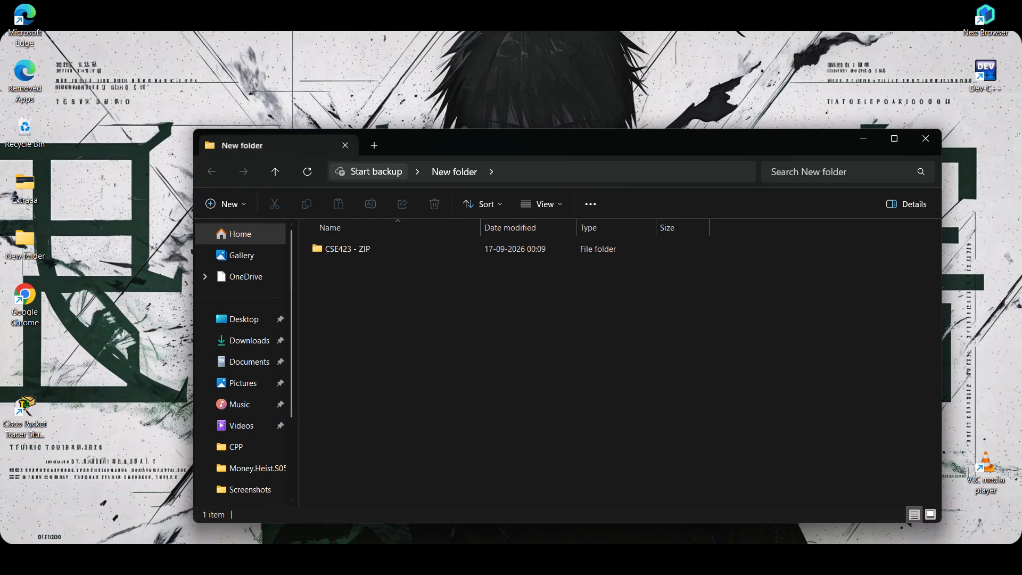
pyautogui.click(373, 253)
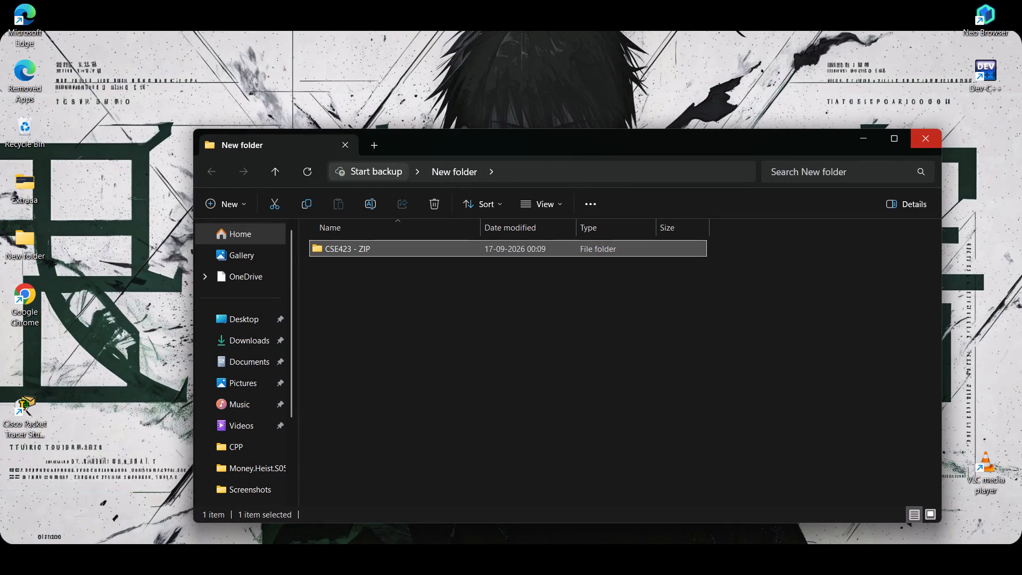
pyautogui.click(920, 138)
pyautogui.doubleClick(31, 201)
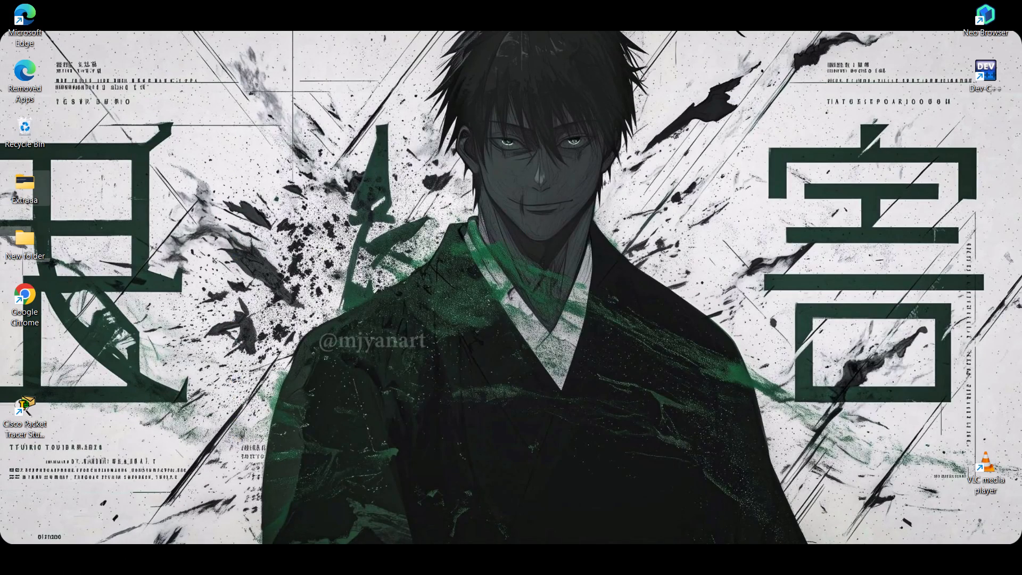
pyautogui.scroll(-1, 370, 392)
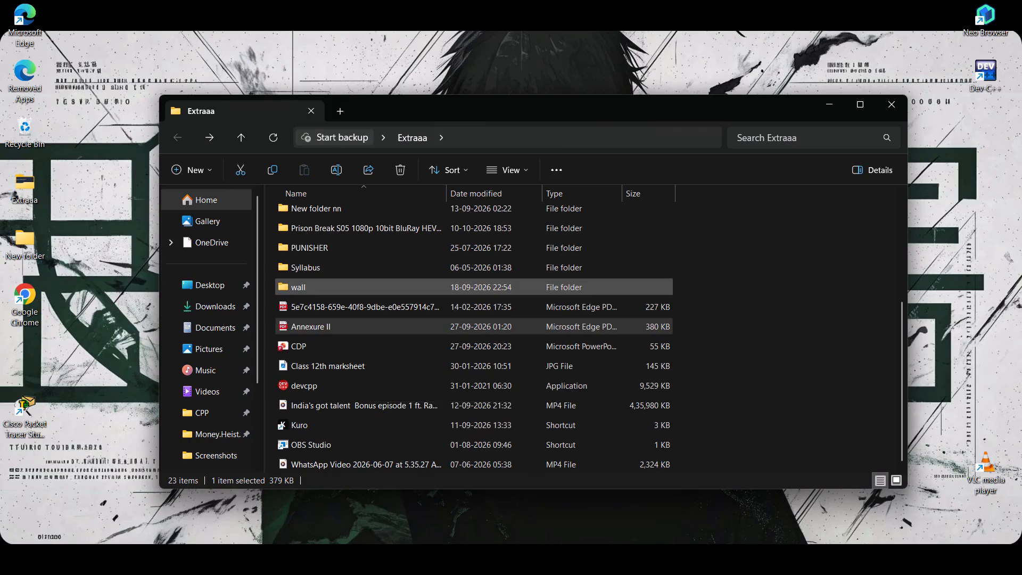
pyautogui.doubleClick(353, 213)
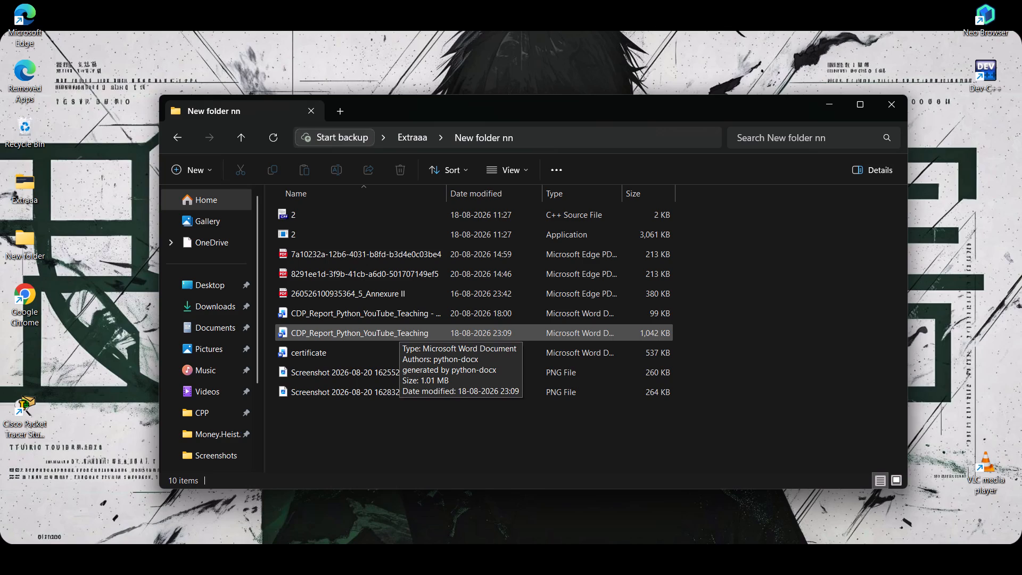
pyautogui.doubleClick(451, 309)
# Examine the cover page of the older CDP report copy, then close it and return to Annexure II.
pyautogui.scroll(5, 588, 295)
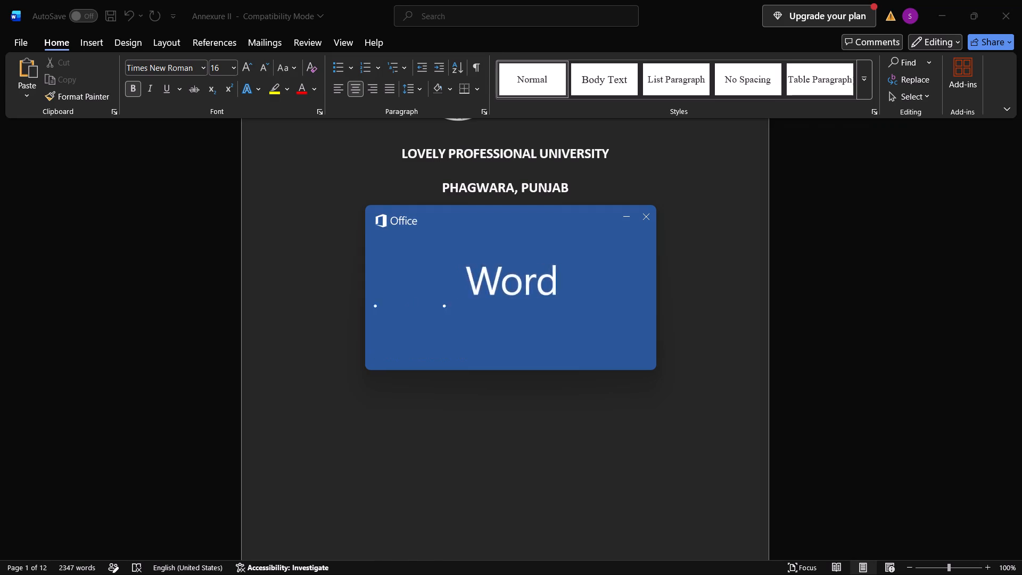
pyautogui.scroll(1, 588, 295)
pyautogui.scroll(-1, 588, 295)
pyautogui.scroll(1, 588, 295)
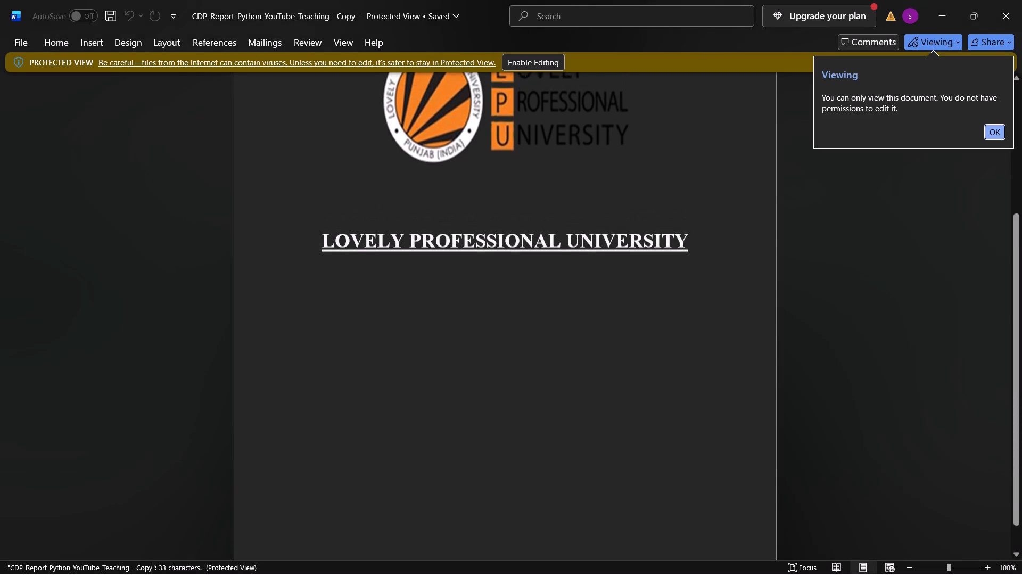
pyautogui.scroll(3, 588, 295)
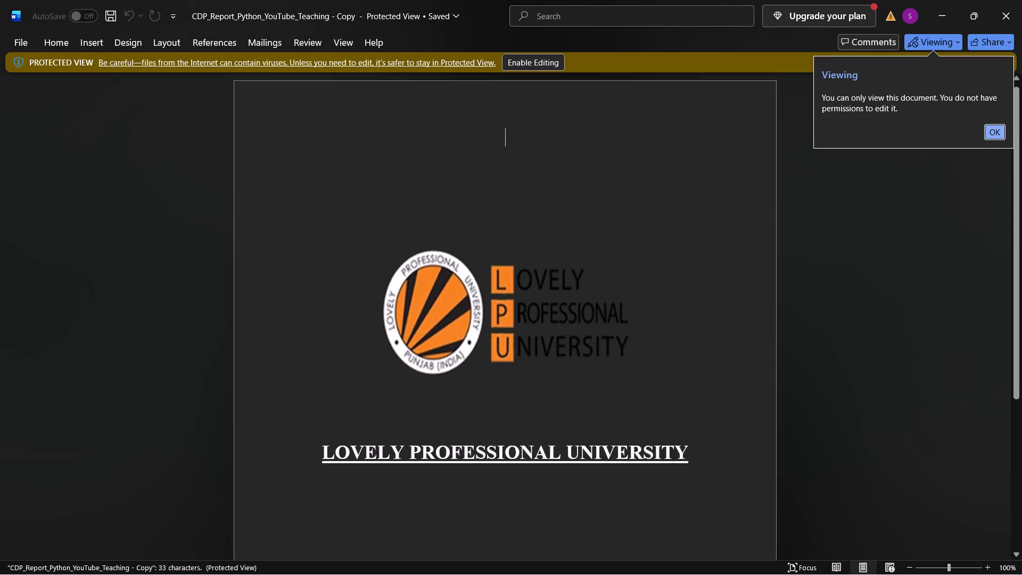
pyautogui.click(995, 128)
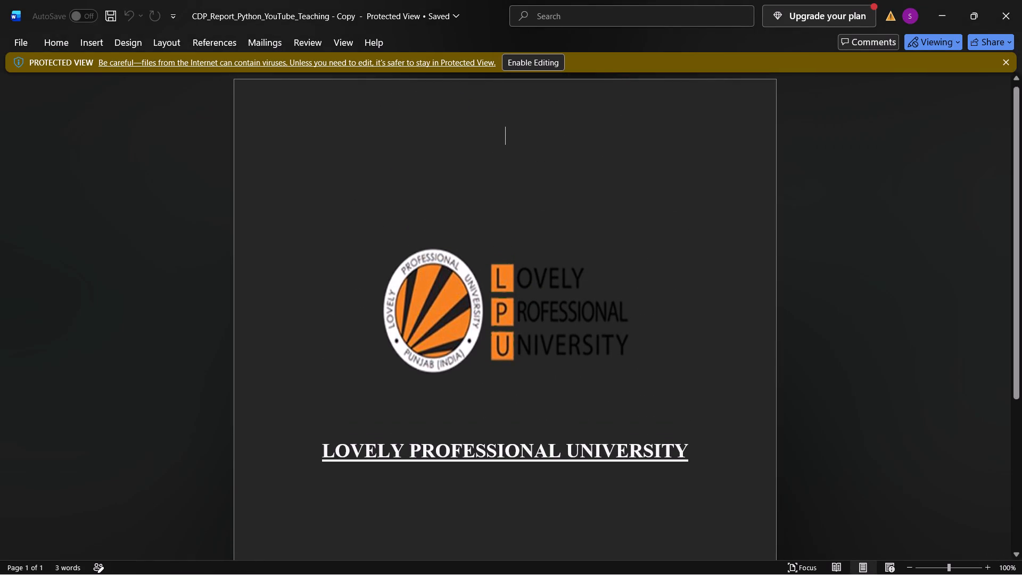
pyautogui.scroll(-5, 605, 278)
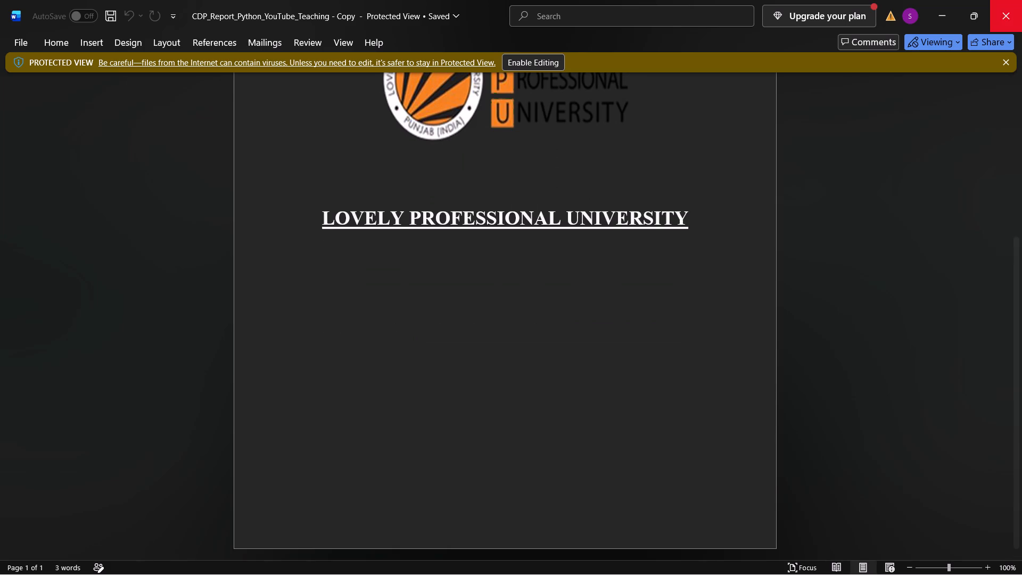
pyautogui.click(1021, 2)
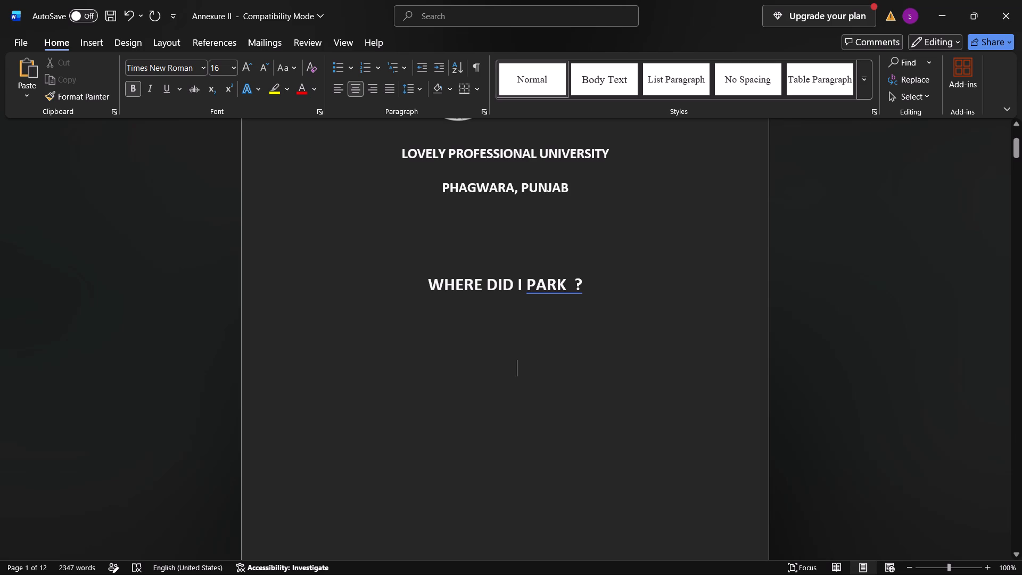
# Left-align the blank line below the "WHERE DID I PARK ?" title and set its font size to 20.
pyautogui.click(339, 88)
pyautogui.click(378, 368)
pyautogui.click(320, 368)
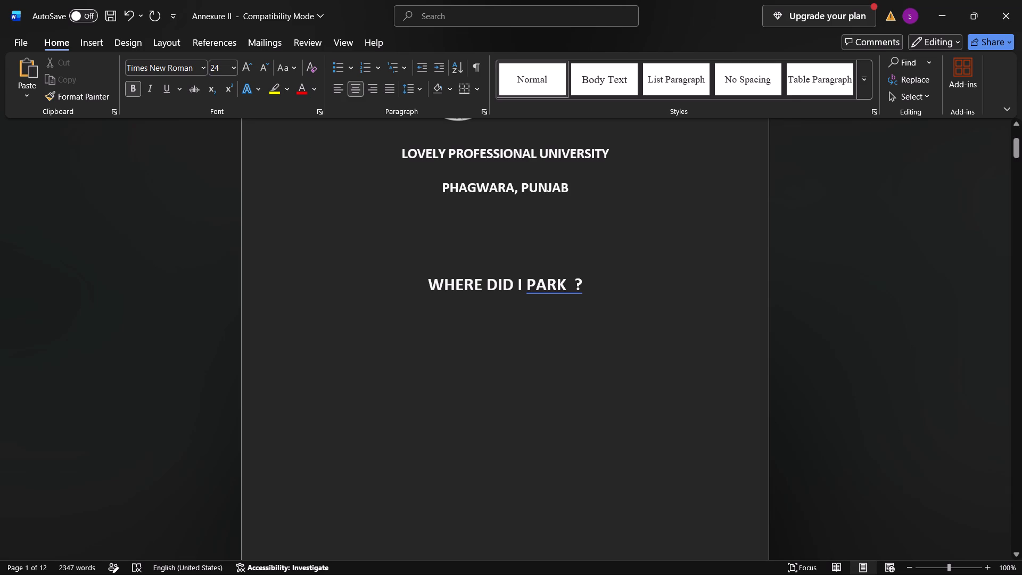
pyautogui.click(315, 368)
pyautogui.press('BackSpace')
pyautogui.click(232, 65)
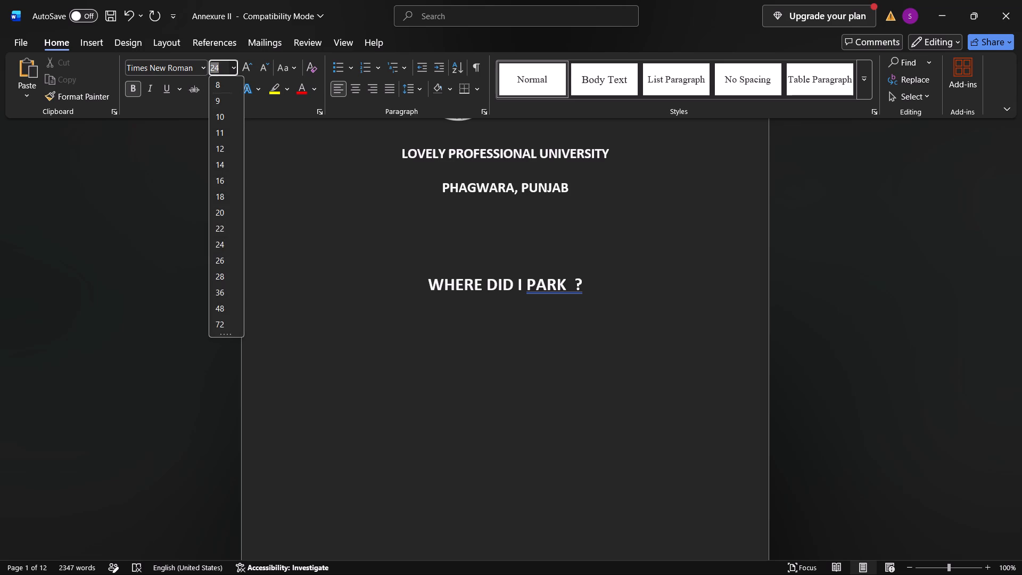
pyautogui.click(222, 211)
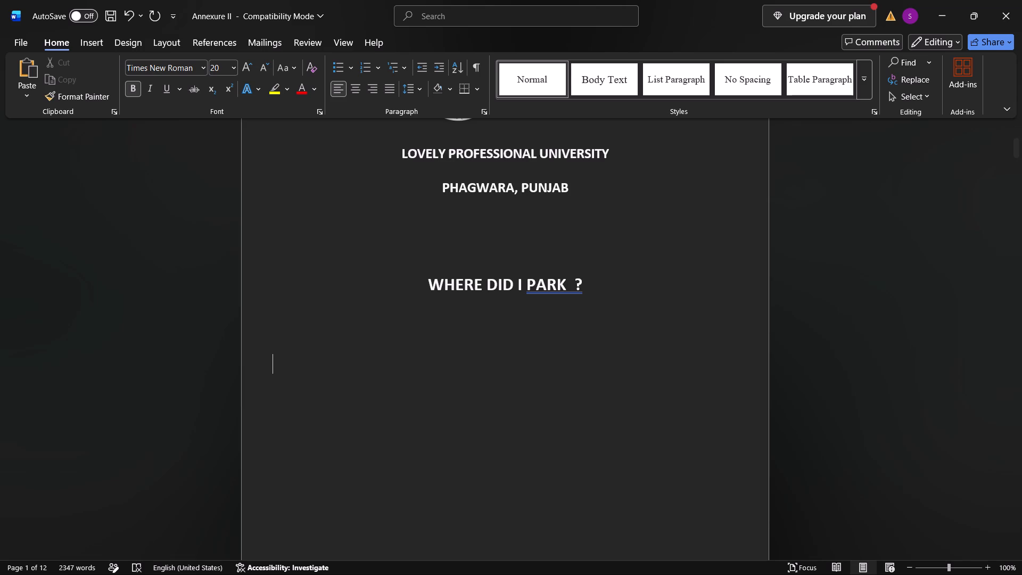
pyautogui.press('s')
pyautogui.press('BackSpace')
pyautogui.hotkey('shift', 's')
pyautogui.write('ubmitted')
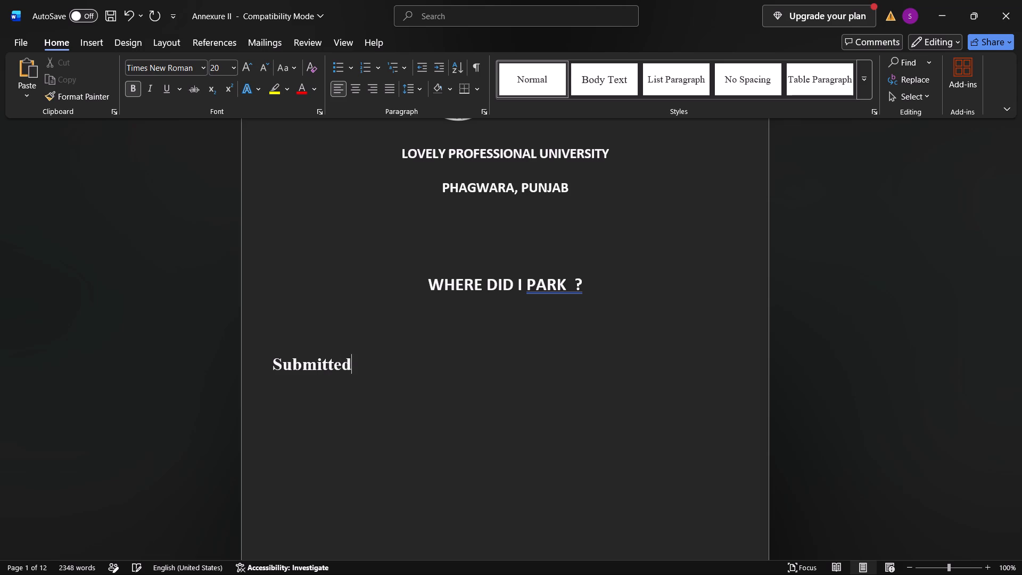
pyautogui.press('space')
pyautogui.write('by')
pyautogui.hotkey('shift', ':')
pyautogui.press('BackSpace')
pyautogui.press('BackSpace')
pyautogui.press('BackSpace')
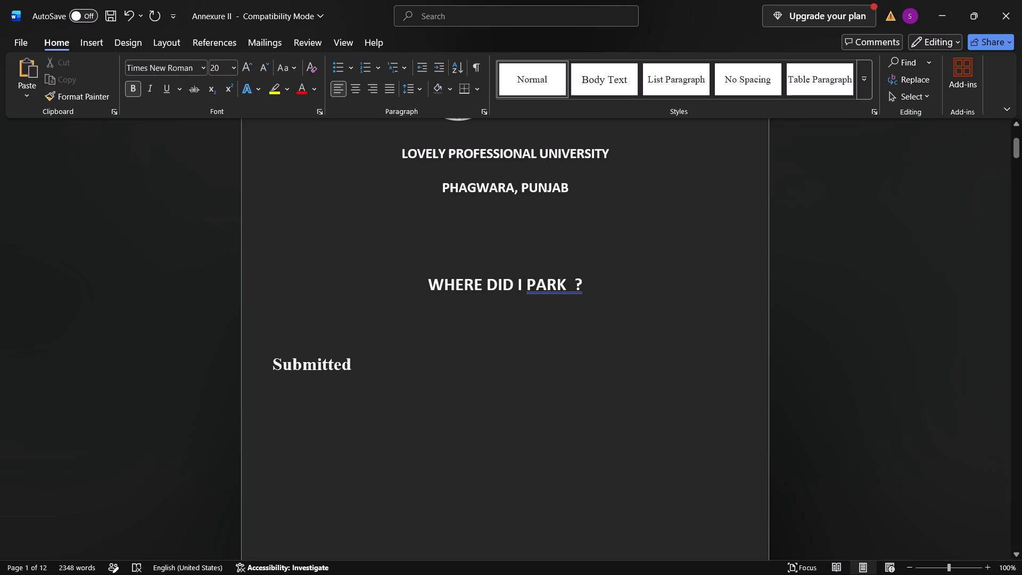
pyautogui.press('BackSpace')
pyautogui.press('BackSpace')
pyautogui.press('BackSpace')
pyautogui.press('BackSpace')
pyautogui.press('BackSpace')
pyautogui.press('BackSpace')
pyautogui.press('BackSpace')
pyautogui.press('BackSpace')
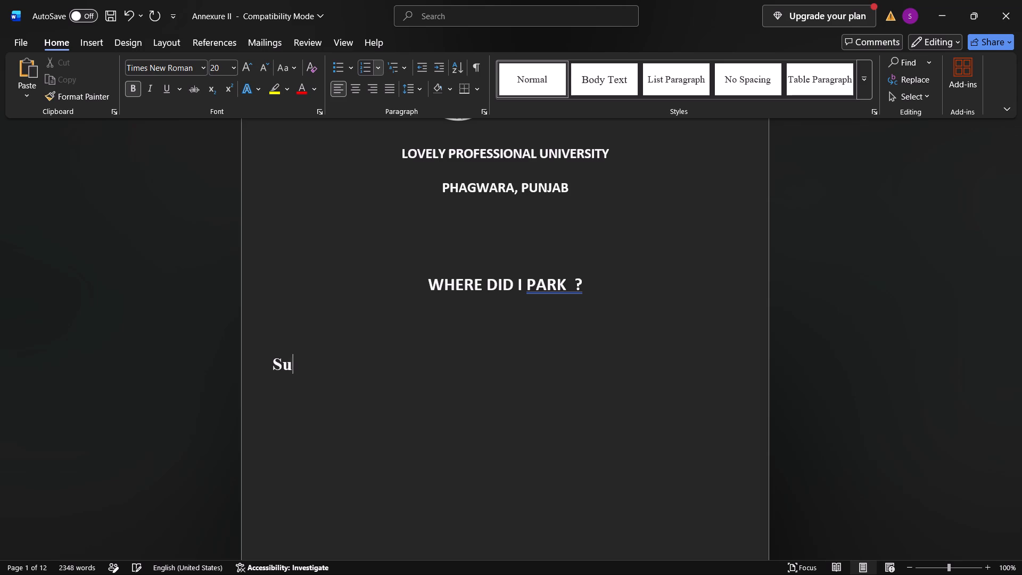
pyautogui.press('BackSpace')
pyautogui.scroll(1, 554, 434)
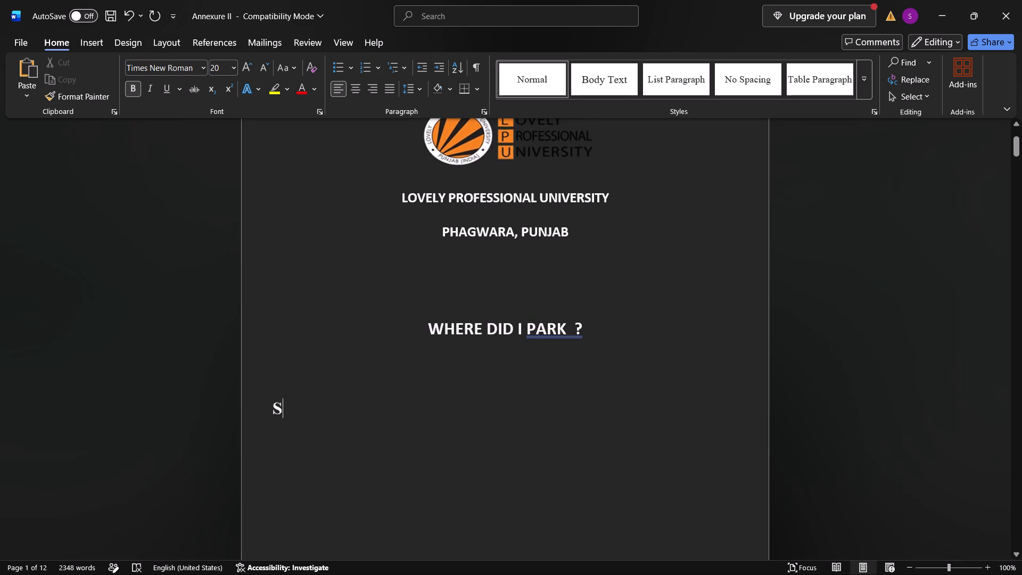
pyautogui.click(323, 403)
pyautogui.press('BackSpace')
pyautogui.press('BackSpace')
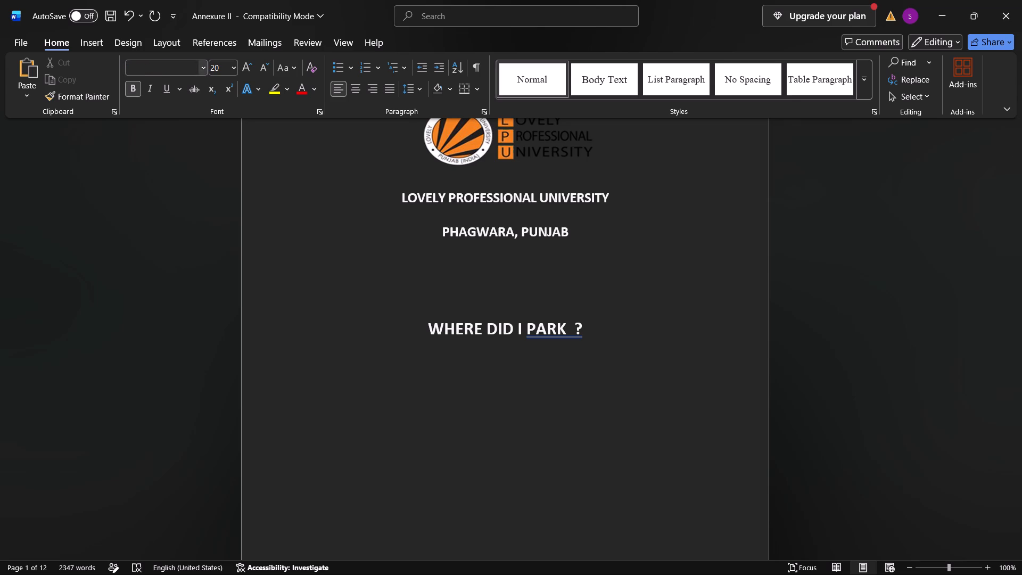
# Turn off bold and enter "SUBMITTED BY" on the line below the "WHERE DID I PARK ?" title.
pyautogui.click(137, 89)
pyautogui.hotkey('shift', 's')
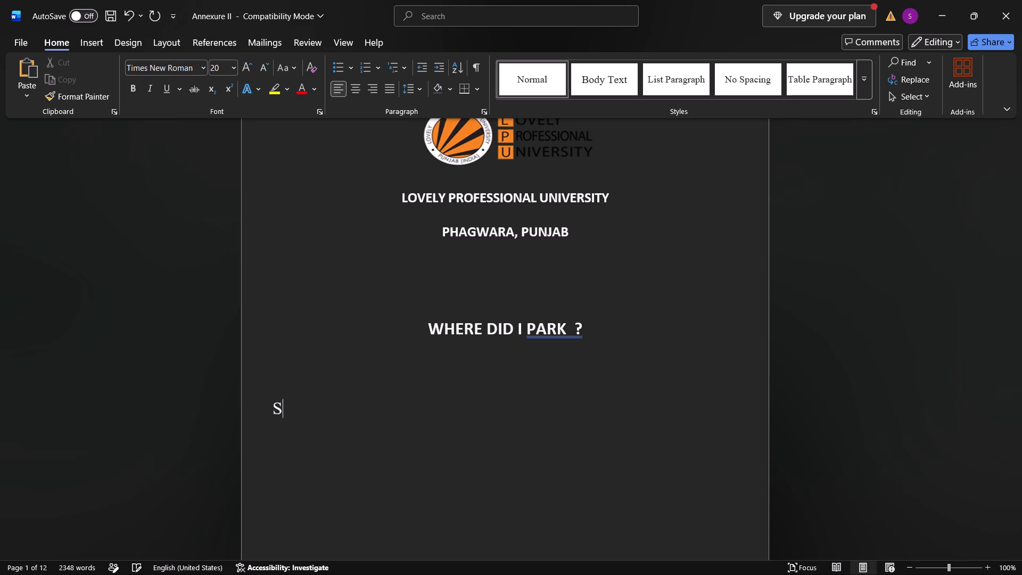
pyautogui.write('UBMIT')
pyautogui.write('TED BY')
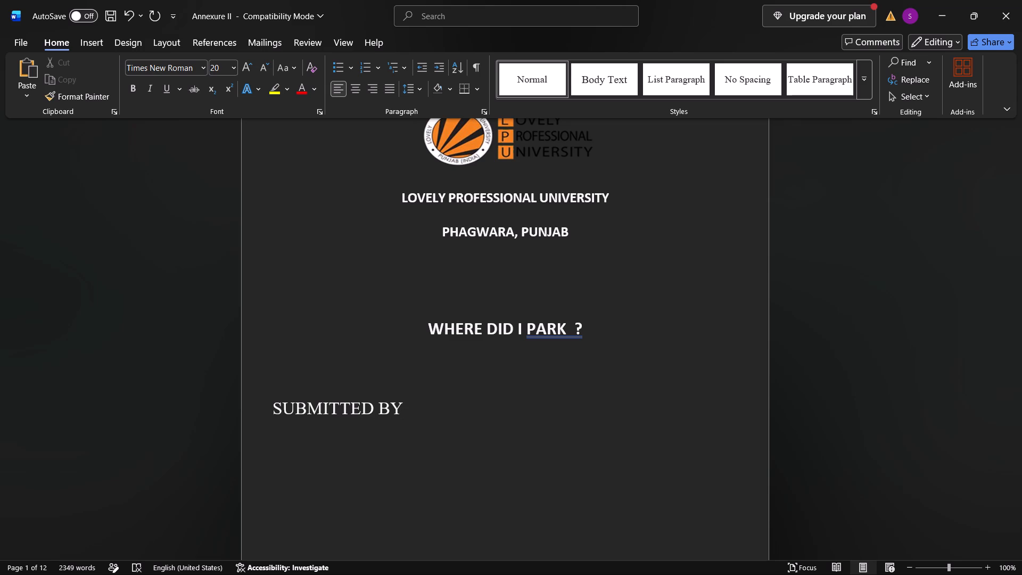
# Add the first submitter's full name below the "SUBMITTED BY" heading after a blank line, with the surname capitalised.
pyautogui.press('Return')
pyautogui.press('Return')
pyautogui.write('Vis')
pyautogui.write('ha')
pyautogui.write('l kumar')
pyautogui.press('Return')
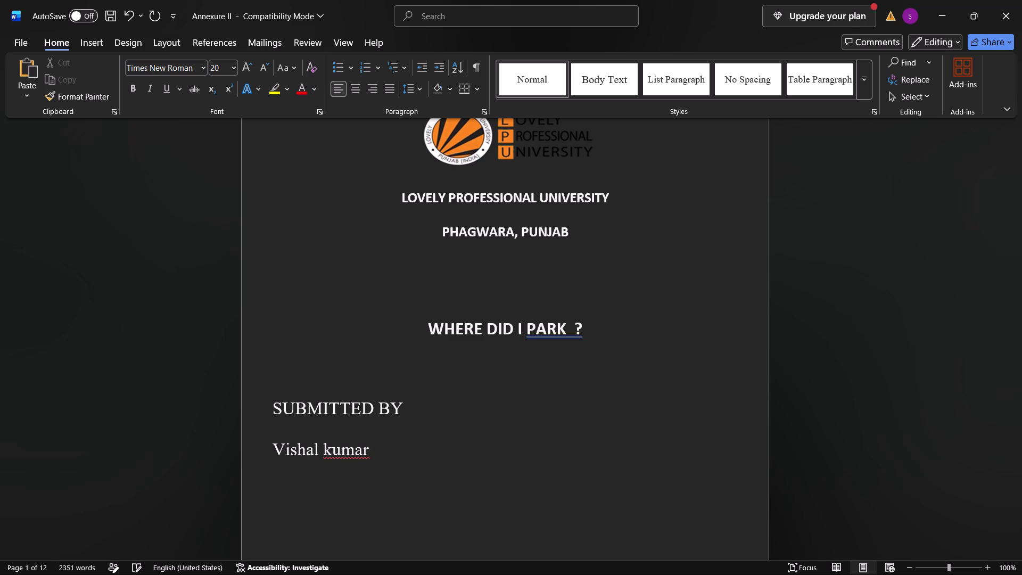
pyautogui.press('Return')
pyautogui.click(333, 451)
pyautogui.press('BackSpace')
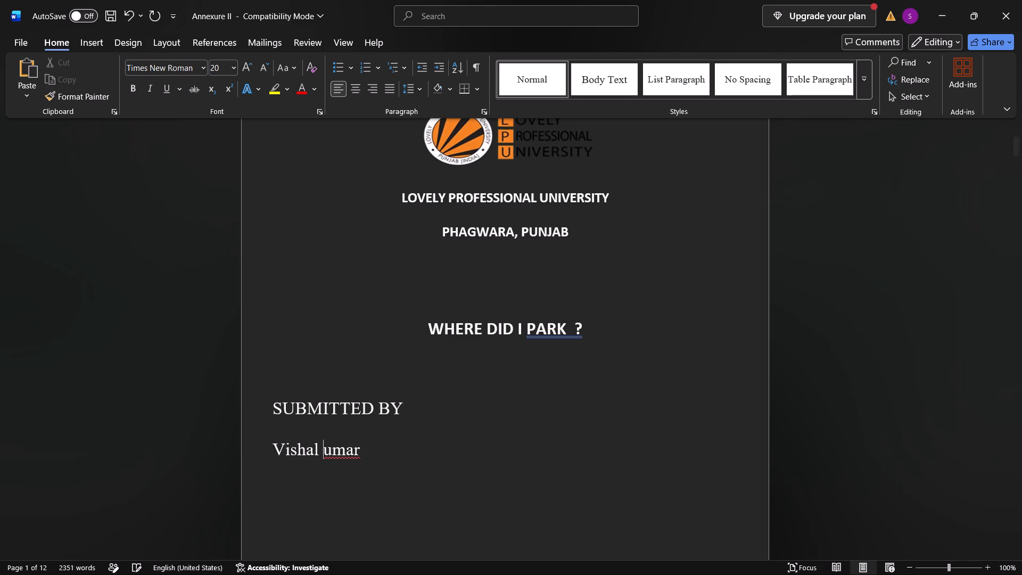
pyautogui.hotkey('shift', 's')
pyautogui.press('BackSpace')
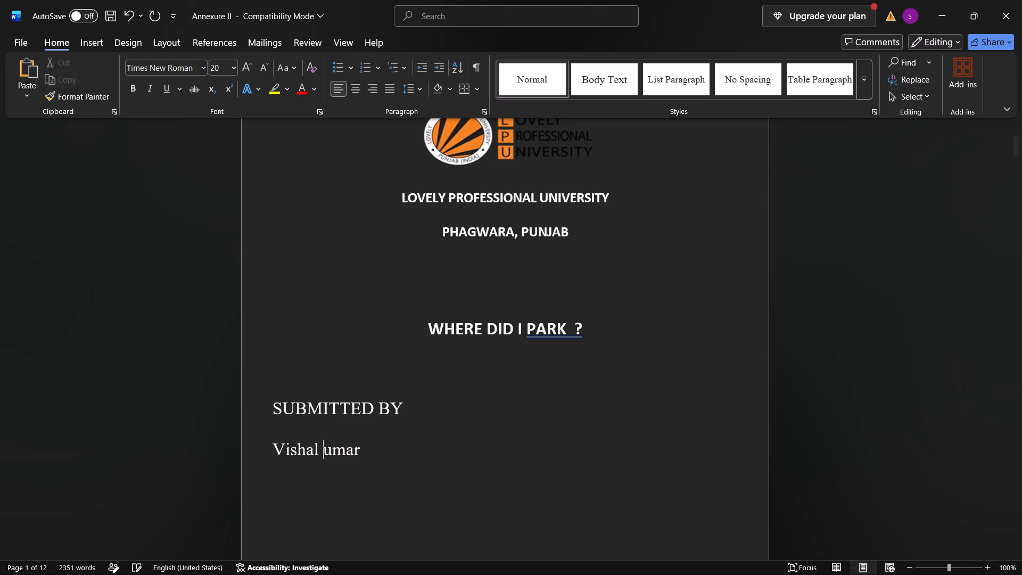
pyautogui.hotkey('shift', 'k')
# Add the second submitter's full name on the line directly below the first submitter.
pyautogui.click(372, 451)
pyautogui.click(372, 451)
pyautogui.press('Return')
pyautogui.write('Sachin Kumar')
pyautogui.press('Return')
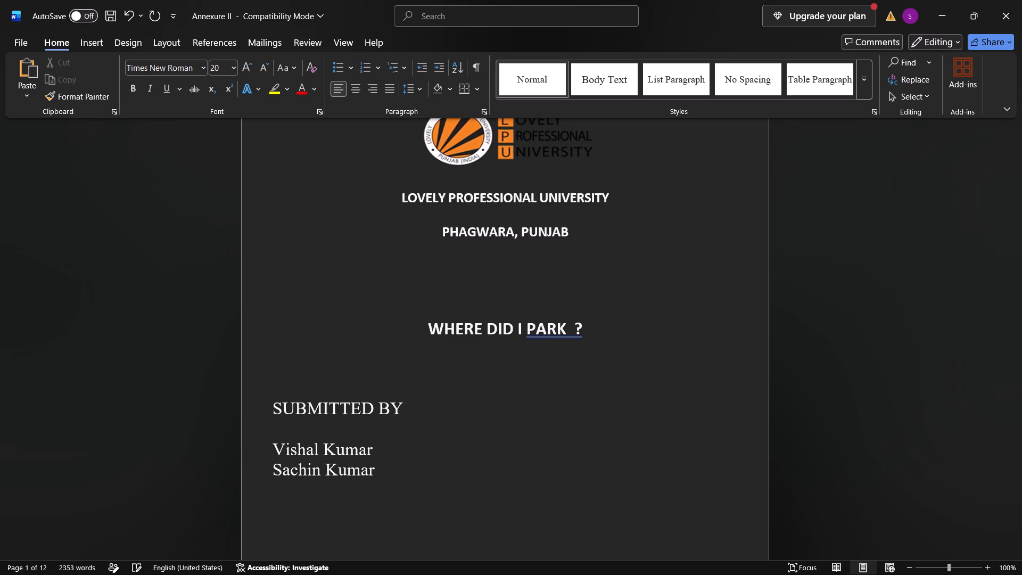
# Add the third and fourth submitters' full names on separate lines at the end of the submitter list.
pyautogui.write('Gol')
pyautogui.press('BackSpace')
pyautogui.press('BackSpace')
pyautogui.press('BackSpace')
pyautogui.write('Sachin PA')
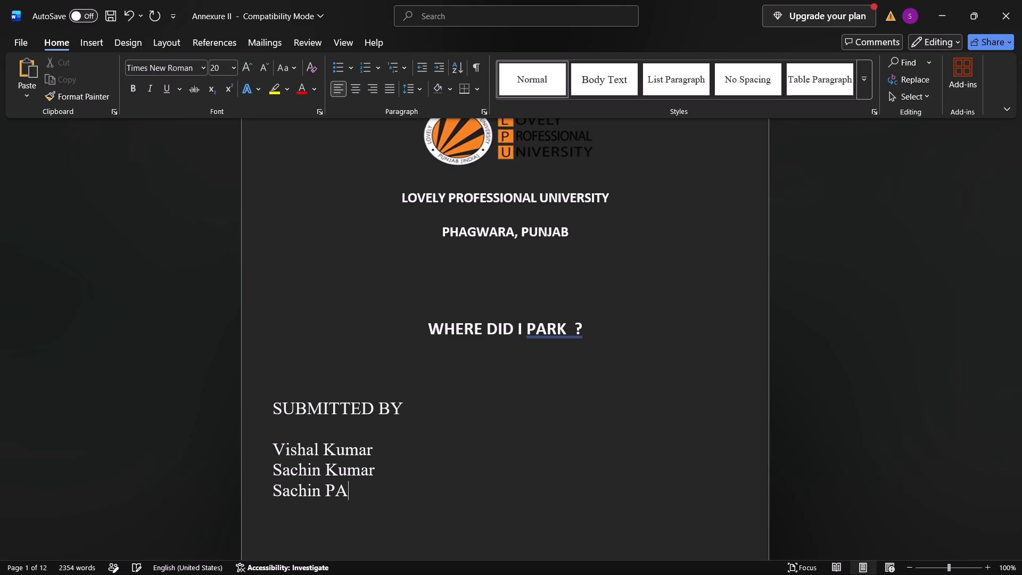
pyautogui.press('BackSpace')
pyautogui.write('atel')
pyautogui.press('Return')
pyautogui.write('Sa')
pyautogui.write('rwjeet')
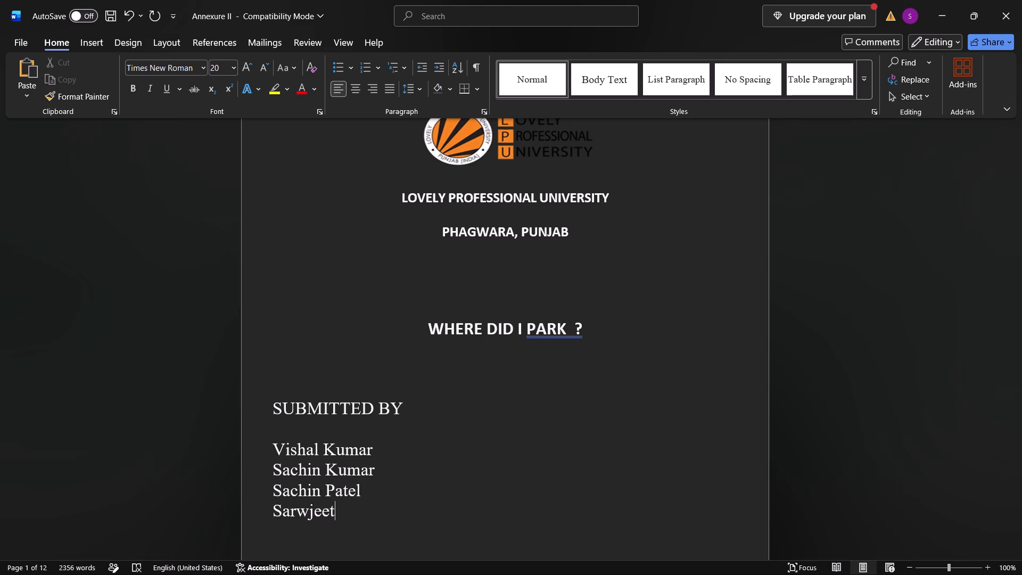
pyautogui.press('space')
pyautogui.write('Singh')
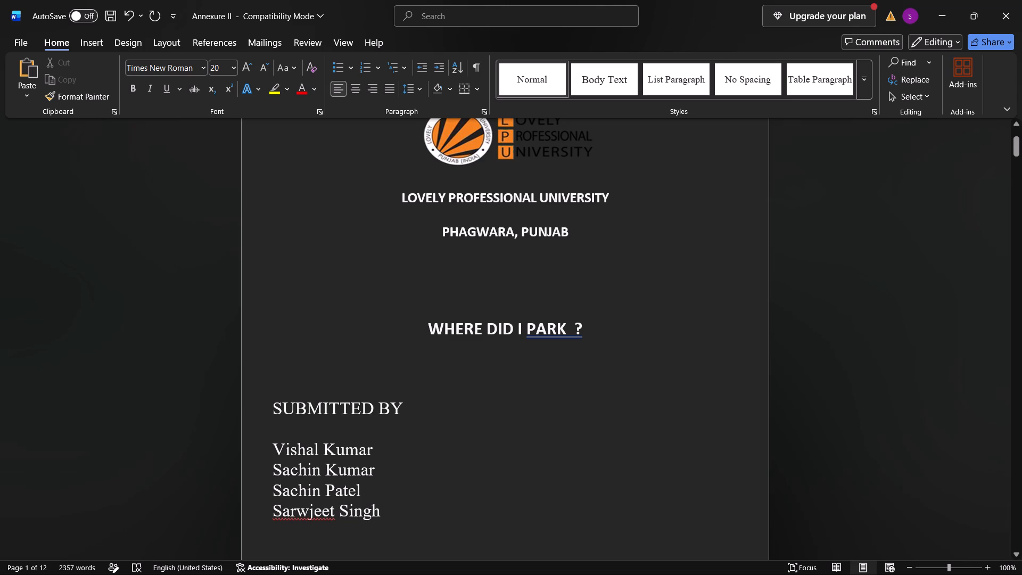
# Add two blank lines after the last name in the "SUBMITTED BY" list.
pyautogui.scroll(-1, 489, 427)
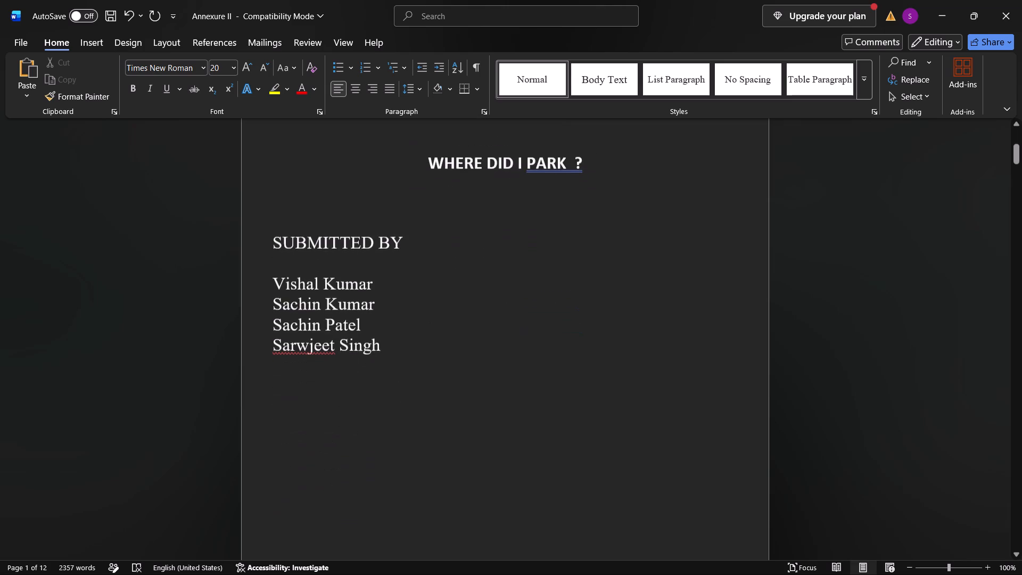
pyautogui.scroll(-1, 489, 427)
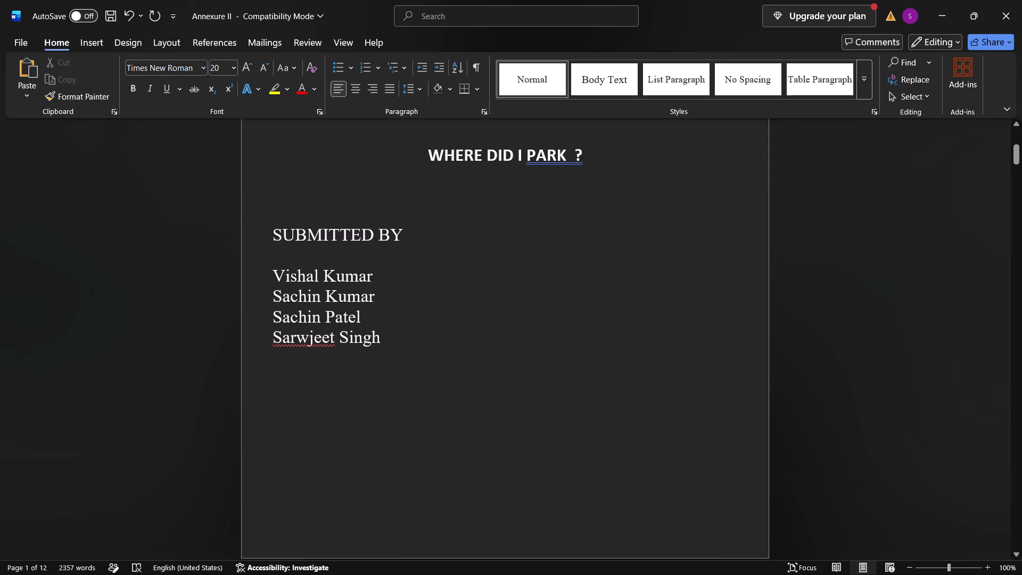
pyautogui.press('Return')
pyautogui.press('Return')
# Enter the registration number after the second name in the "SUBMITTED BY" list, separated by three spaces.
pyautogui.click(465, 273)
pyautogui.click(417, 297)
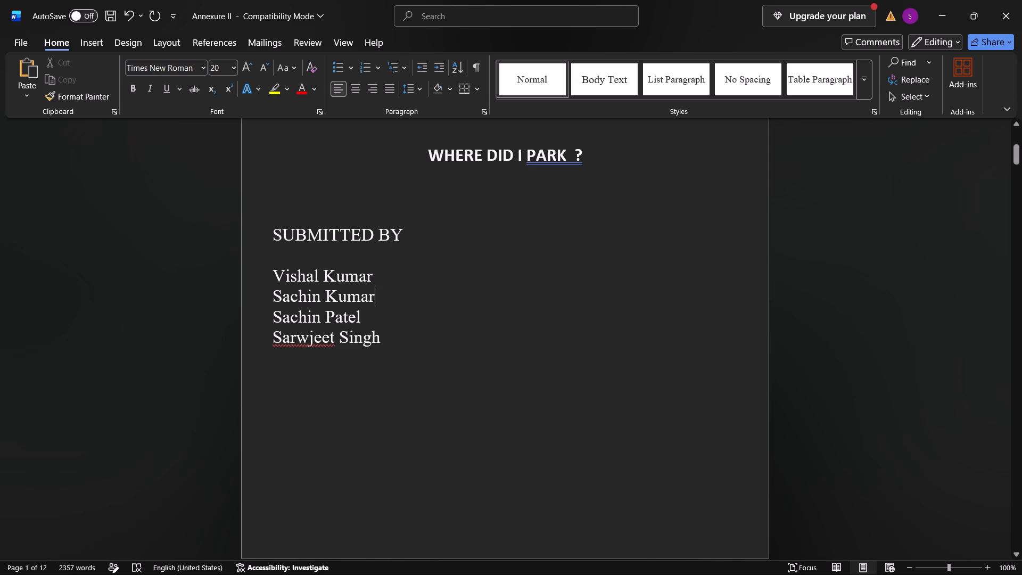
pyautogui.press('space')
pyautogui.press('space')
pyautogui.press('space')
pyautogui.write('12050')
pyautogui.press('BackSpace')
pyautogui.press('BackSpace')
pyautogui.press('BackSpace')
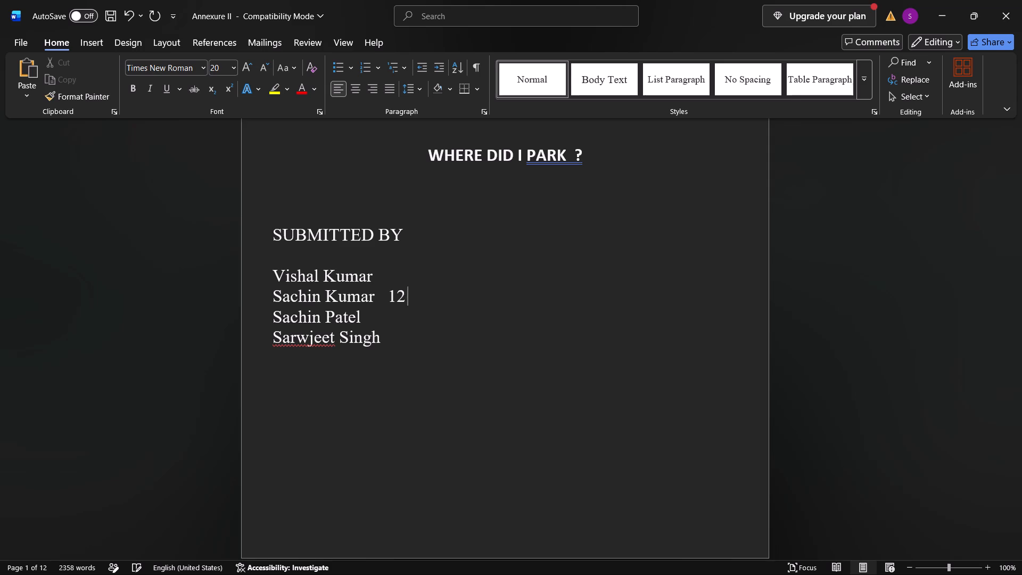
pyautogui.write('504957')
# Add the line "SUBMITTED TO :" below the "SUBMITTED BY" name list and start a new line beneath it.
pyautogui.scroll(-1, 456, 392)
pyautogui.click(407, 381)
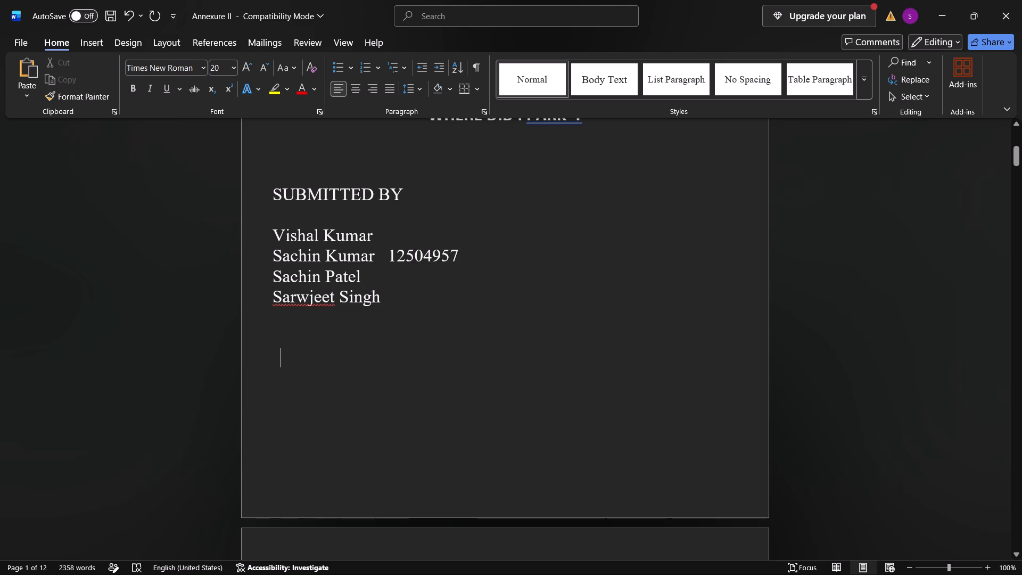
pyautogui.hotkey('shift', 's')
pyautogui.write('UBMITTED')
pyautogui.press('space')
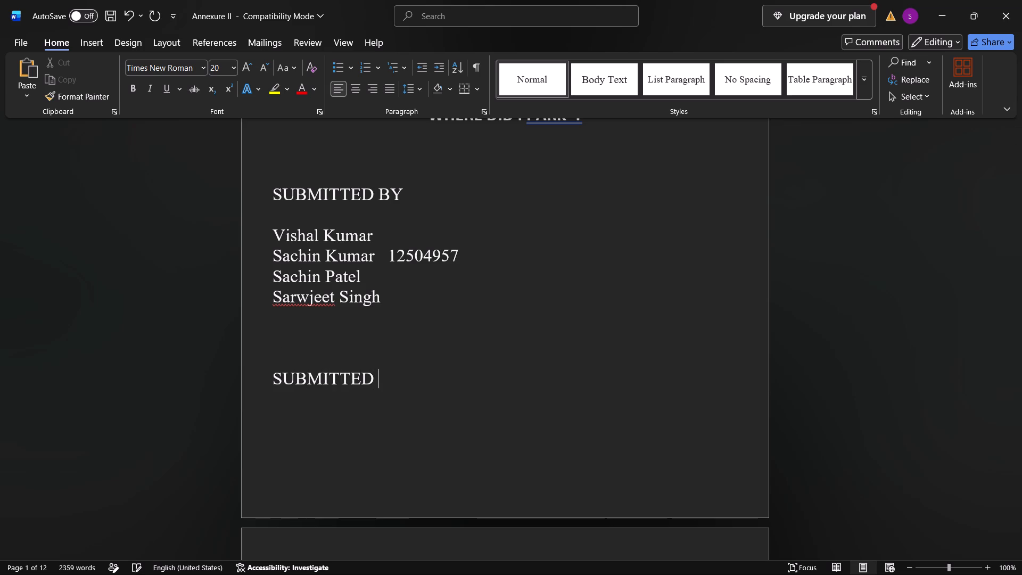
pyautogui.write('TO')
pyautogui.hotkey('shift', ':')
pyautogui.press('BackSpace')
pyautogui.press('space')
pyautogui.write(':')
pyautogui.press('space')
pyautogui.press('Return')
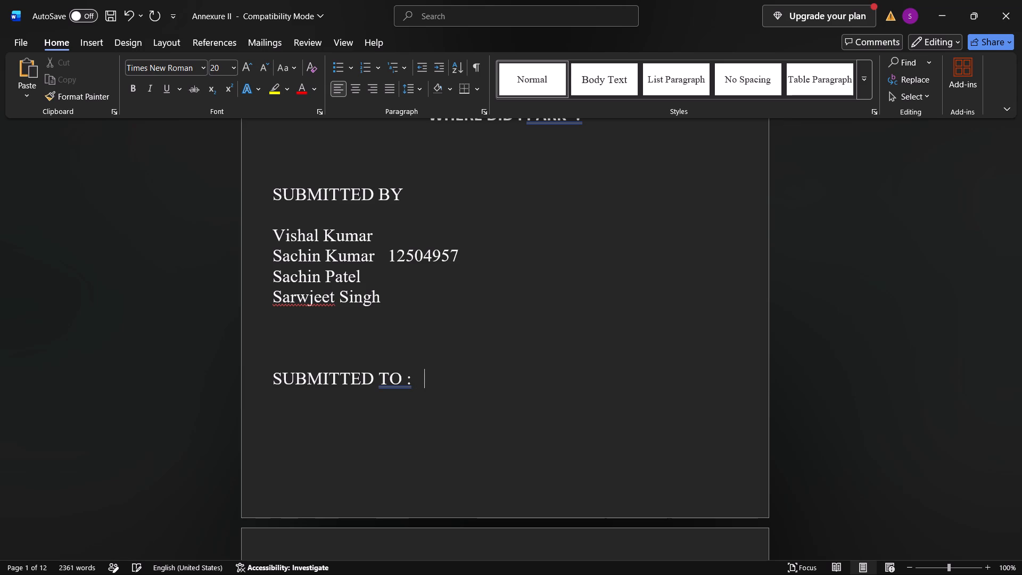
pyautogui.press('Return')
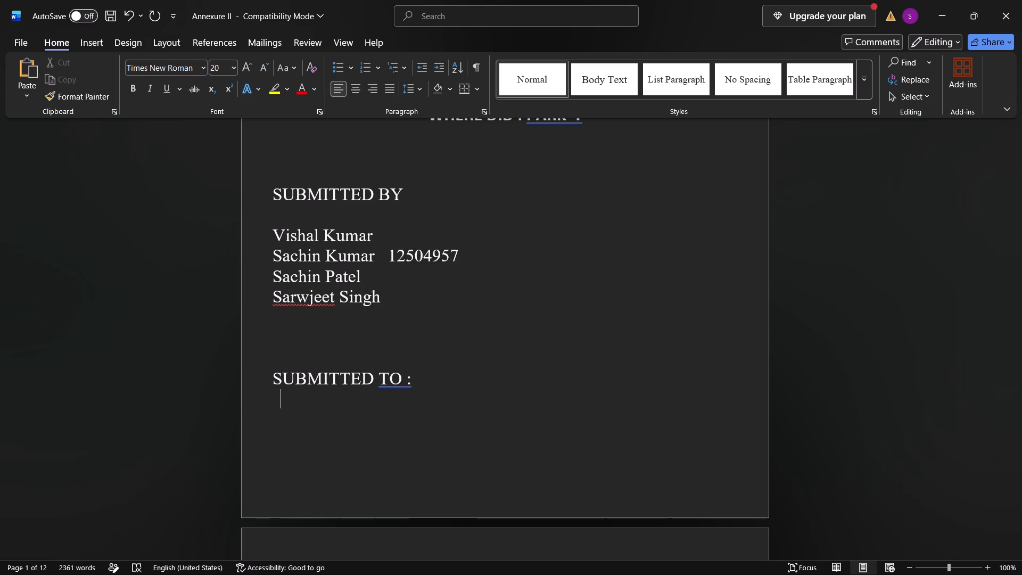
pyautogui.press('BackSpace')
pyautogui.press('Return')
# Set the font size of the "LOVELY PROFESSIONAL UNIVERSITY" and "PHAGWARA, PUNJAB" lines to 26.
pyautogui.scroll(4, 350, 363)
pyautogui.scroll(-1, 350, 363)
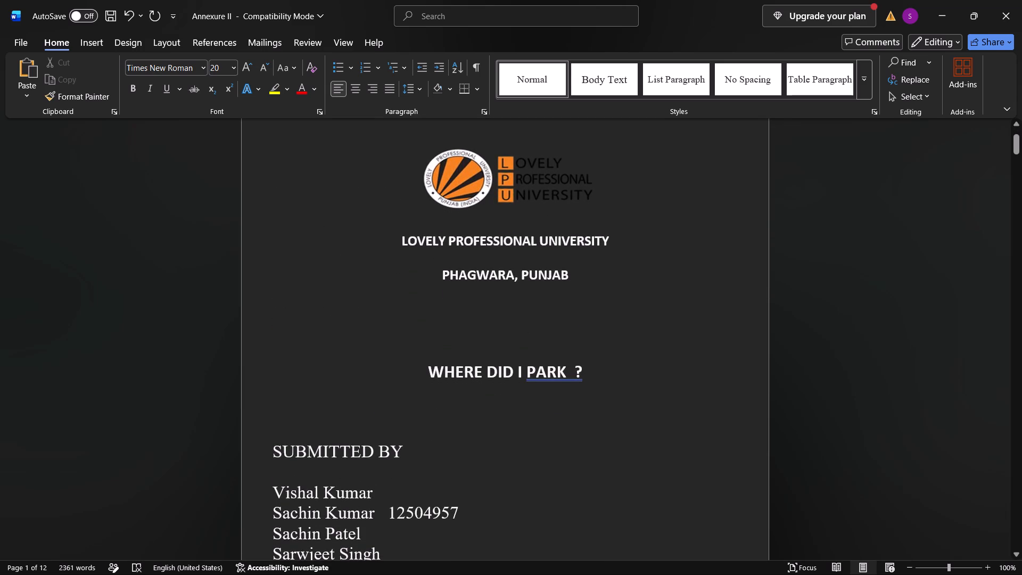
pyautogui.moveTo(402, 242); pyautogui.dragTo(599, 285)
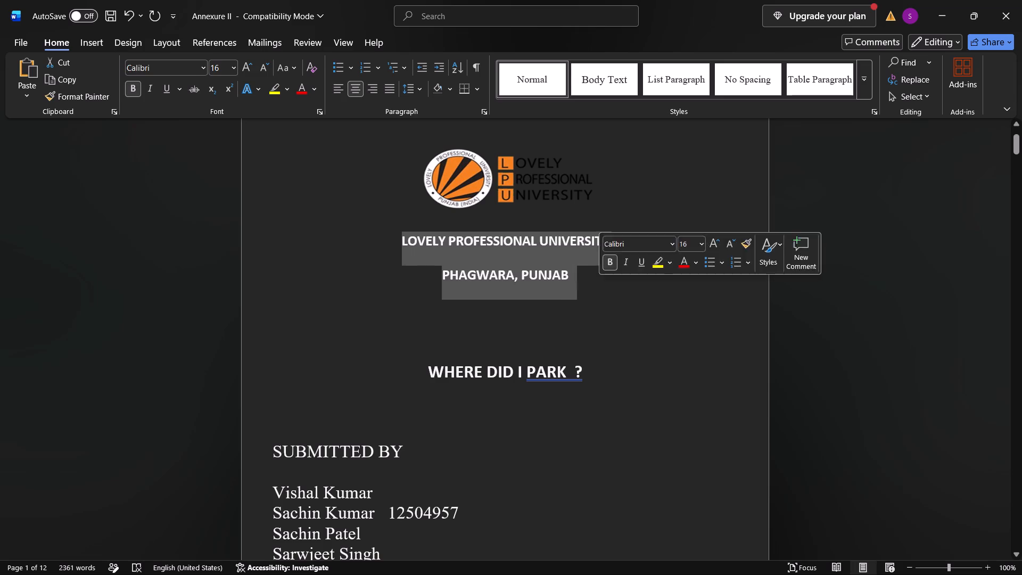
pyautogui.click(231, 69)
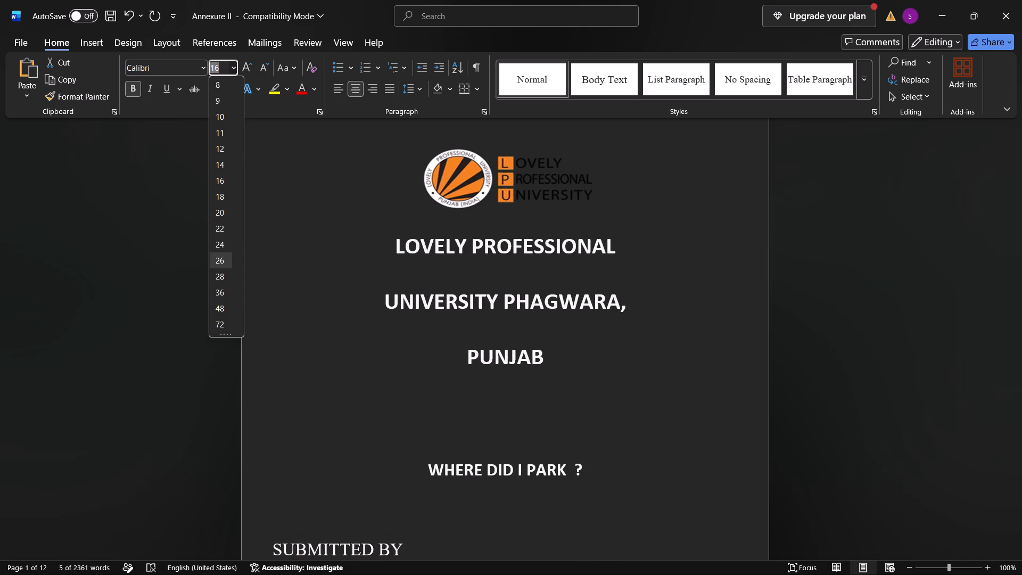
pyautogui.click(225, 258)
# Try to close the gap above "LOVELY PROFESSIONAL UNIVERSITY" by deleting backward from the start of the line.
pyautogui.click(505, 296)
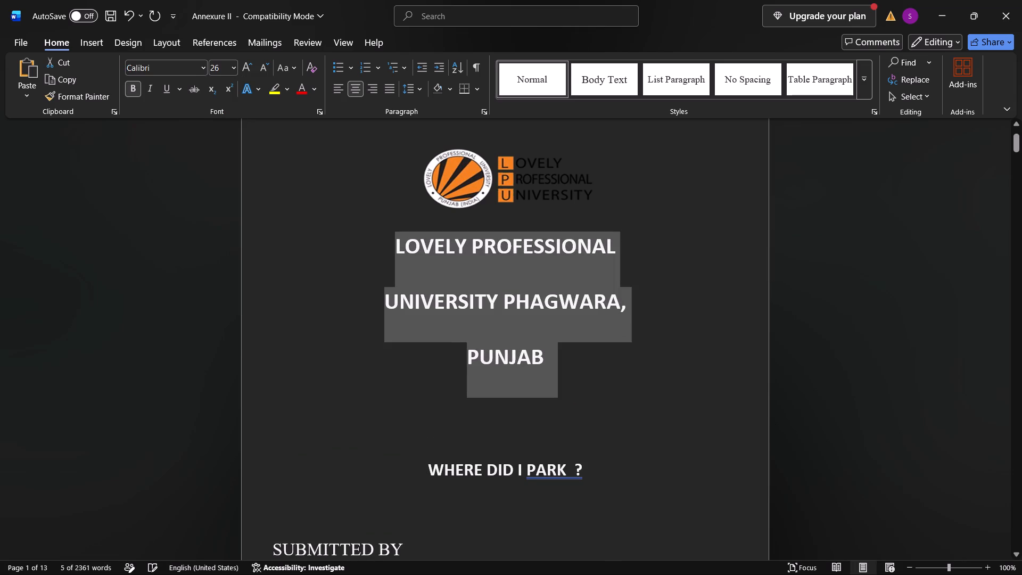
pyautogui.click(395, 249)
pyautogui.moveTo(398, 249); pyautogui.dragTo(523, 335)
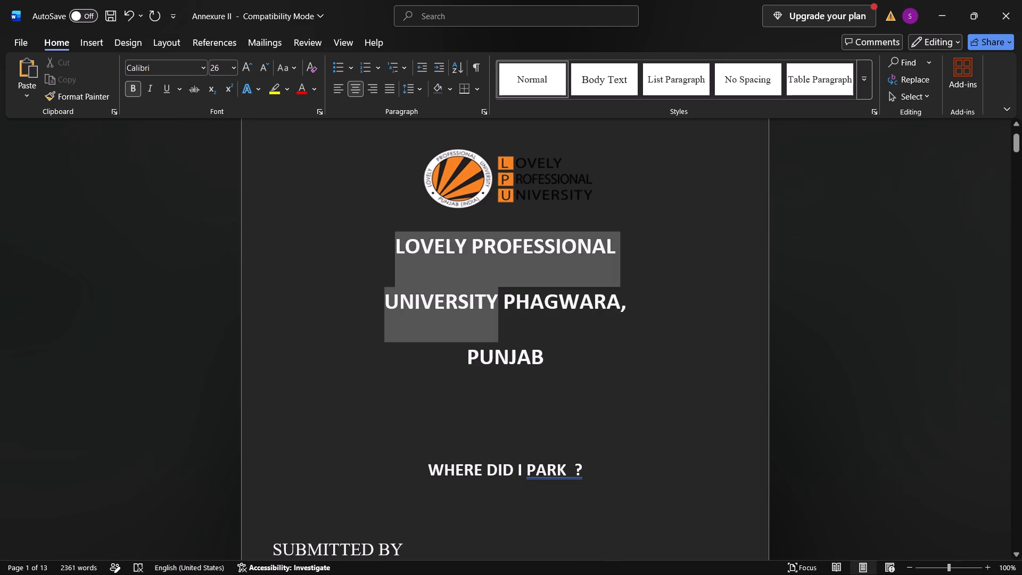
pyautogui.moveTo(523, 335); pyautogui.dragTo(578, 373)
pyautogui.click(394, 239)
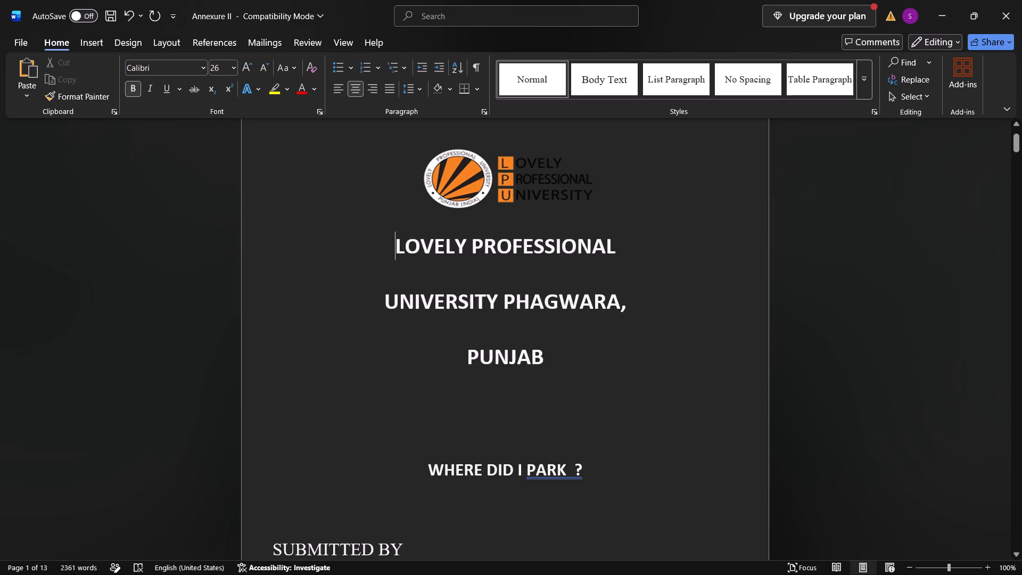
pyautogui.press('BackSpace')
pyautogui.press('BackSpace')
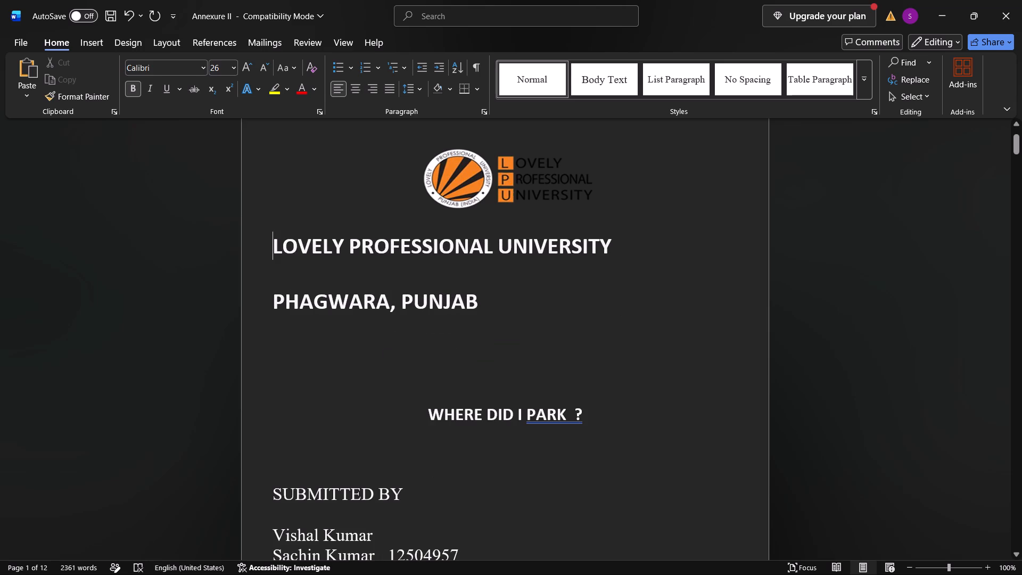
# Undo the backward deletion and the font size change on the "LOVELY PROFESSIONAL UNIVERSITY" and "PHAGWARA, PUNJAB" lines, and deselect them.
pyautogui.hotkey('ctrl', 'z')
pyautogui.hotkey('ctrl', 'z')
pyautogui.hotkey('ctrl', 'z')
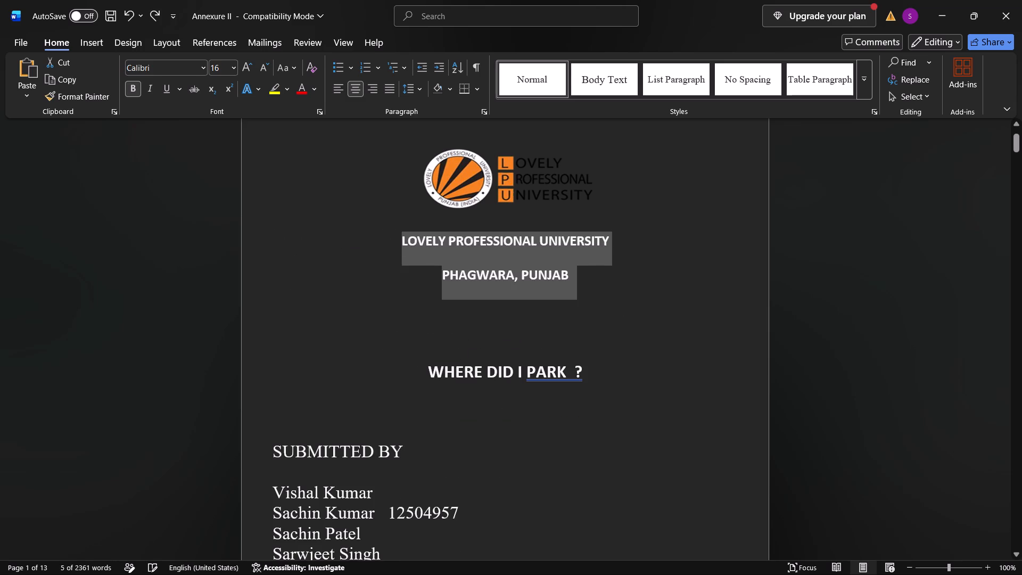
pyautogui.click(606, 437)
# Enter the recipient's name with the title "Dr." on the empty line beneath "SUBMITTED TO :".
pyautogui.scroll(-1, 568, 343)
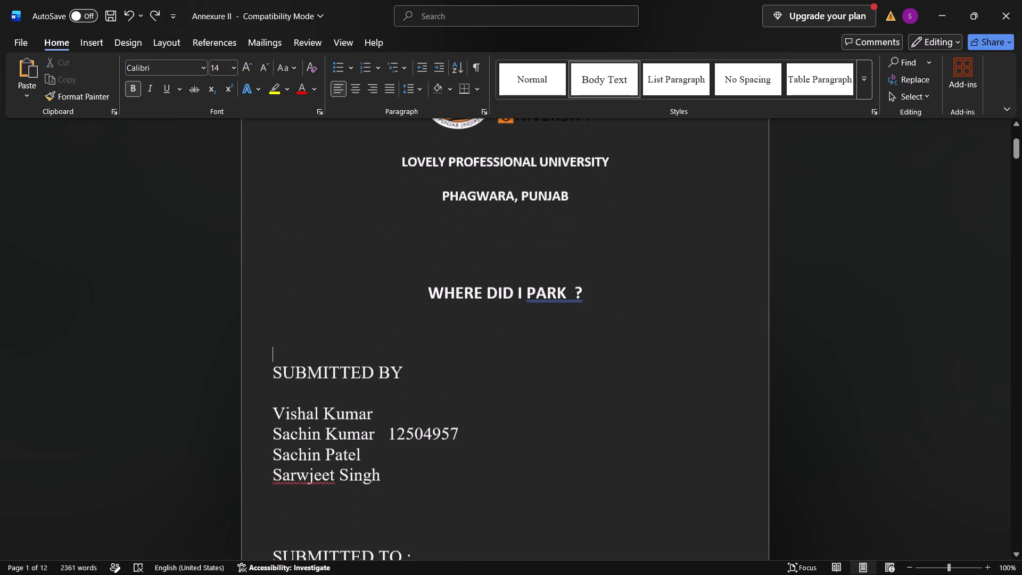
pyautogui.scroll(-2, 568, 343)
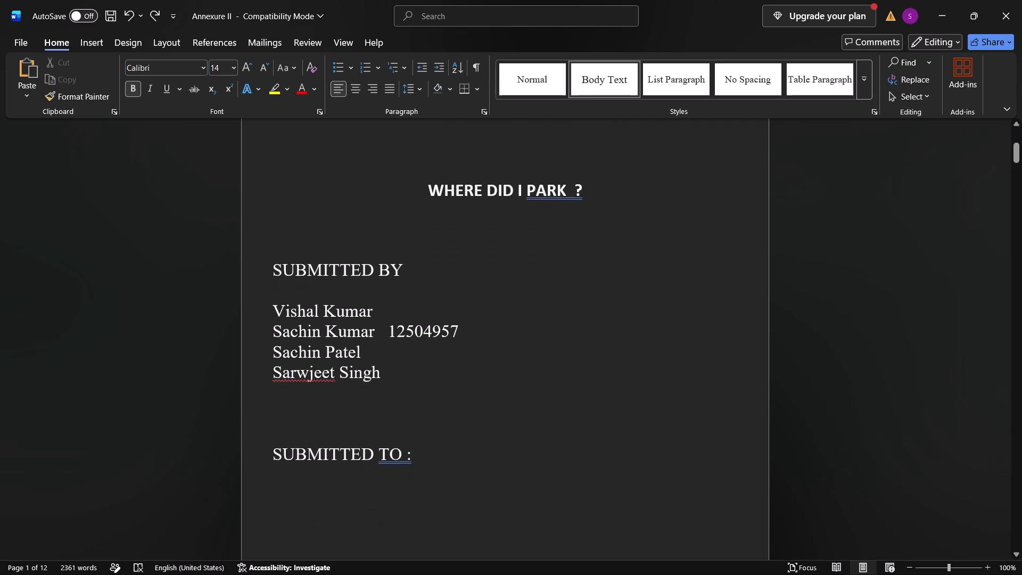
pyautogui.click(430, 474)
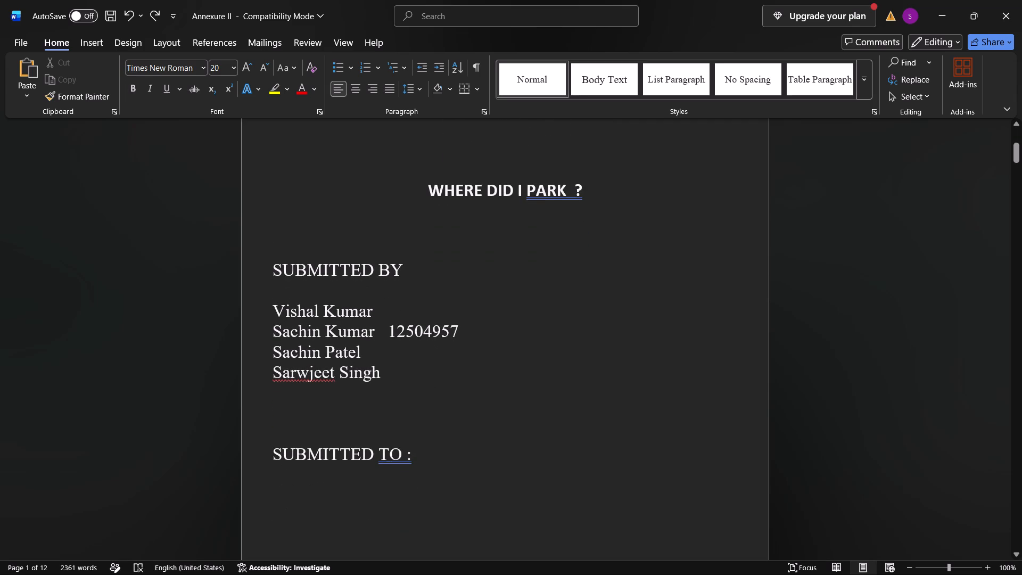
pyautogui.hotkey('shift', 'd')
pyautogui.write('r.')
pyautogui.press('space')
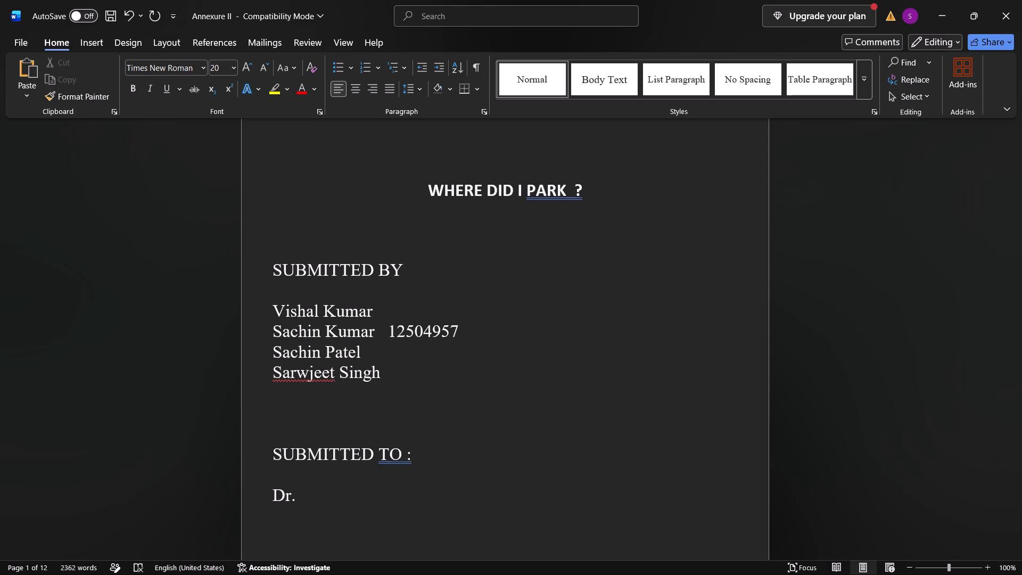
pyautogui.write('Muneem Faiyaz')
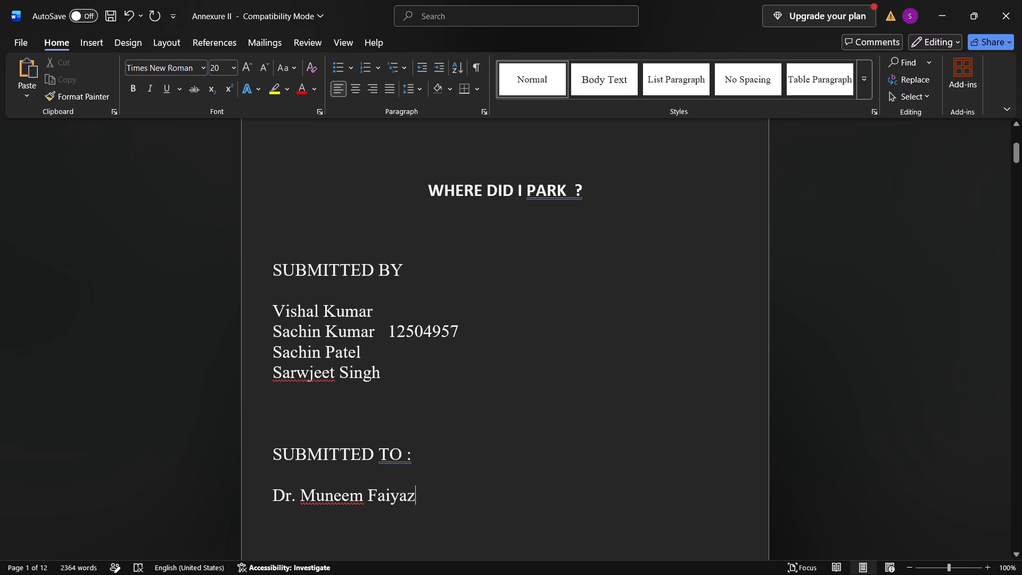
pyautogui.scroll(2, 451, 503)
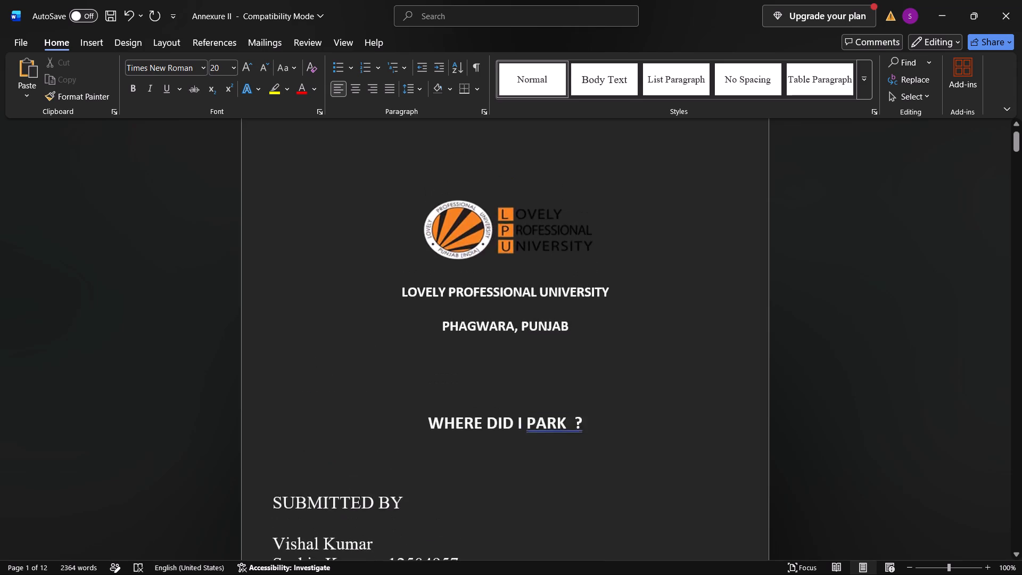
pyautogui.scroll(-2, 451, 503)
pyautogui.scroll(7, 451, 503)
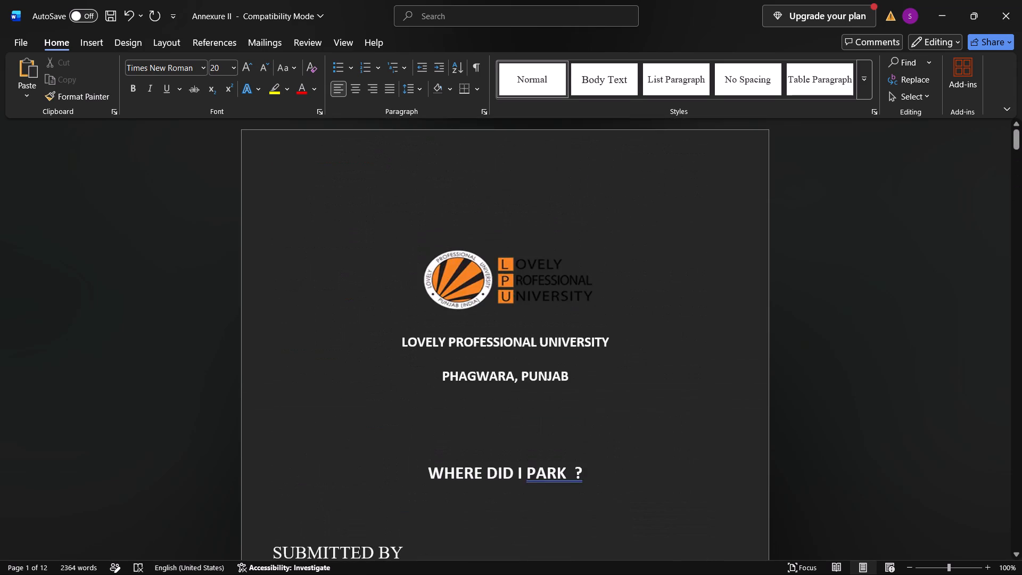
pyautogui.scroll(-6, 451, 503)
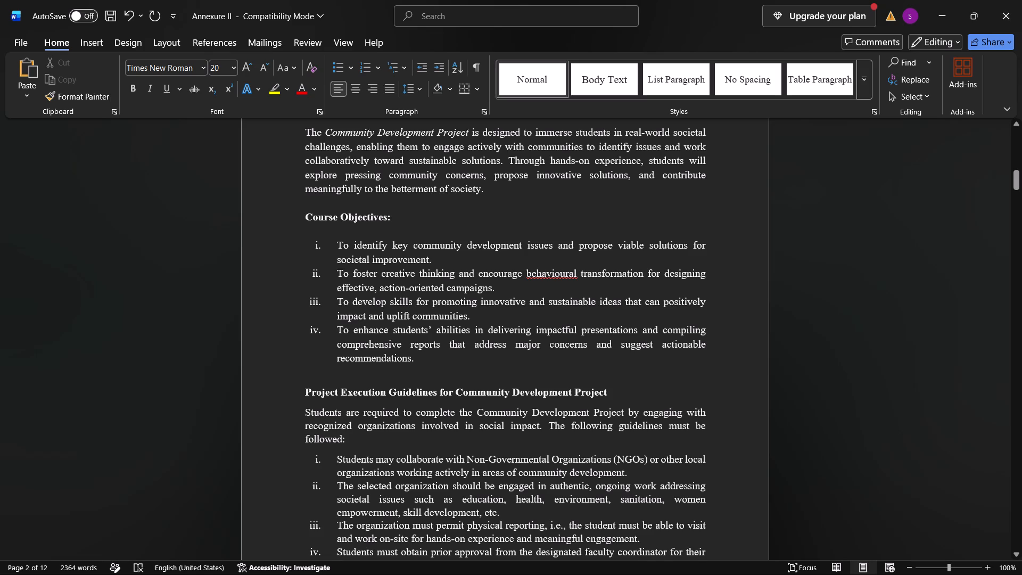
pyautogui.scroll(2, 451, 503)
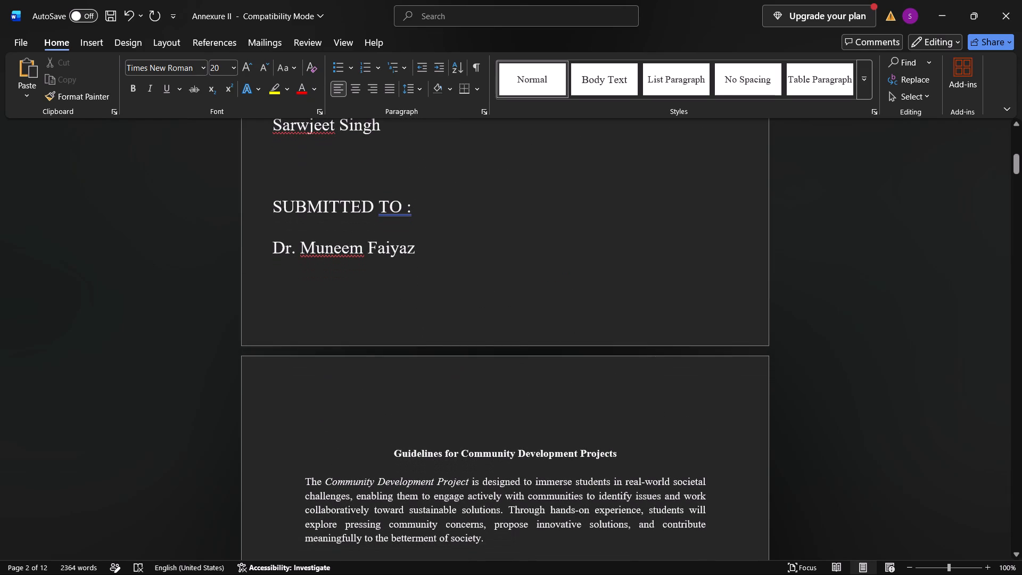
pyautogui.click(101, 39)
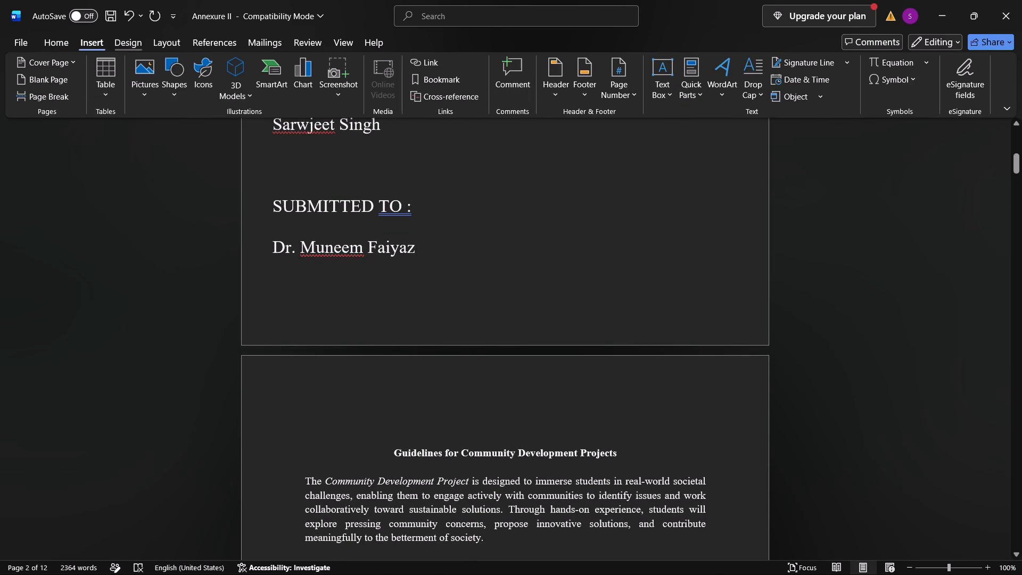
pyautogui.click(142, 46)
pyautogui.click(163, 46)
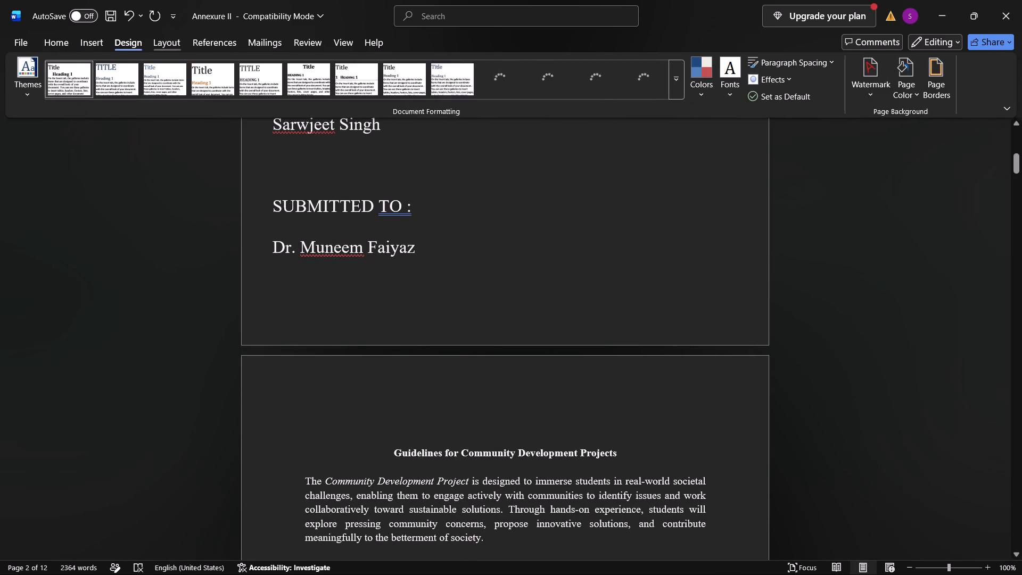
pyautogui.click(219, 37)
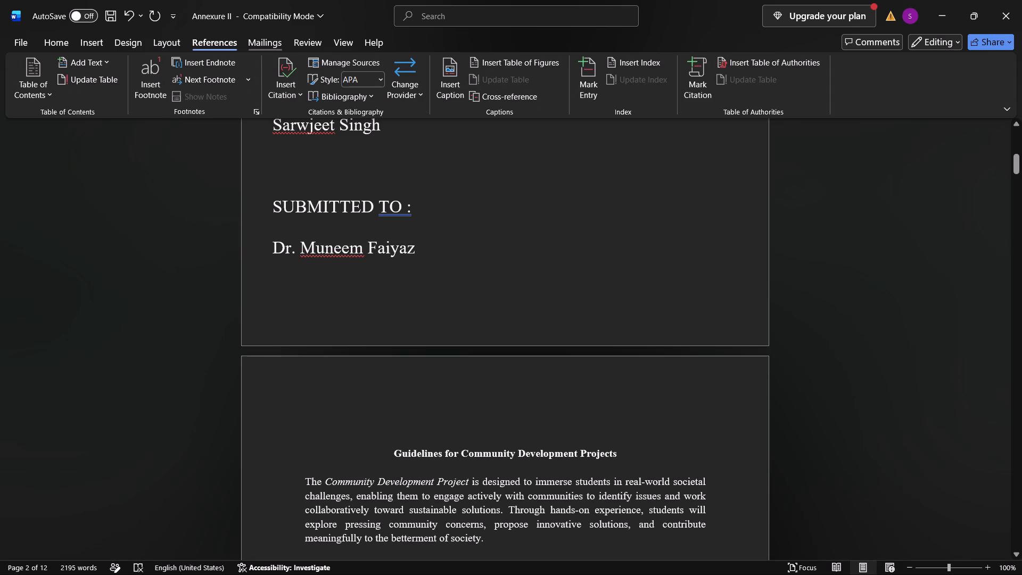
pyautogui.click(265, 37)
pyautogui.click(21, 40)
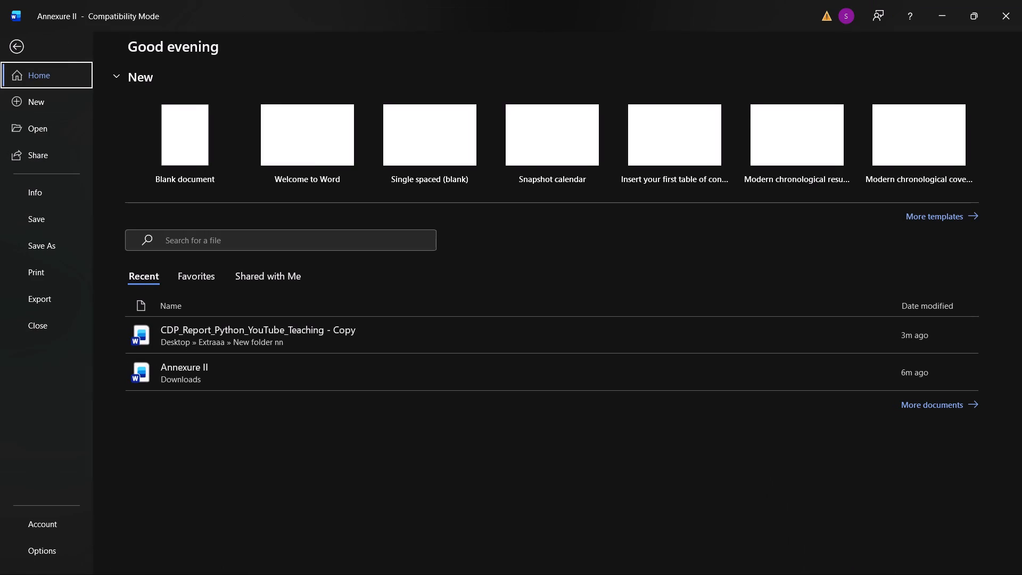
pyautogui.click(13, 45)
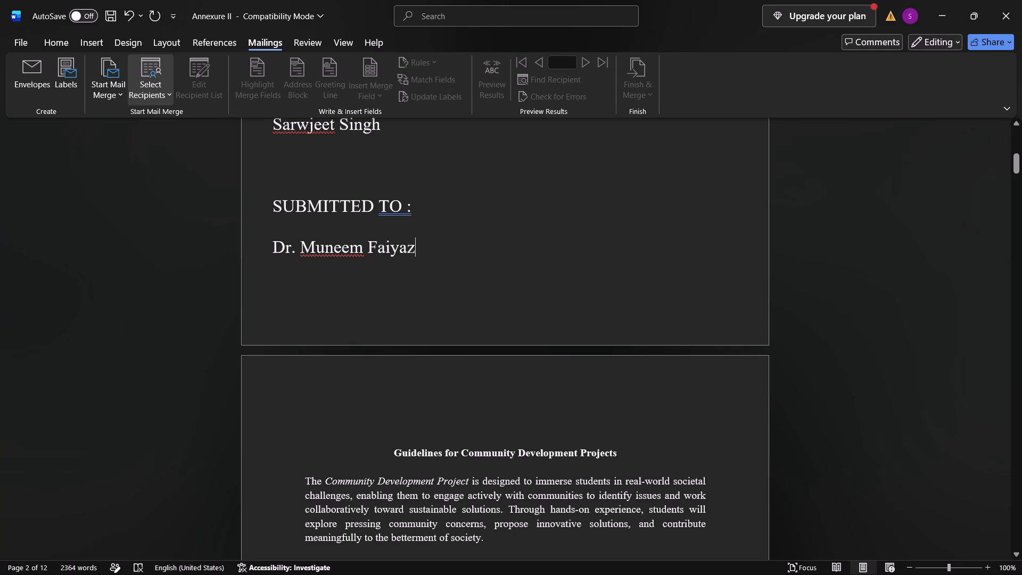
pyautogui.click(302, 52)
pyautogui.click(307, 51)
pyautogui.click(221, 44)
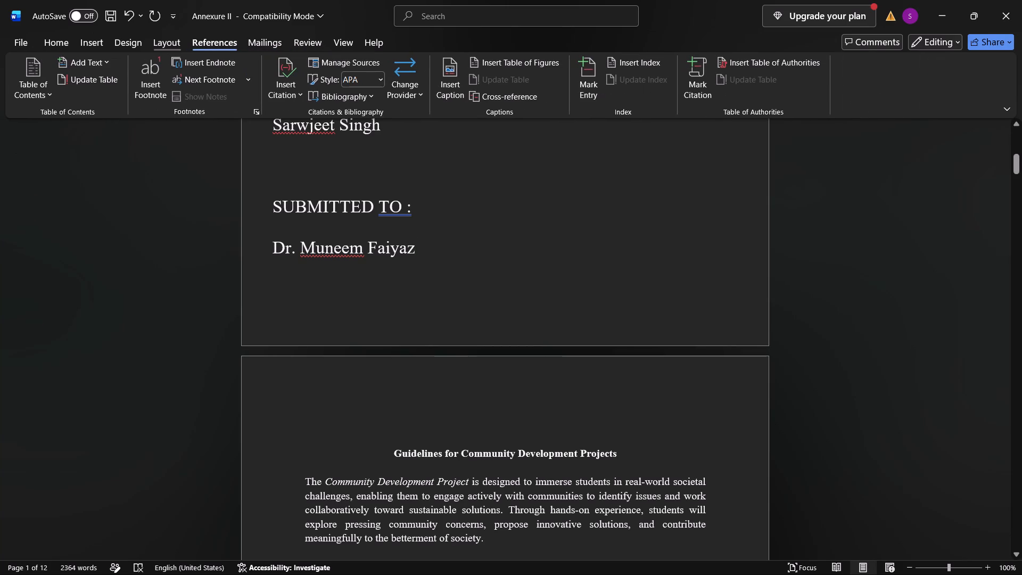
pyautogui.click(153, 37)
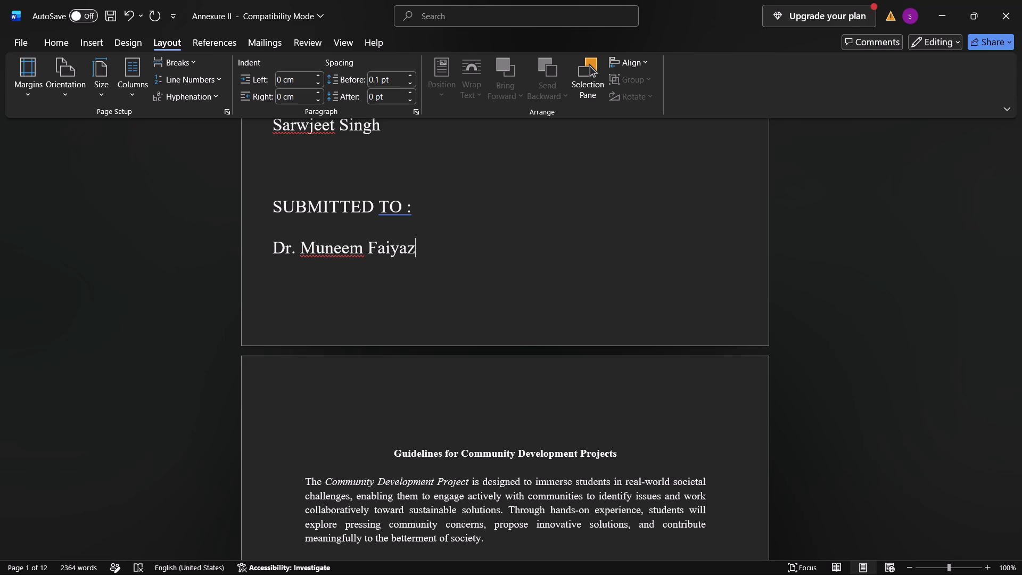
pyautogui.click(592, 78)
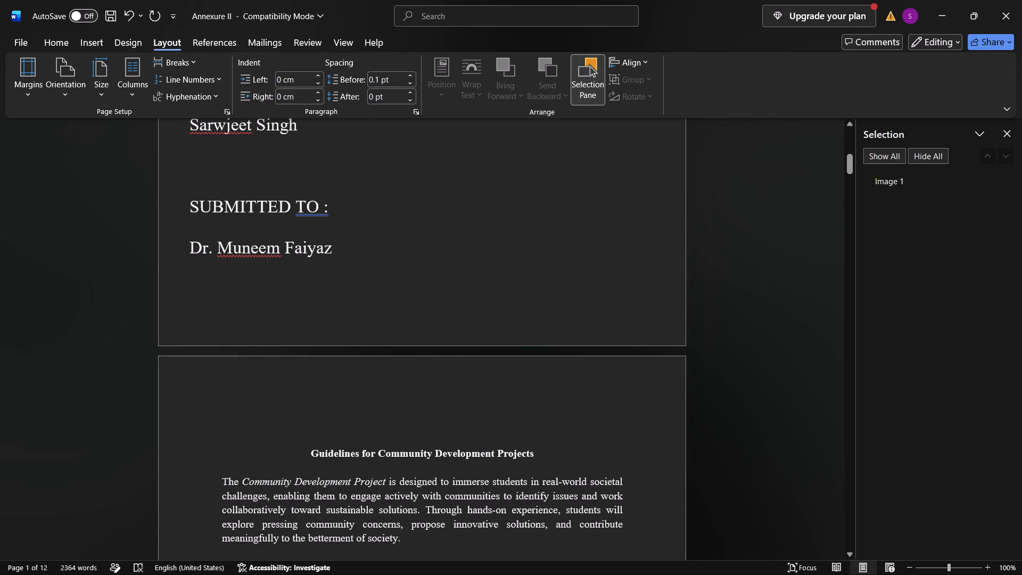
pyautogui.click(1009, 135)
# Enlarge the university logo on the cover page to about a third wider and twice as tall.
pyautogui.scroll(2, 732, 278)
pyautogui.keyDown('ctrl'); pyautogui.scroll(-1, 732, 278); pyautogui.keyUp('ctrl')
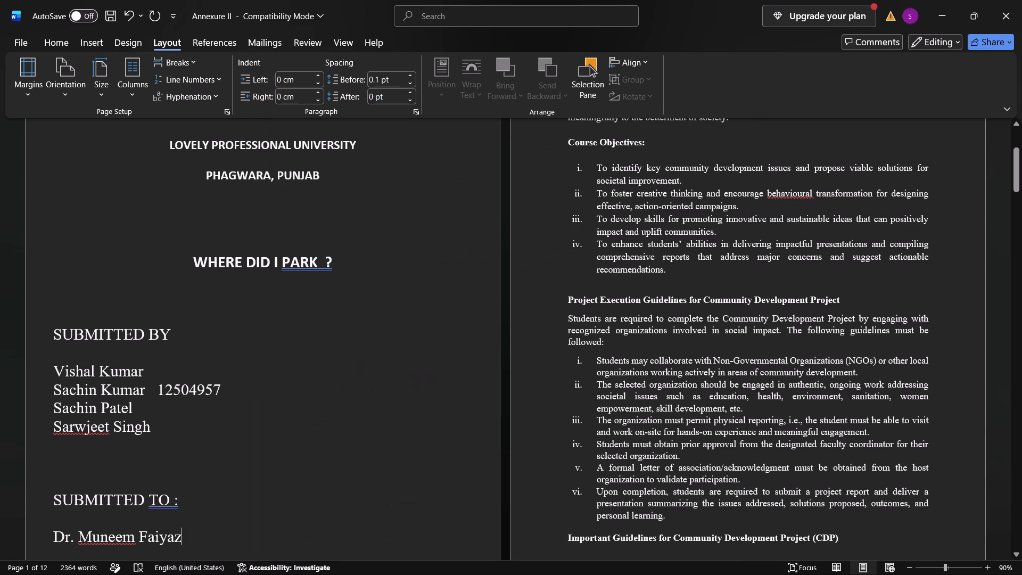
pyautogui.scroll(3, 271, 403)
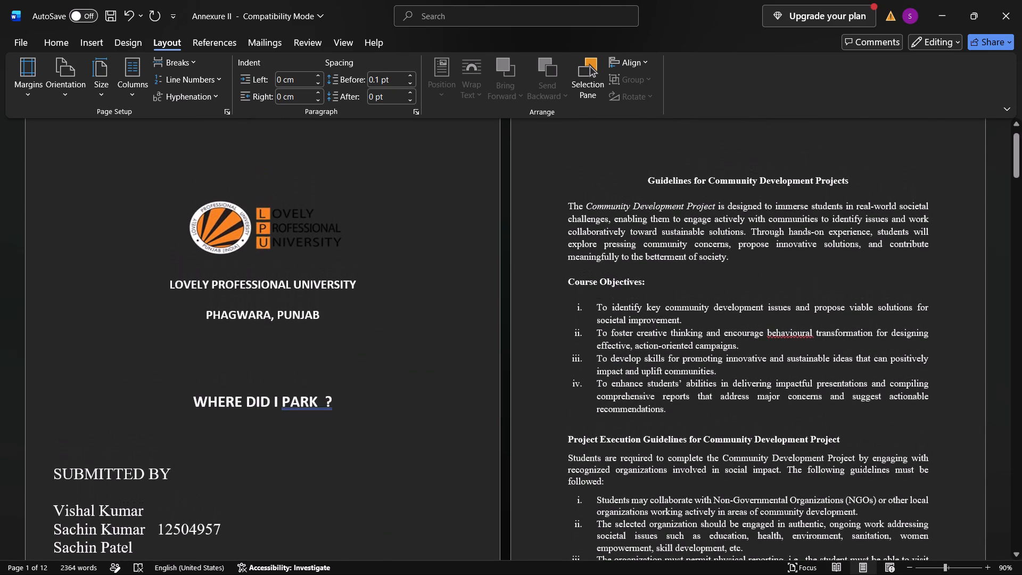
pyautogui.click(168, 286)
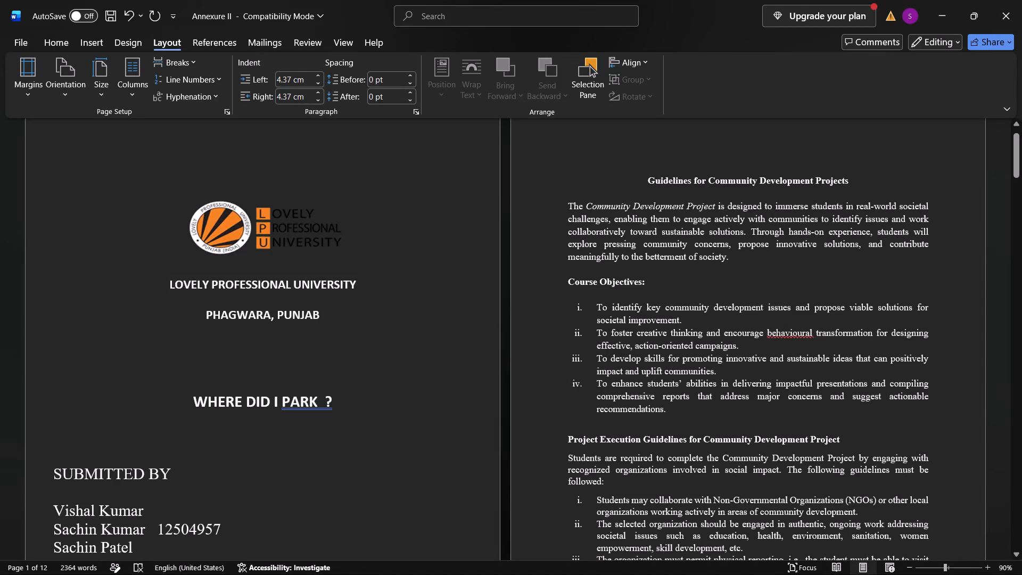
pyautogui.click(328, 318)
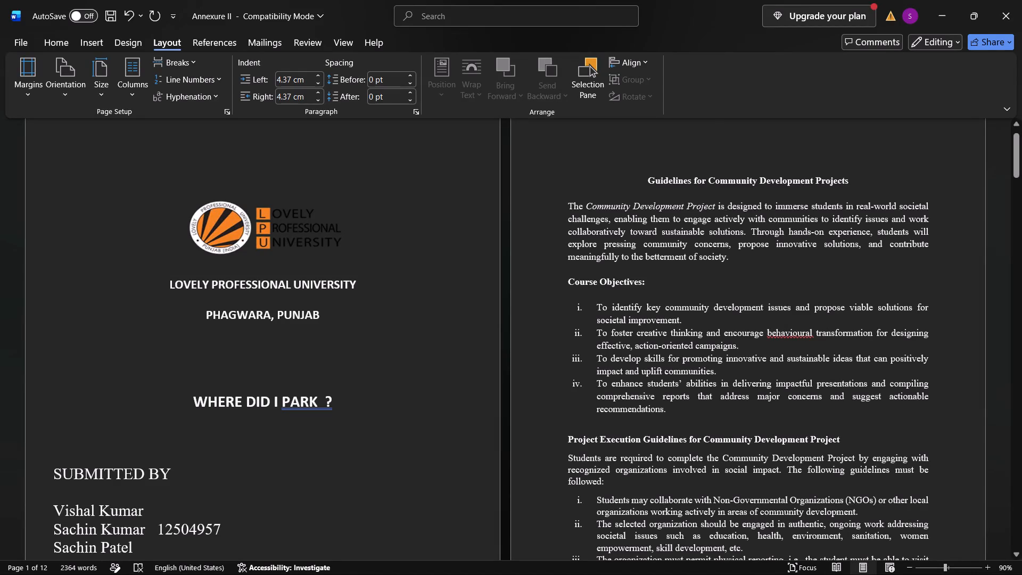
pyautogui.click(226, 246)
pyautogui.moveTo(188, 201); pyautogui.dragTo(141, 151)
# Move the enlarged university logo up to the cover page's left margin, and try shifting it back toward the centre.
pyautogui.moveTo(236, 247); pyautogui.dragTo(190, 198)
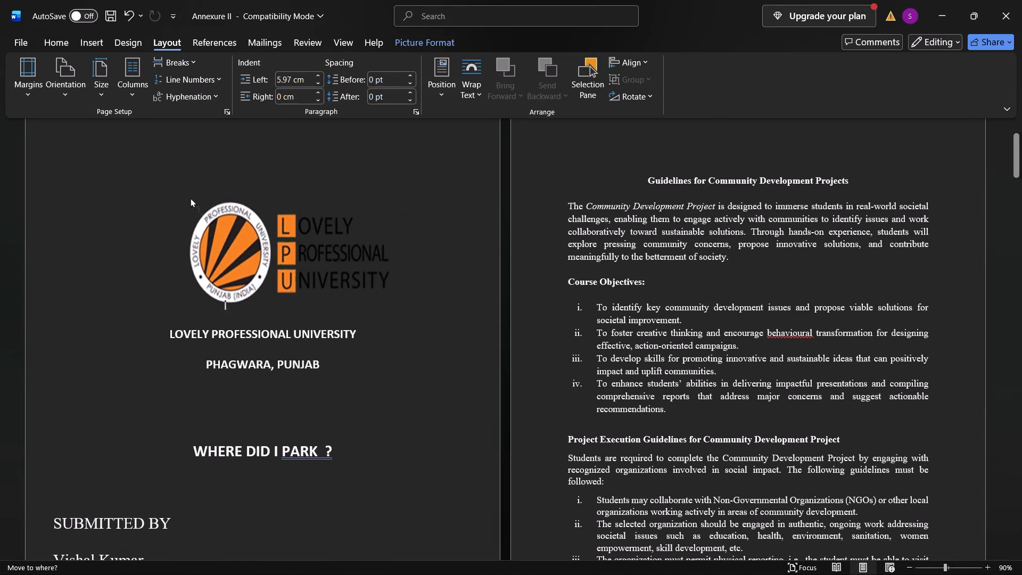
pyautogui.moveTo(190, 198); pyautogui.dragTo(174, 174)
pyautogui.moveTo(205, 212); pyautogui.dragTo(256, 224)
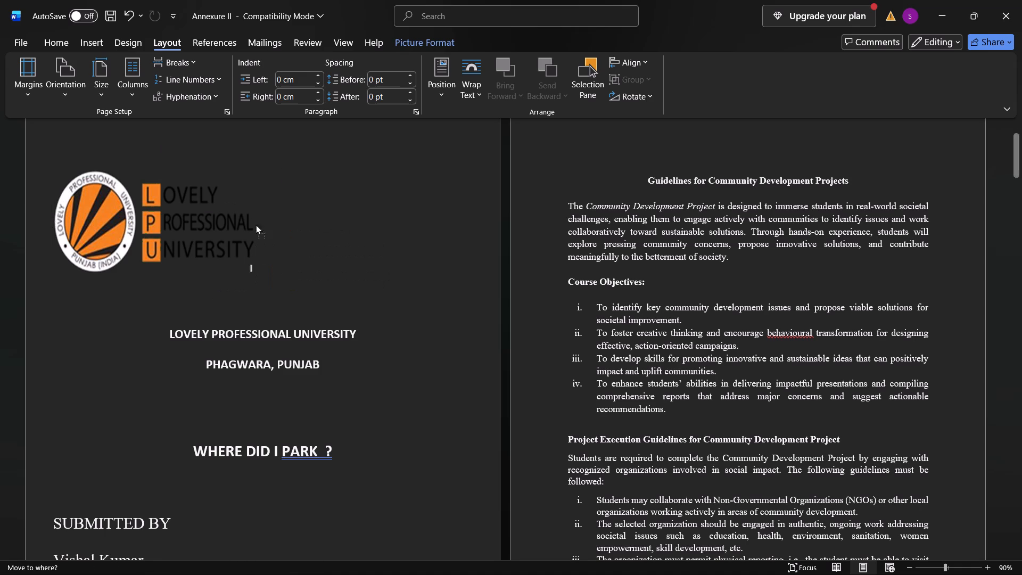
pyautogui.moveTo(256, 224); pyautogui.dragTo(289, 225)
# Center the university logo horizontally on the cover page.
pyautogui.click(31, 50)
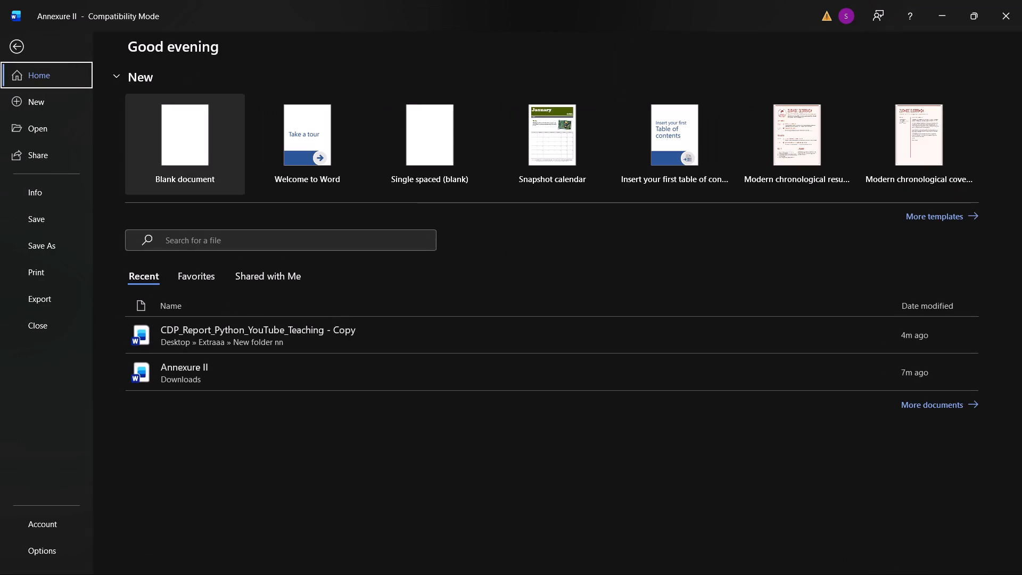
pyautogui.click(18, 45)
pyautogui.click(46, 42)
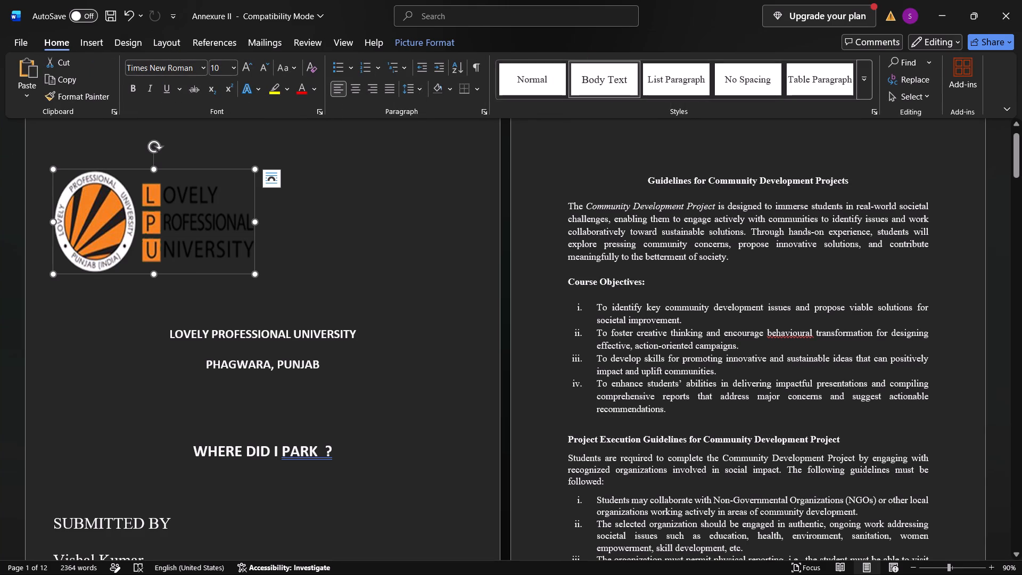
pyautogui.click(353, 93)
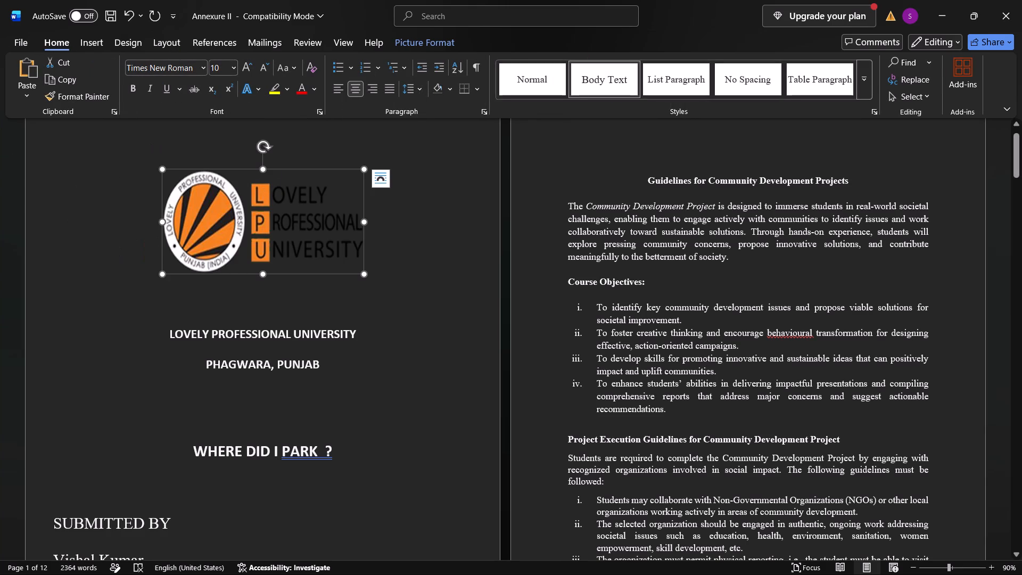
# Enlarge the university logo to about a fifth wider and a third taller.
pyautogui.moveTo(366, 275); pyautogui.dragTo(409, 306)
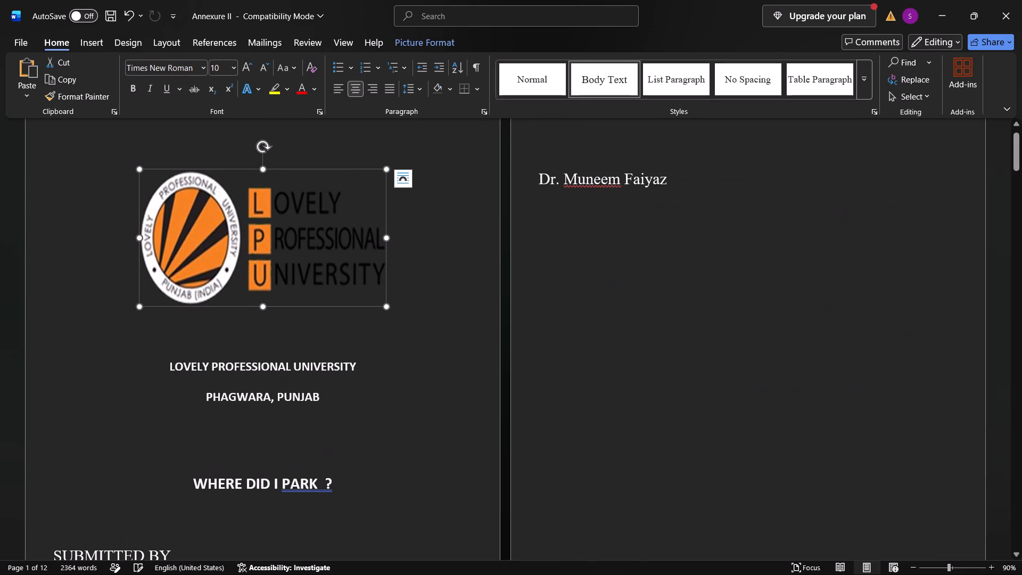
# Remove an empty line between the logo and the "LOVELY PROFESSIONAL UNIVERSITY" line.
pyautogui.scroll(-1, 446, 348)
pyautogui.click(169, 301)
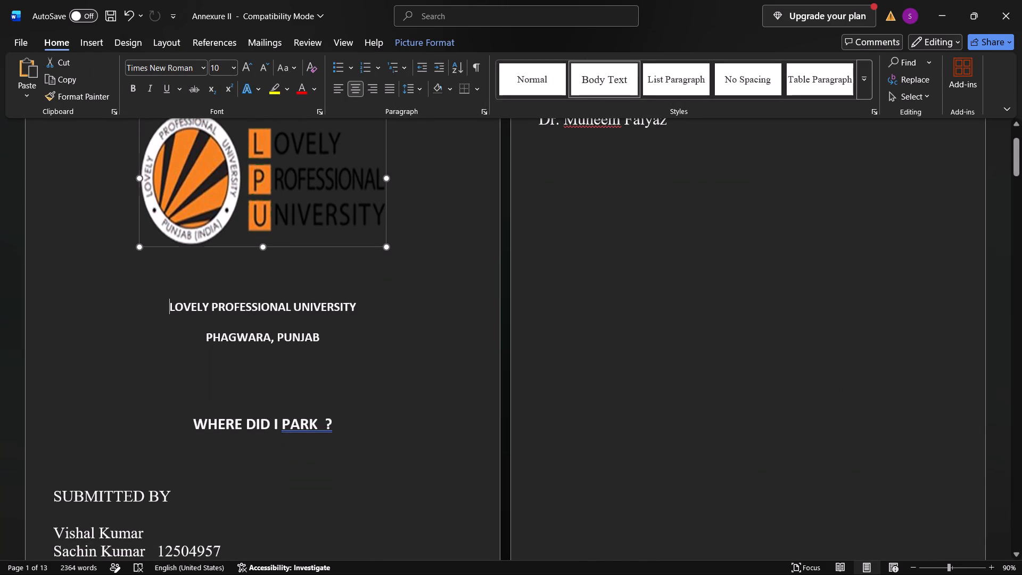
pyautogui.click(189, 282)
pyautogui.press('BackSpace')
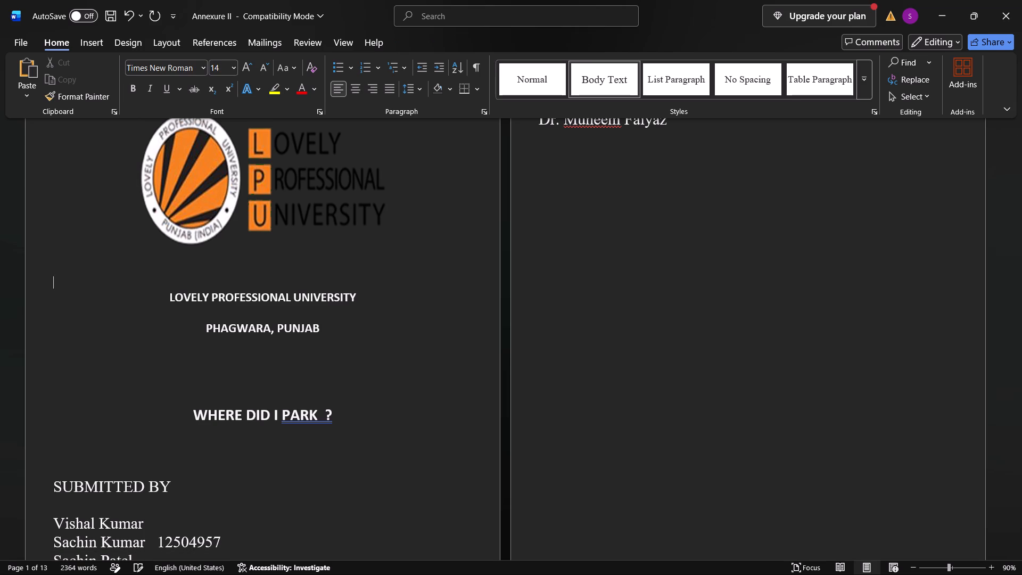
# Remove the empty lines above the "WHERE DID I PARK ?" title and indent the title back to the middle of the page.
pyautogui.click(192, 421)
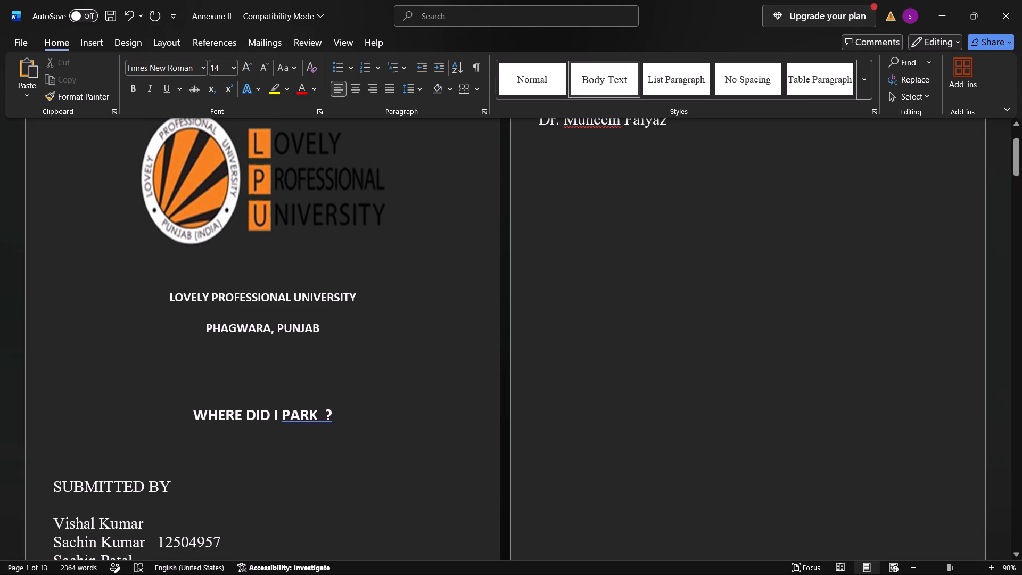
pyautogui.press('BackSpace')
pyautogui.press('BackSpace')
pyautogui.press('BackSpace')
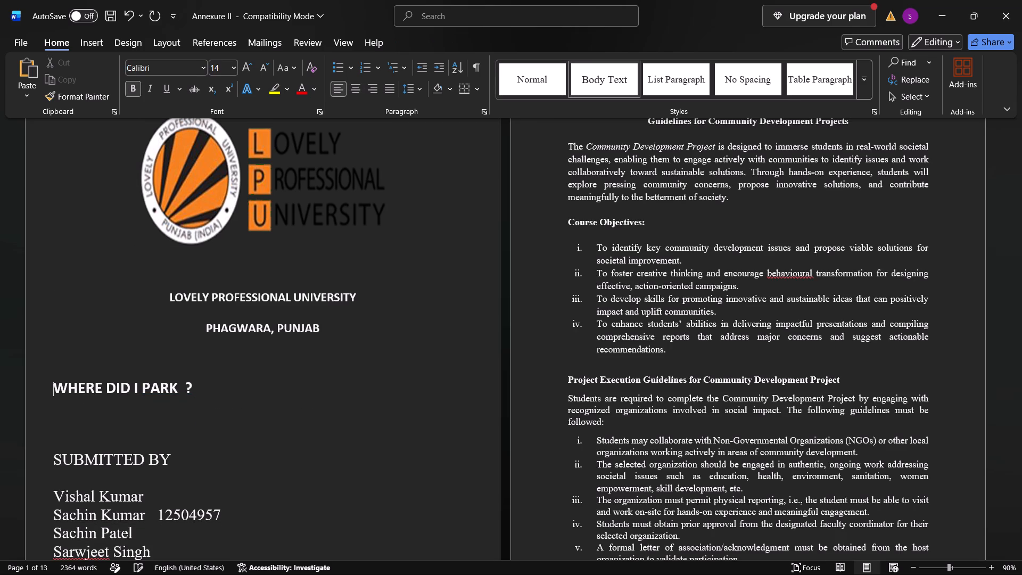
pyautogui.press('BackSpace')
pyautogui.press('Tab')
pyautogui.press('Tab')
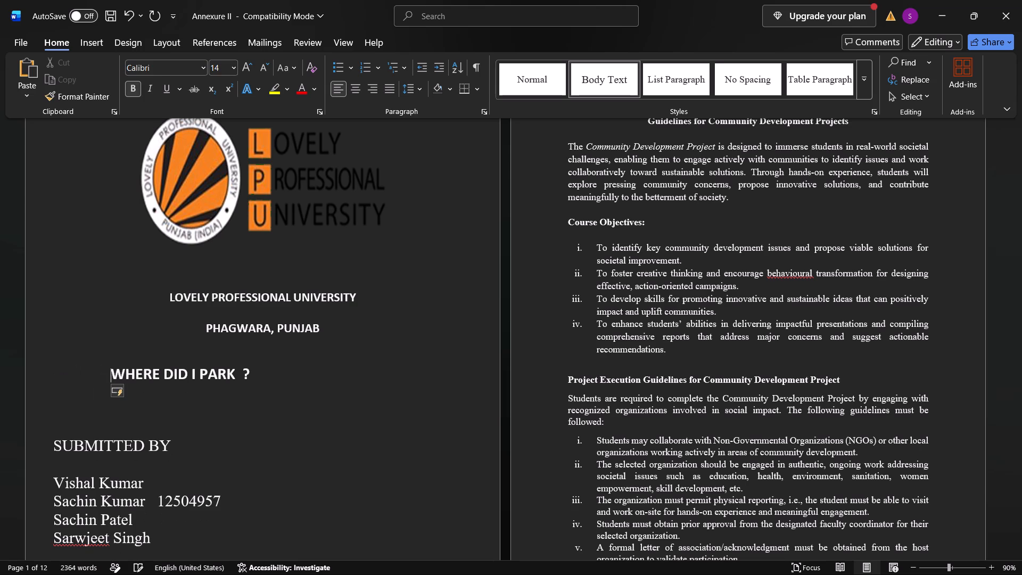
pyautogui.press('Tab')
pyautogui.press('Tab')
pyautogui.press('Tab')
pyautogui.press('Tab')
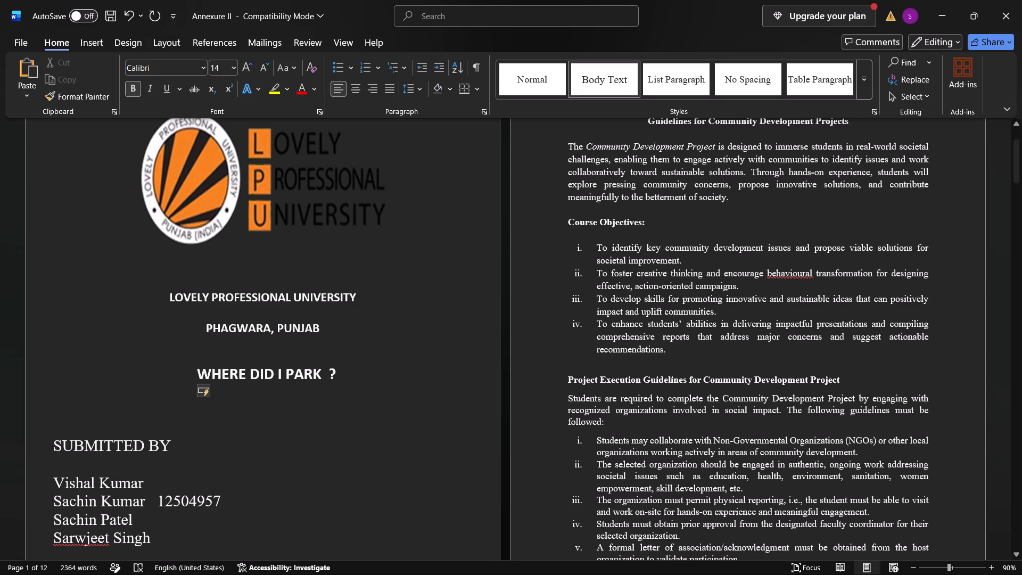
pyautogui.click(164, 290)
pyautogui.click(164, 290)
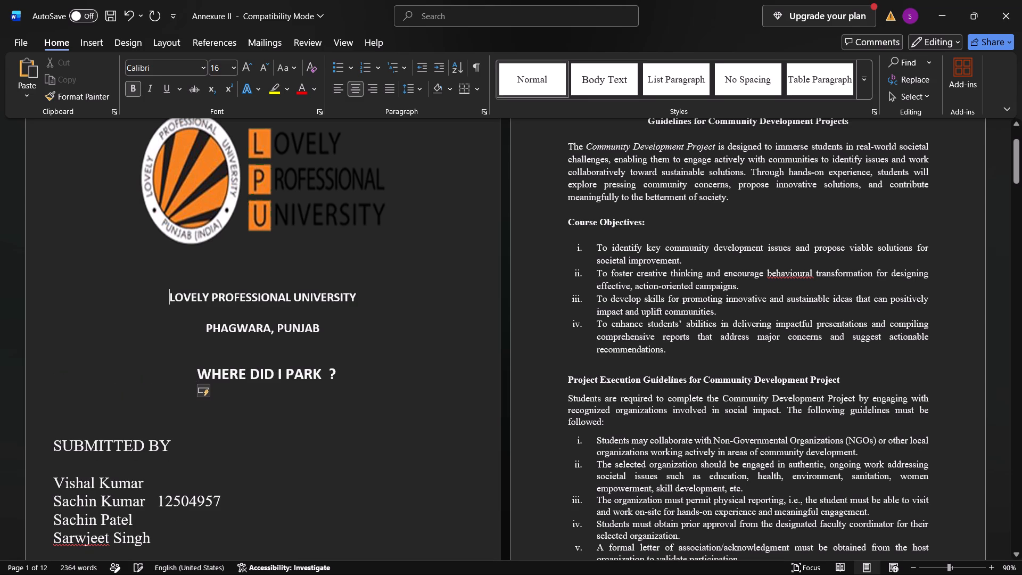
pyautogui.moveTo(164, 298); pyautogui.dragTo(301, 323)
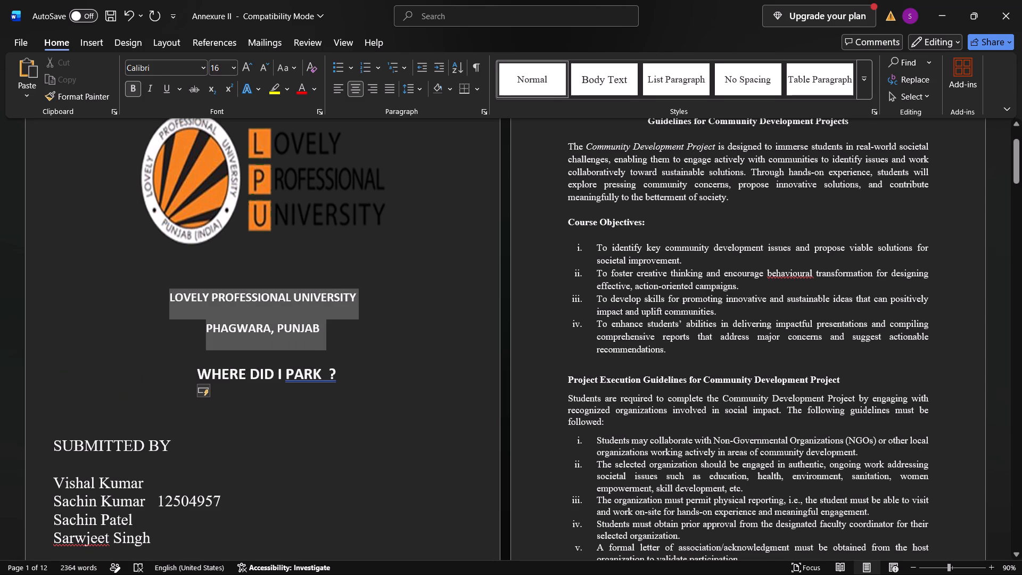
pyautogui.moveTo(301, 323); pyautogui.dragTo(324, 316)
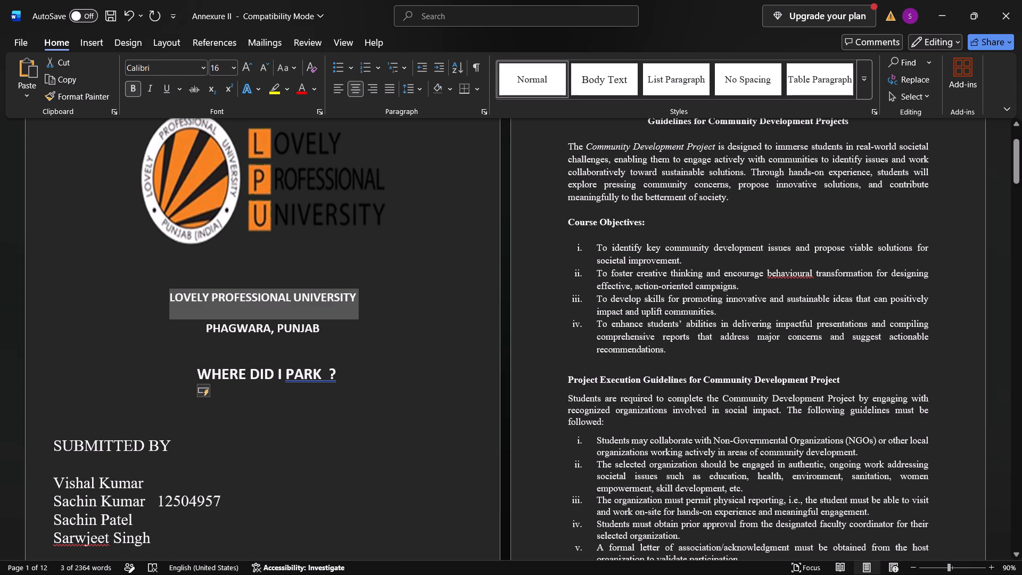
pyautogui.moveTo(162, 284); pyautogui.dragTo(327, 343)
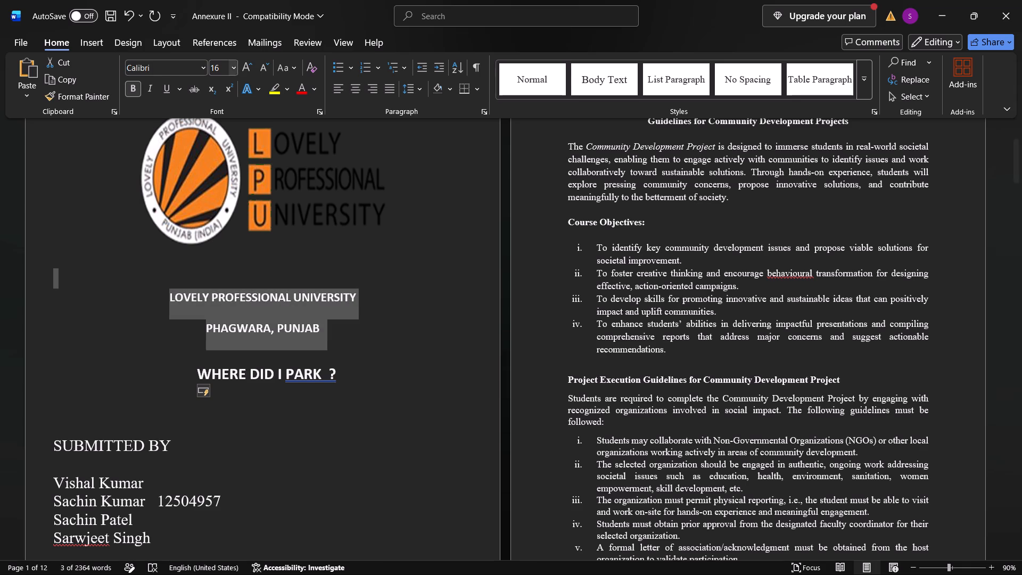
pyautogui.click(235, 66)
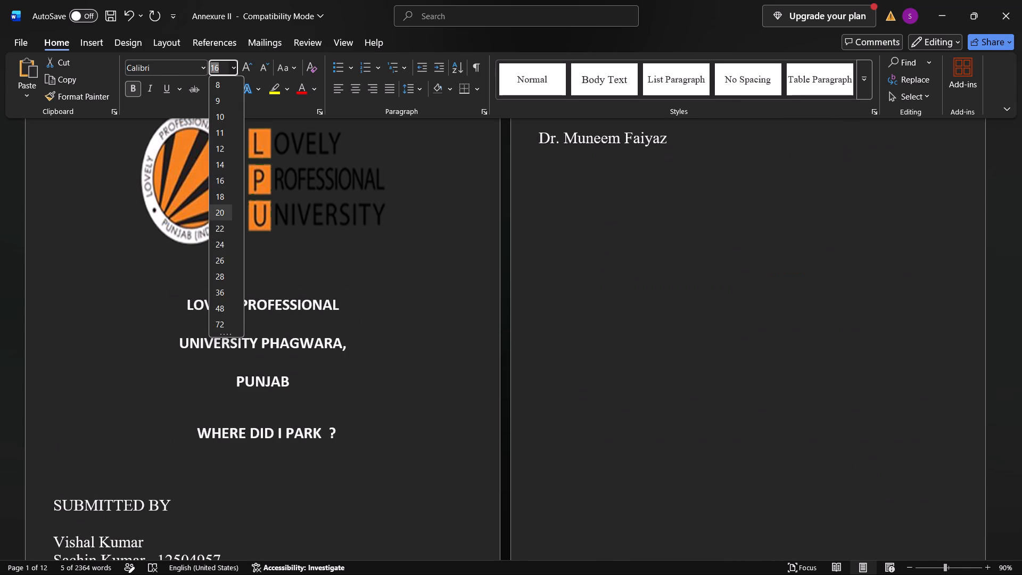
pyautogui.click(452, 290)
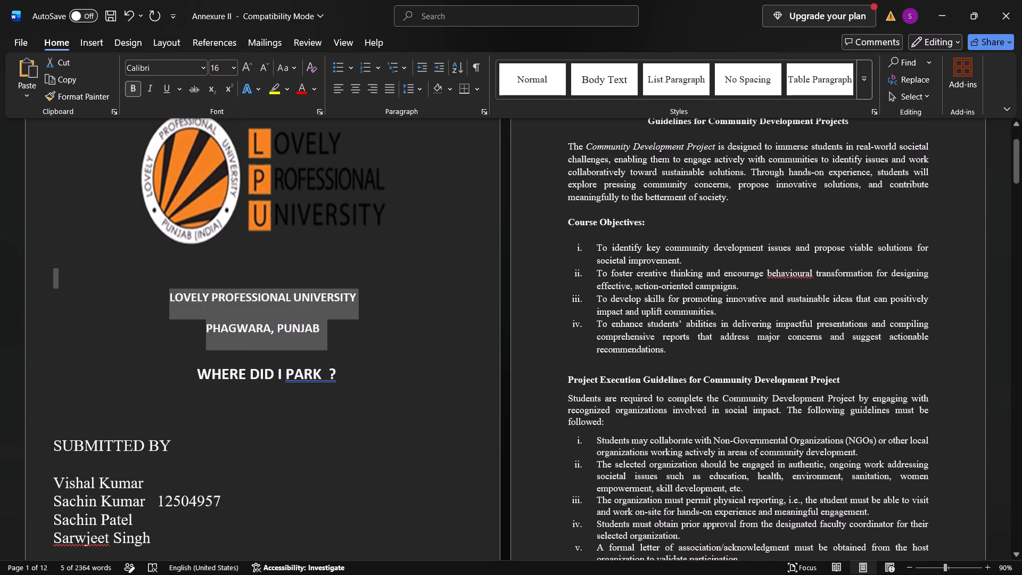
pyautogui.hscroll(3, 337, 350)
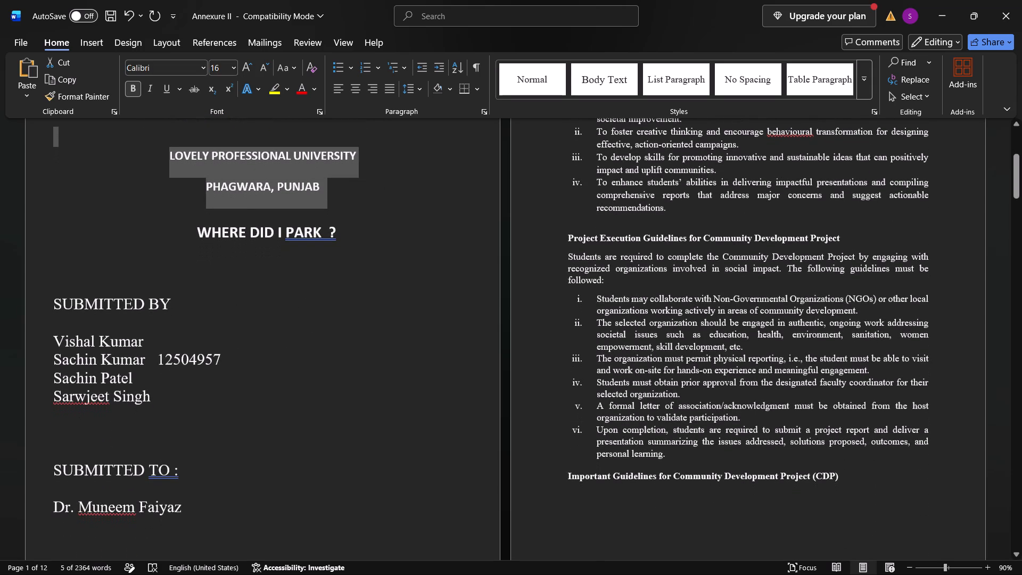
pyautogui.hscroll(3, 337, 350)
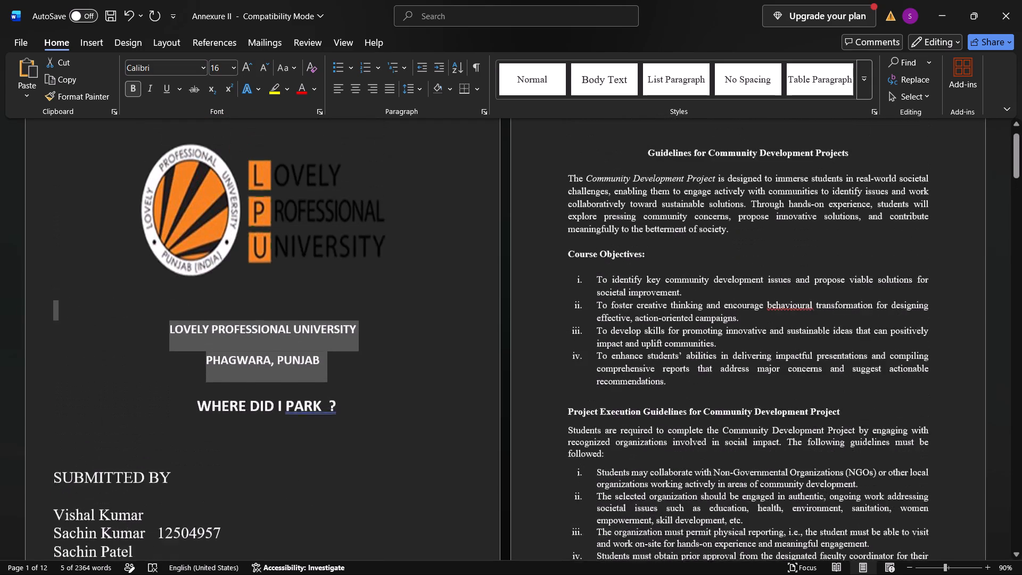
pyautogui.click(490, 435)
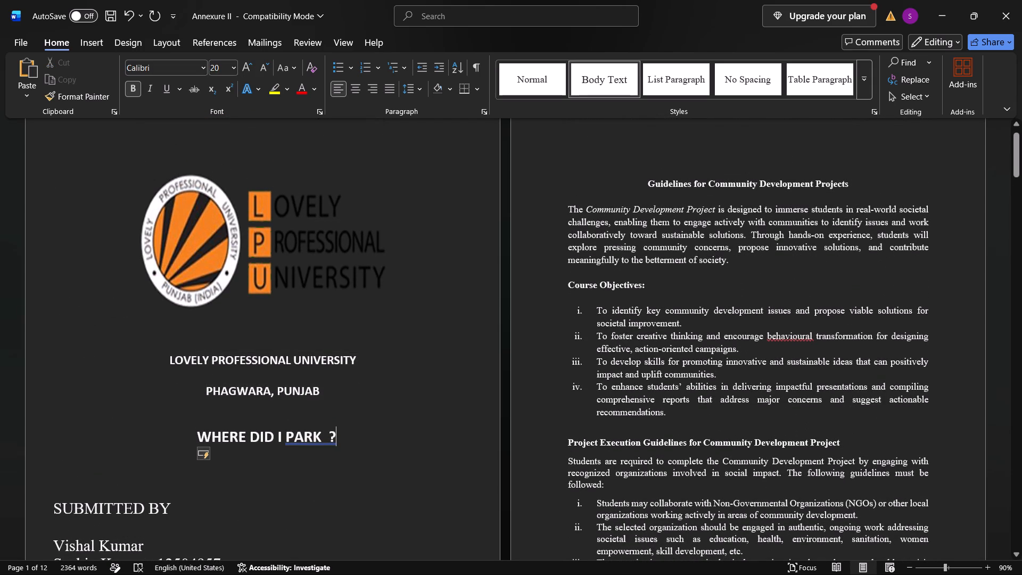
# Copy the whole cover page content, from the logo through the name under "SUBMITTED TO :".
pyautogui.moveTo(118, 186); pyautogui.dragTo(335, 566)
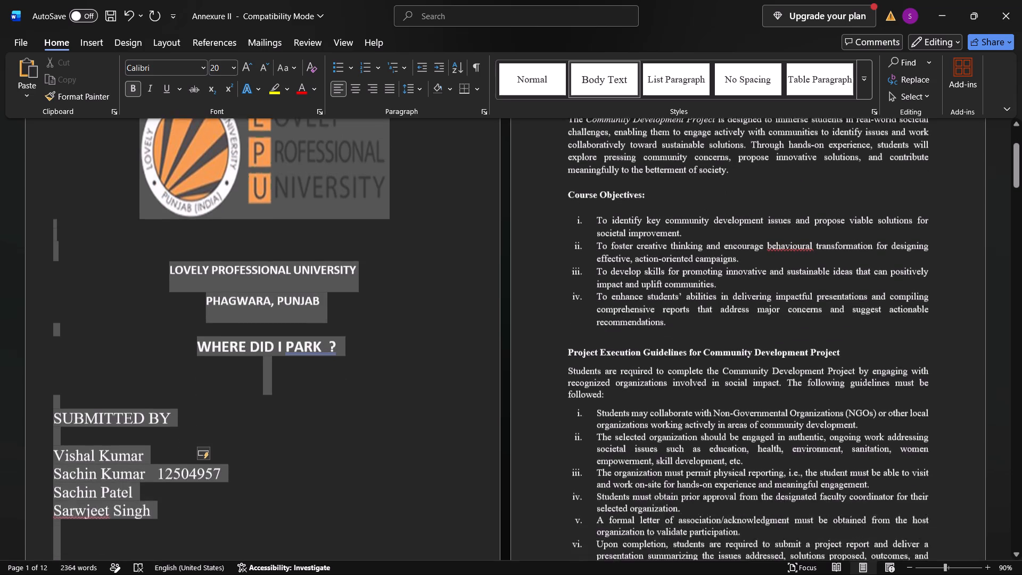
pyautogui.moveTo(335, 566); pyautogui.dragTo(313, 487)
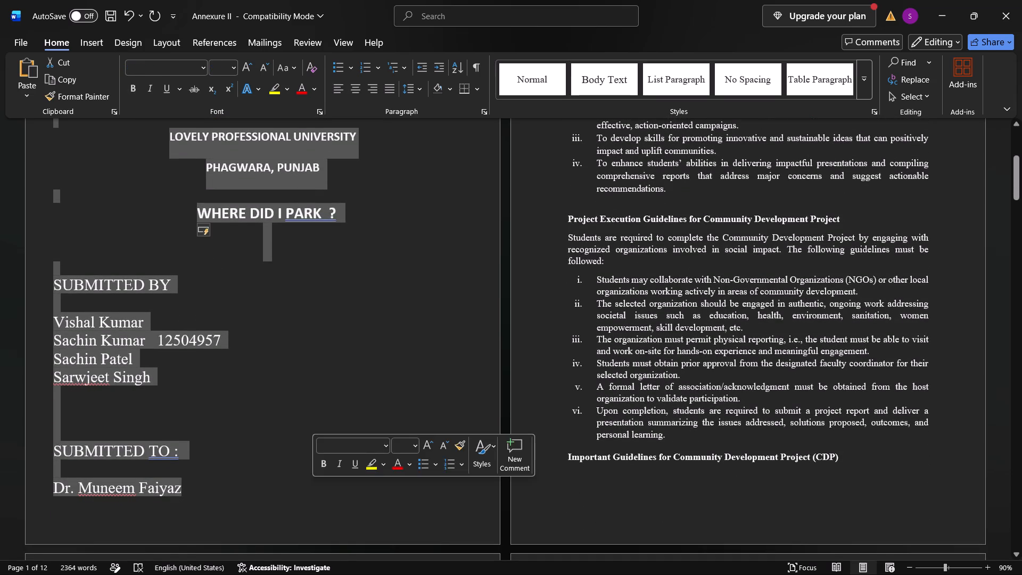
pyautogui.hotkey('ctrl', 'c')
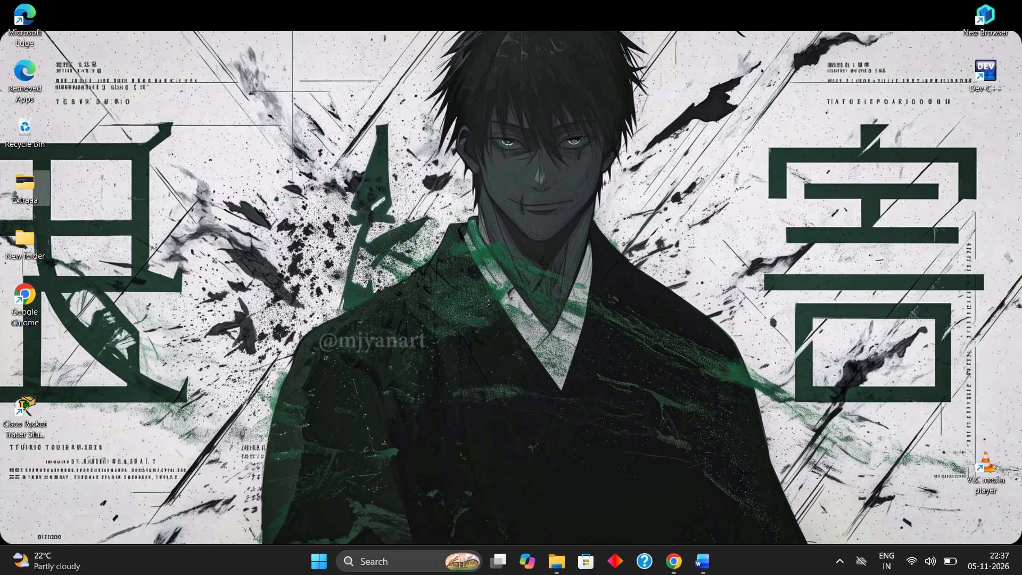
# Create a new Word document on the desktop with its default name and open it.
pyautogui.rightClick(266, 24)
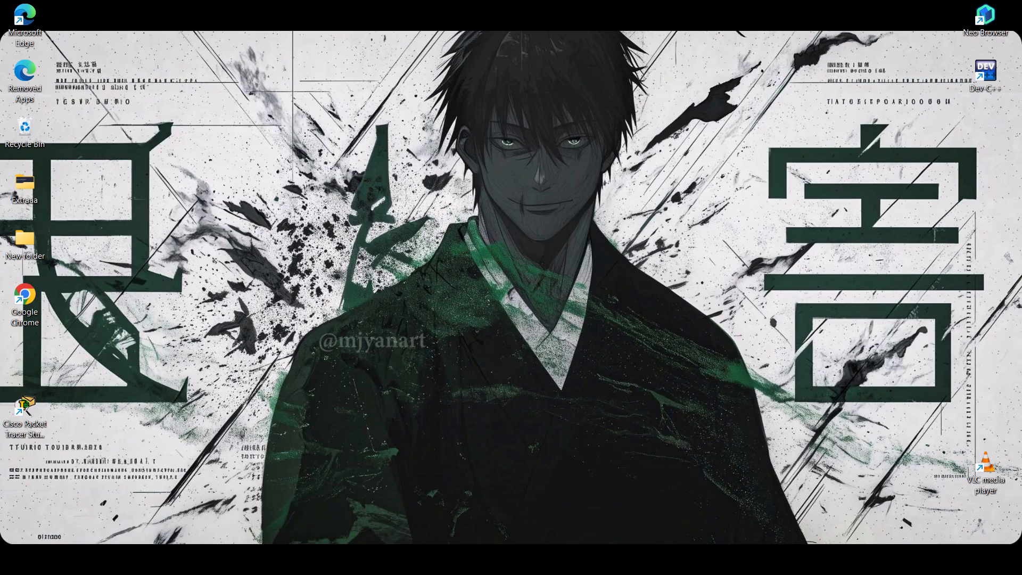
pyautogui.click(328, 129)
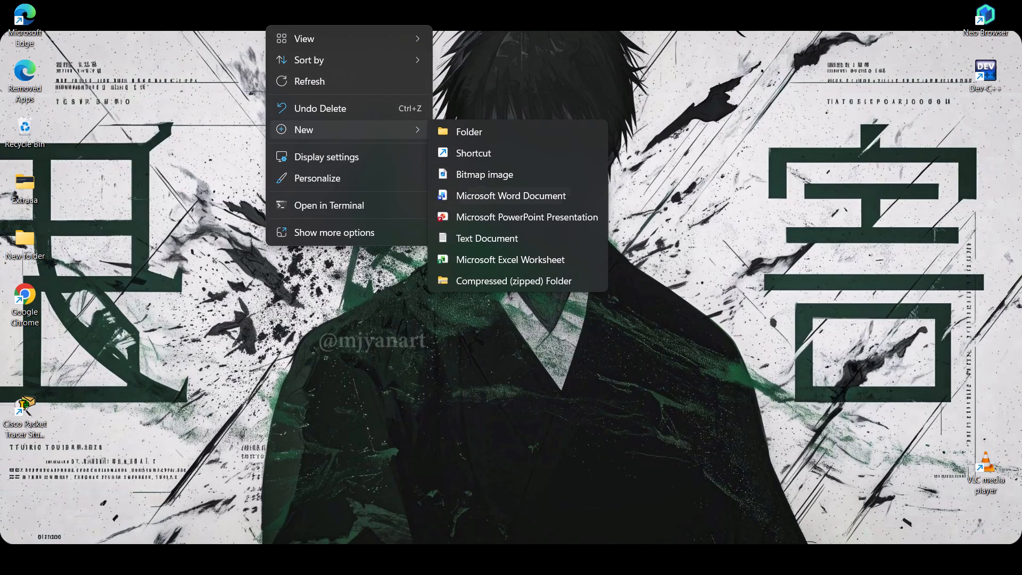
pyautogui.click(498, 194)
pyautogui.click(271, 26)
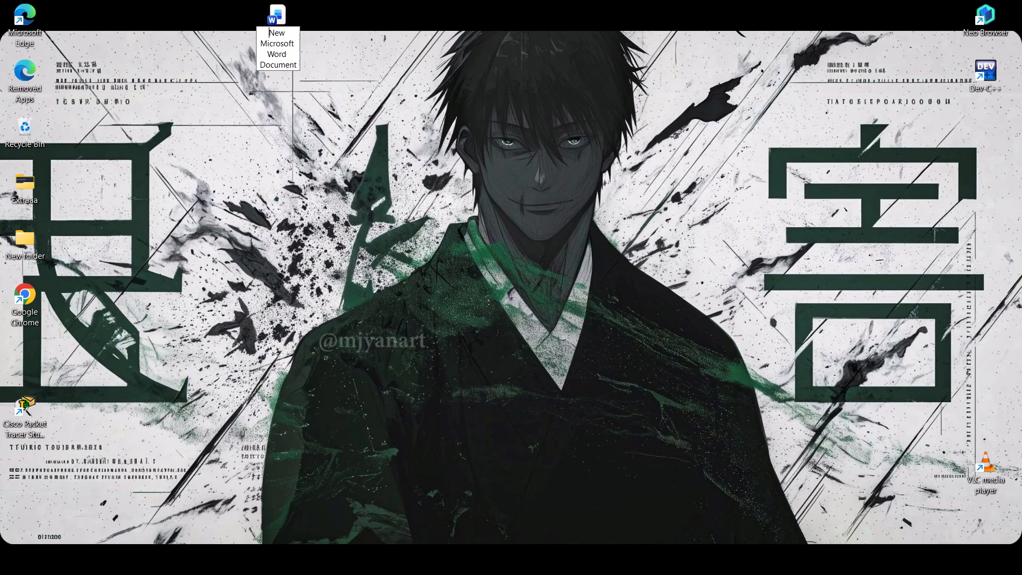
pyautogui.tripleClick(276, 14)
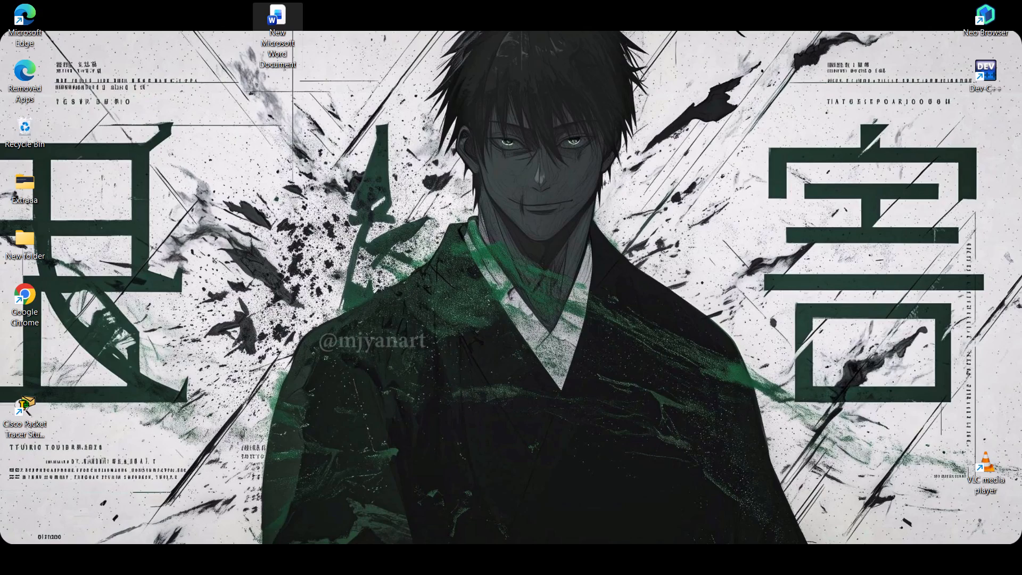
# Paste the copied cover page into the new document and dismiss the paste tip.
pyautogui.hotkey('ctrl', 'v')
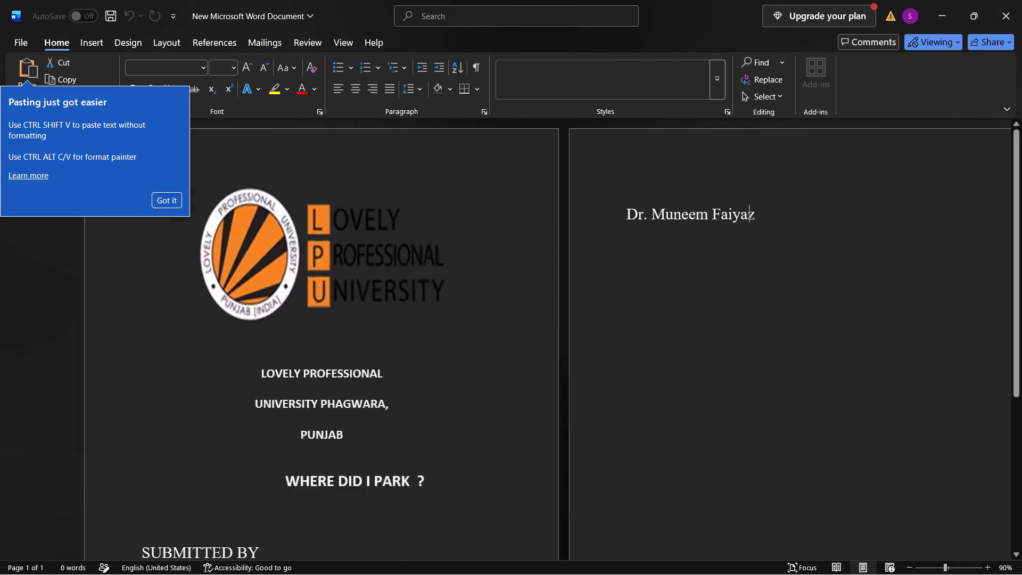
pyautogui.click(166, 201)
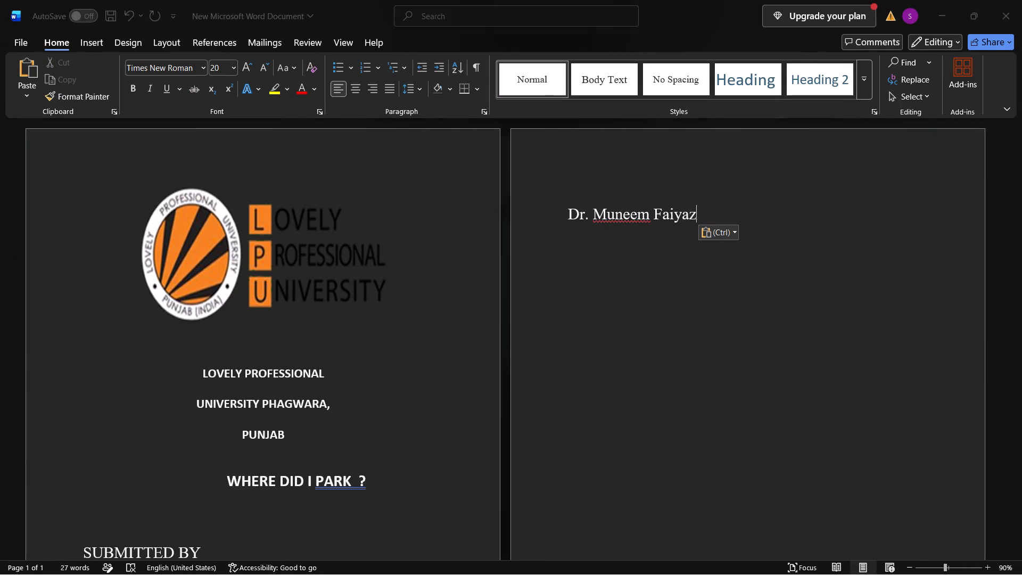
# Delete the heading text below the logo back to "LOVELY P" and retype it as "LOVELY PROFESSIONAL UNIVERSITY", leaving out "PHAGWARA, PUNJAB".
pyautogui.scroll(-1, 332, 227)
pyautogui.click(201, 253)
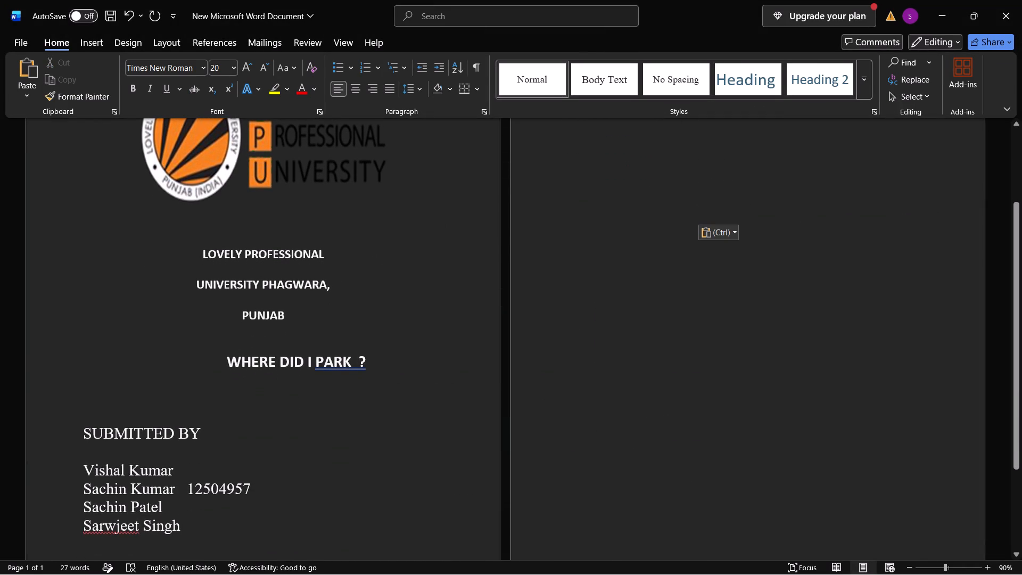
pyautogui.click(299, 322)
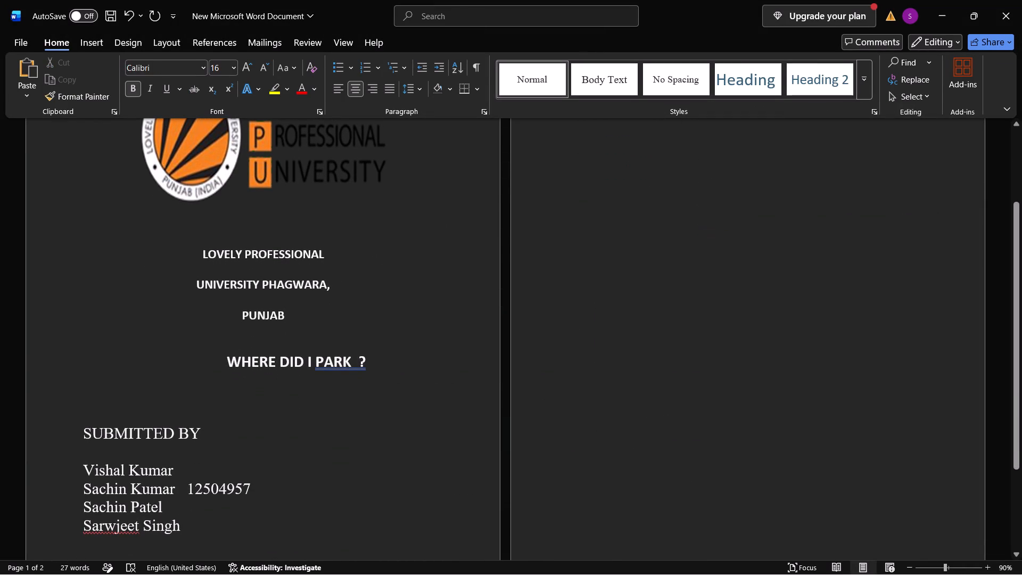
pyautogui.press('BackSpace')
pyautogui.press('BackSpace')
pyautogui.press('BackSpace')
pyautogui.press('BackSpace')
pyautogui.press('BackSpace')
pyautogui.press('BackSpace')
pyautogui.press('BackSpace')
pyautogui.press('BackSpace')
pyautogui.press('BackSpace')
pyautogui.press('BackSpace')
pyautogui.press('BackSpace')
pyautogui.press('BackSpace')
pyautogui.press('BackSpace')
pyautogui.press('BackSpace')
pyautogui.press('BackSpace')
pyautogui.press('BackSpace')
pyautogui.press('BackSpace')
pyautogui.press('BackSpace')
pyautogui.press('BackSpace')
pyautogui.press('BackSpace')
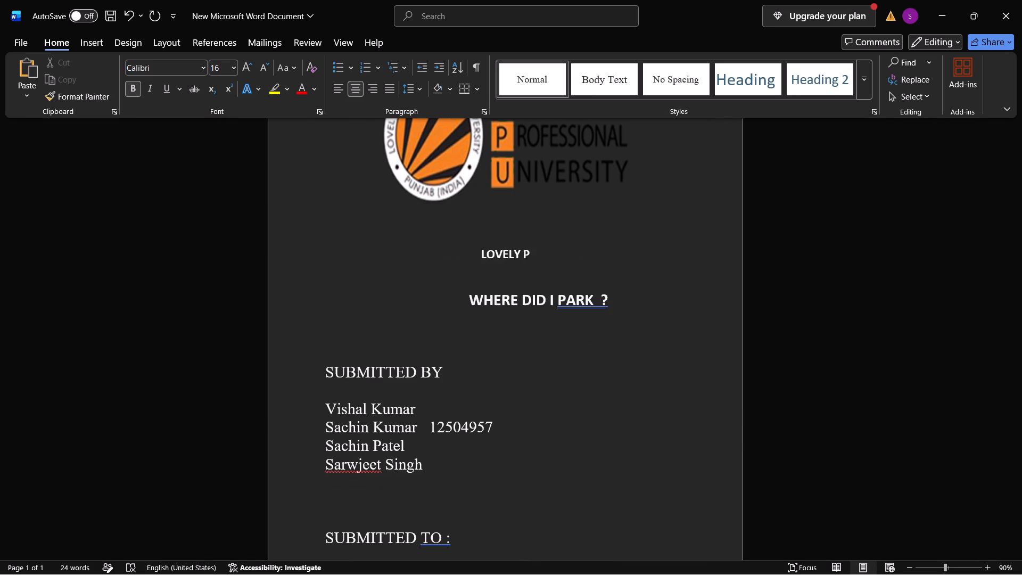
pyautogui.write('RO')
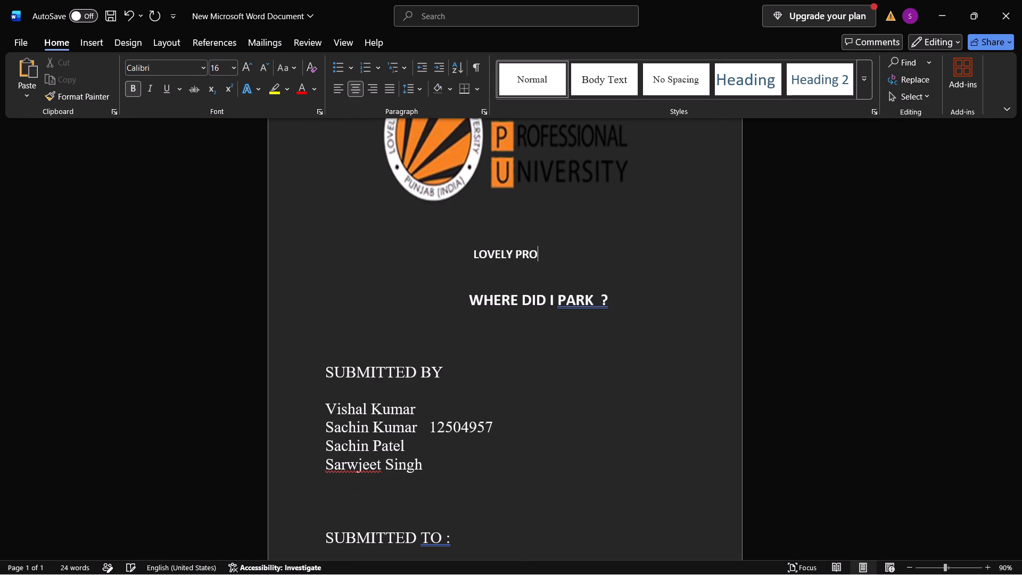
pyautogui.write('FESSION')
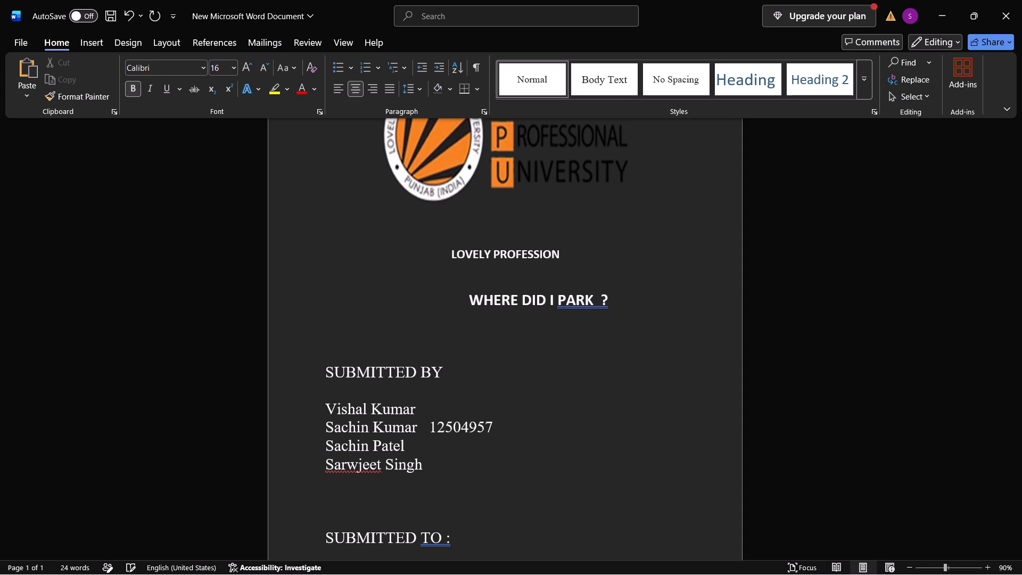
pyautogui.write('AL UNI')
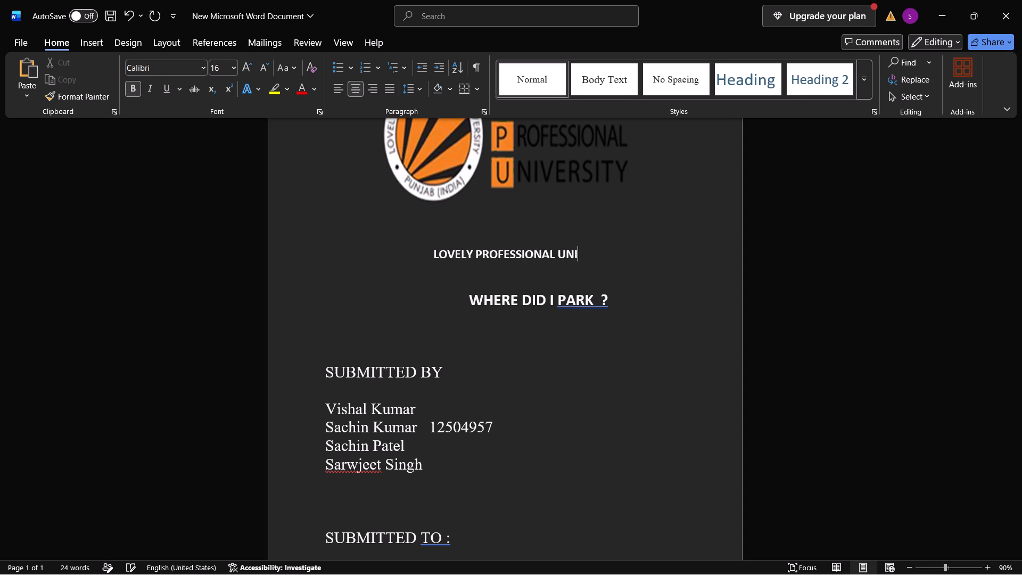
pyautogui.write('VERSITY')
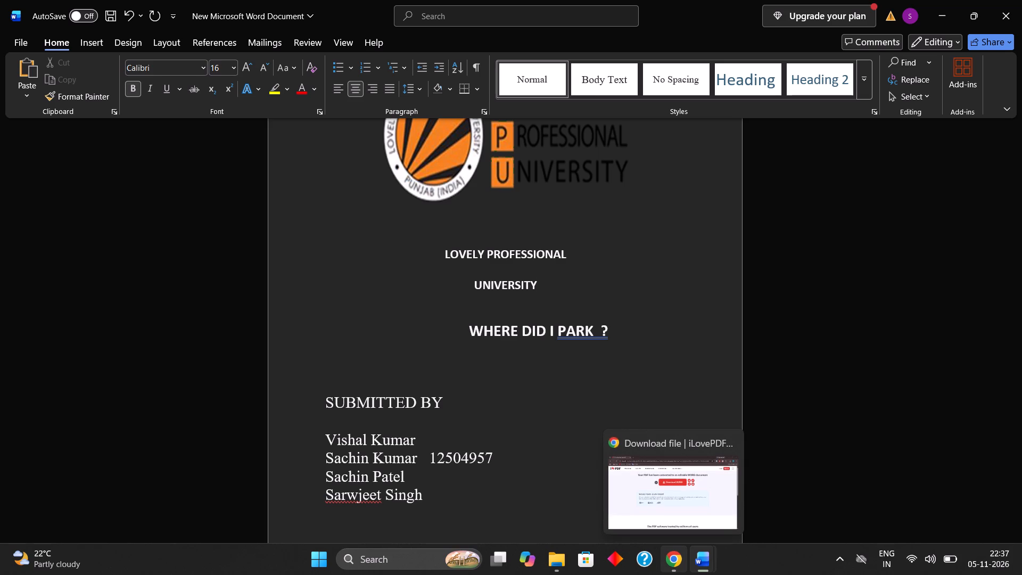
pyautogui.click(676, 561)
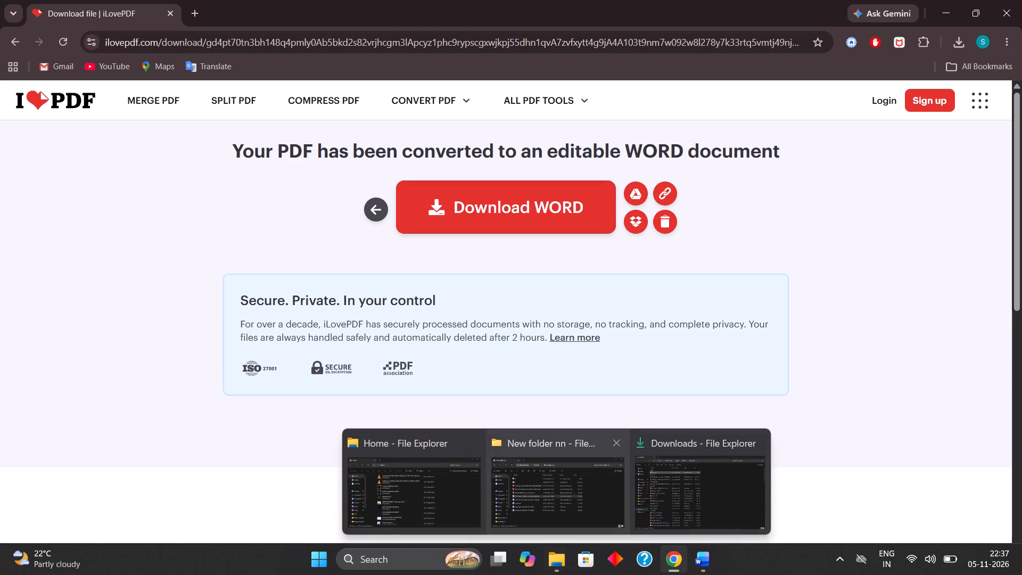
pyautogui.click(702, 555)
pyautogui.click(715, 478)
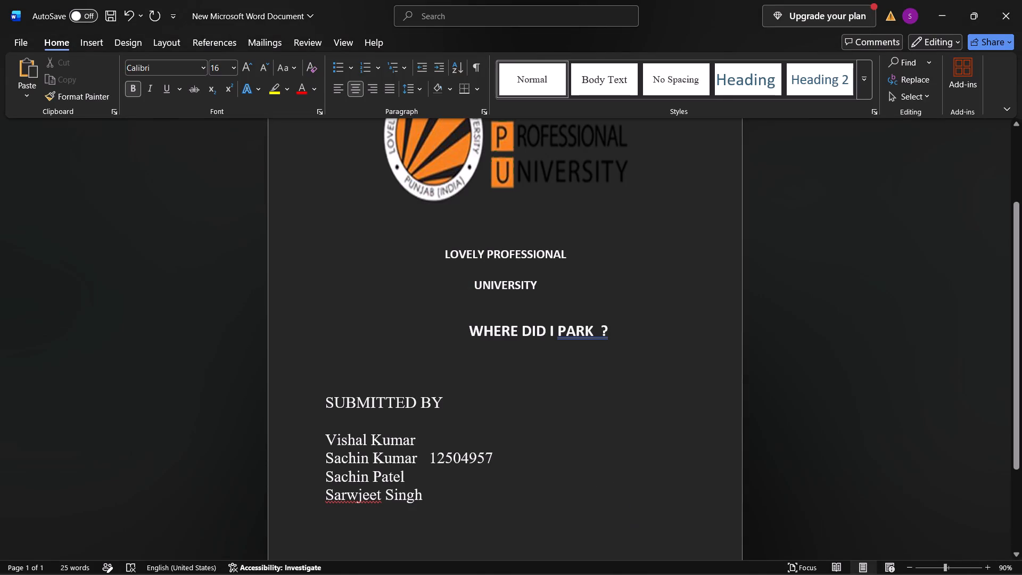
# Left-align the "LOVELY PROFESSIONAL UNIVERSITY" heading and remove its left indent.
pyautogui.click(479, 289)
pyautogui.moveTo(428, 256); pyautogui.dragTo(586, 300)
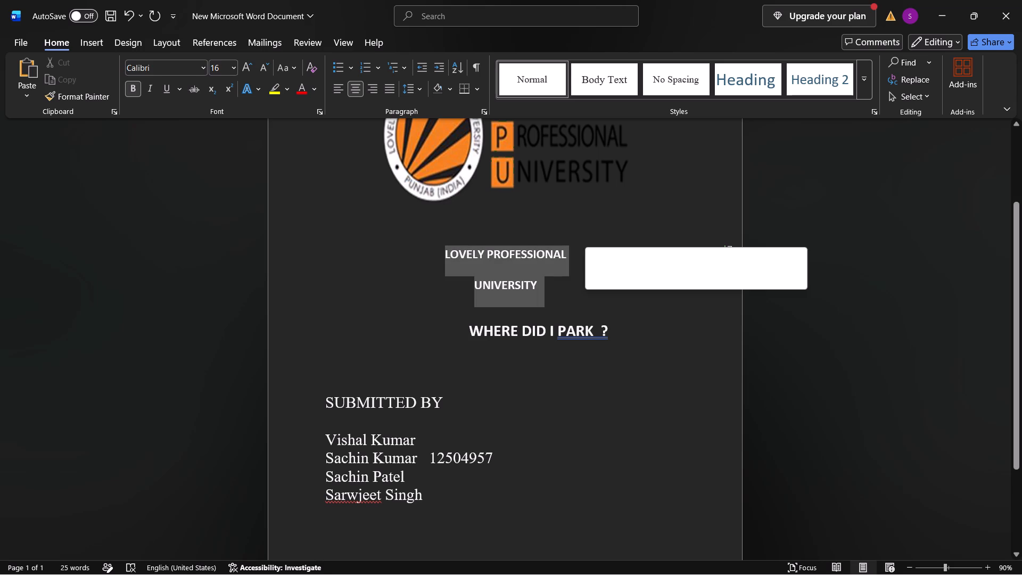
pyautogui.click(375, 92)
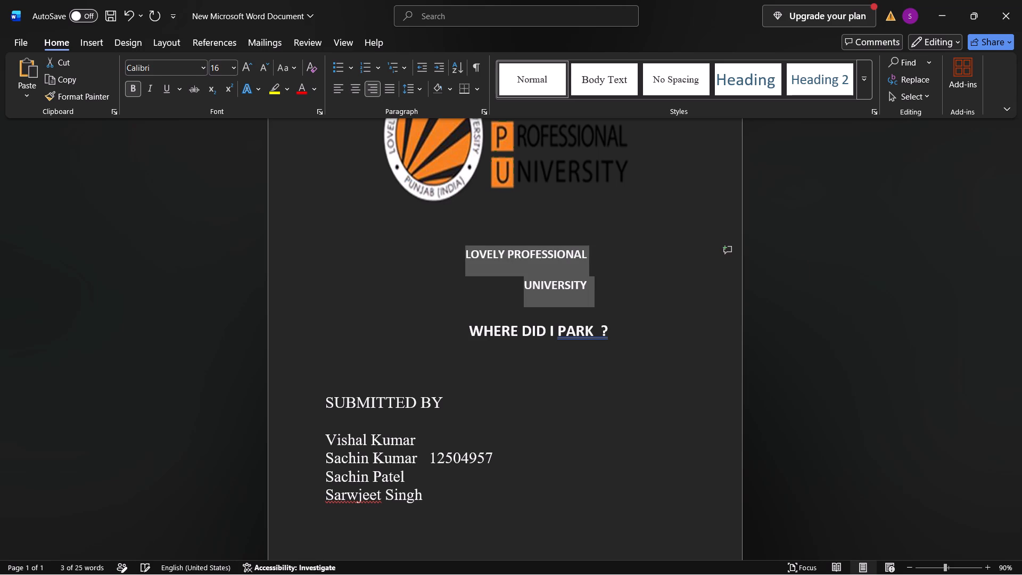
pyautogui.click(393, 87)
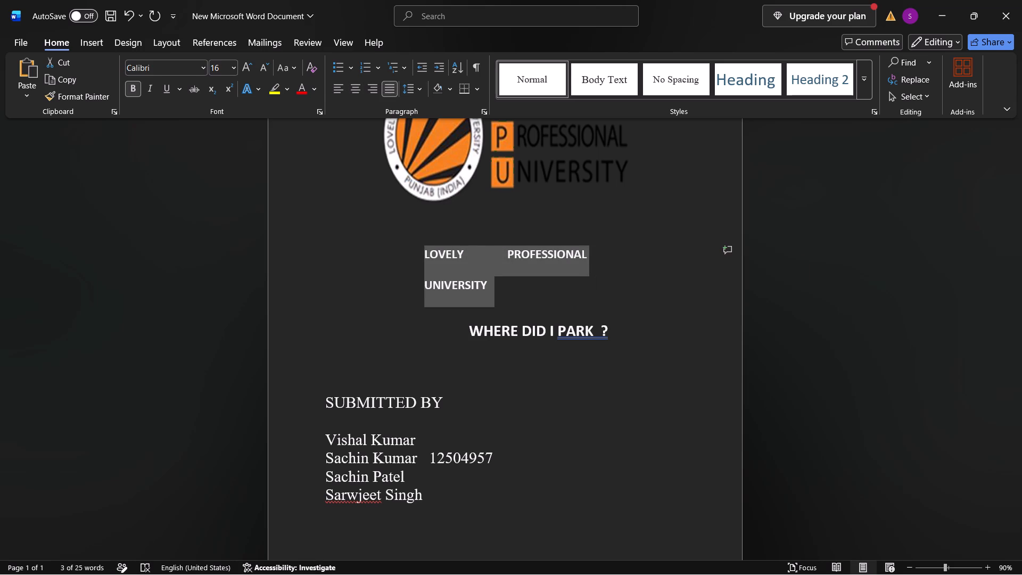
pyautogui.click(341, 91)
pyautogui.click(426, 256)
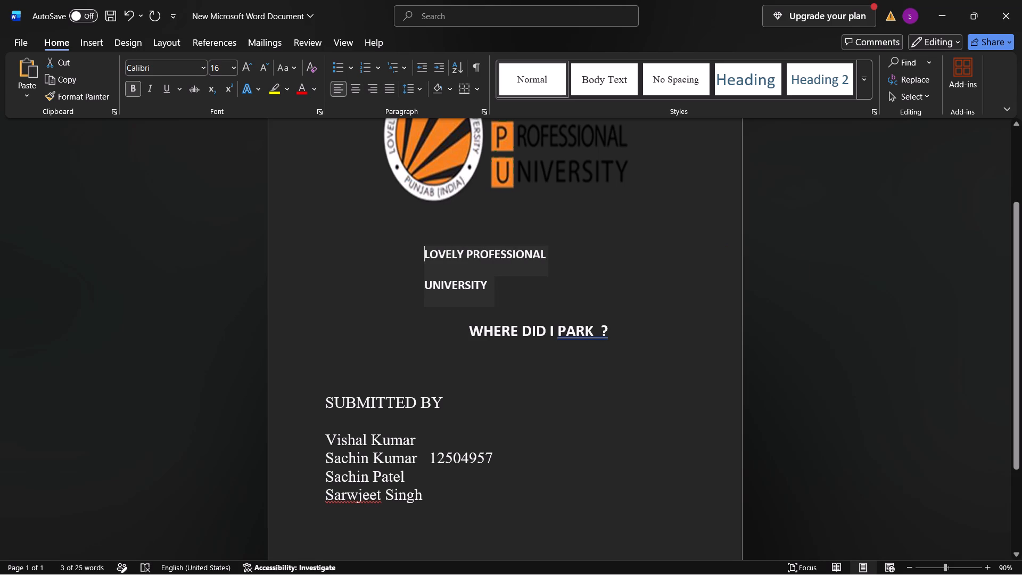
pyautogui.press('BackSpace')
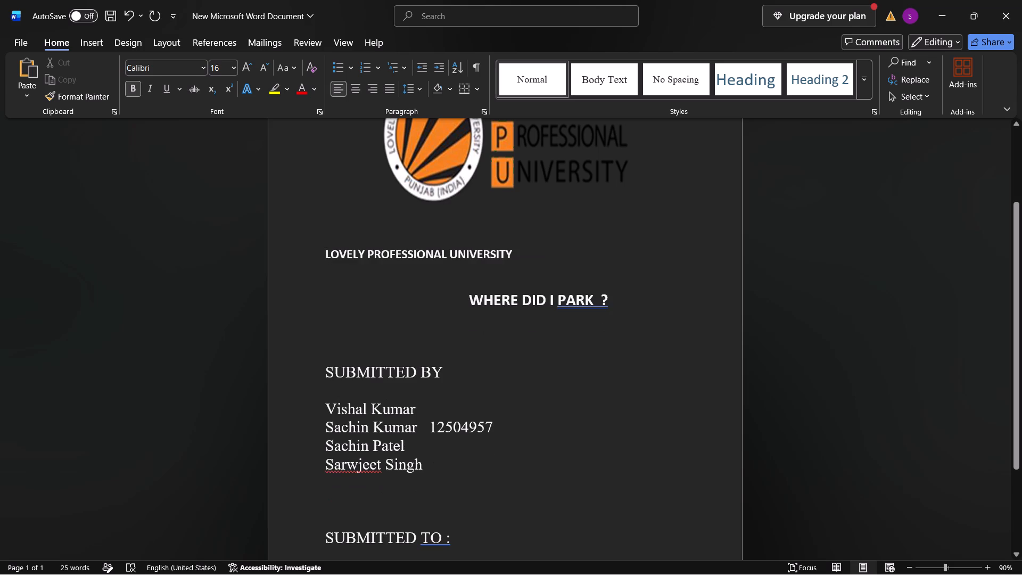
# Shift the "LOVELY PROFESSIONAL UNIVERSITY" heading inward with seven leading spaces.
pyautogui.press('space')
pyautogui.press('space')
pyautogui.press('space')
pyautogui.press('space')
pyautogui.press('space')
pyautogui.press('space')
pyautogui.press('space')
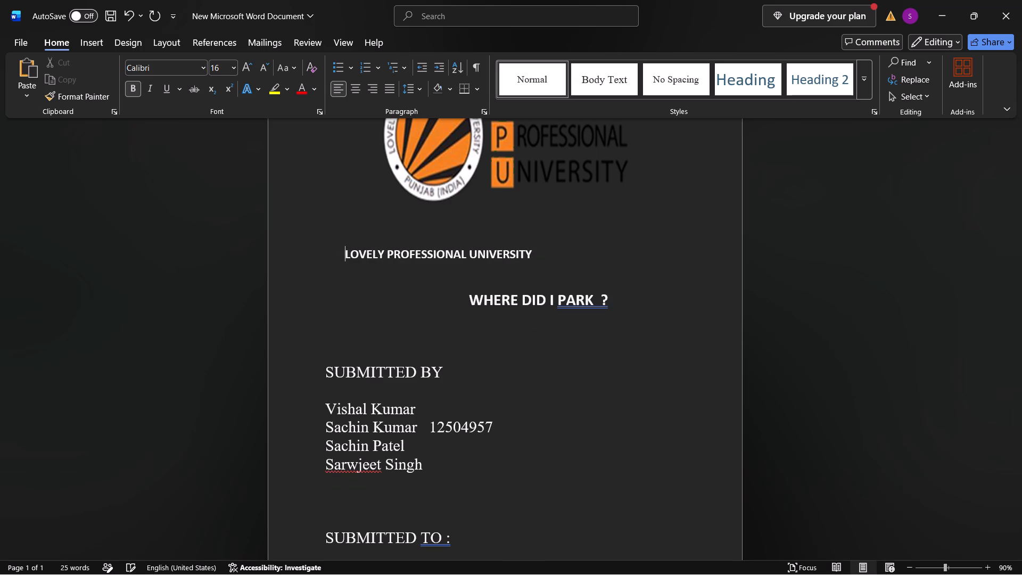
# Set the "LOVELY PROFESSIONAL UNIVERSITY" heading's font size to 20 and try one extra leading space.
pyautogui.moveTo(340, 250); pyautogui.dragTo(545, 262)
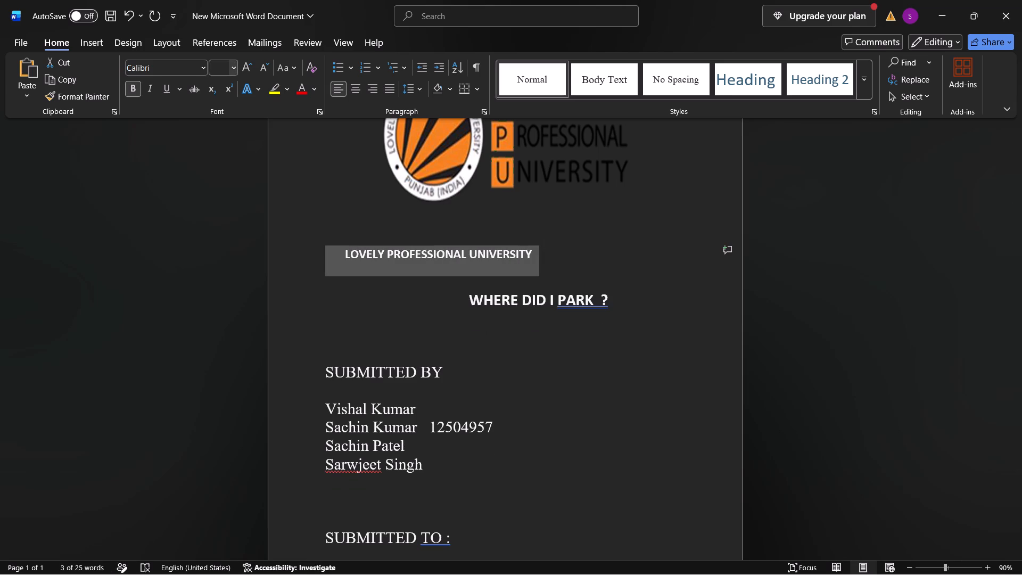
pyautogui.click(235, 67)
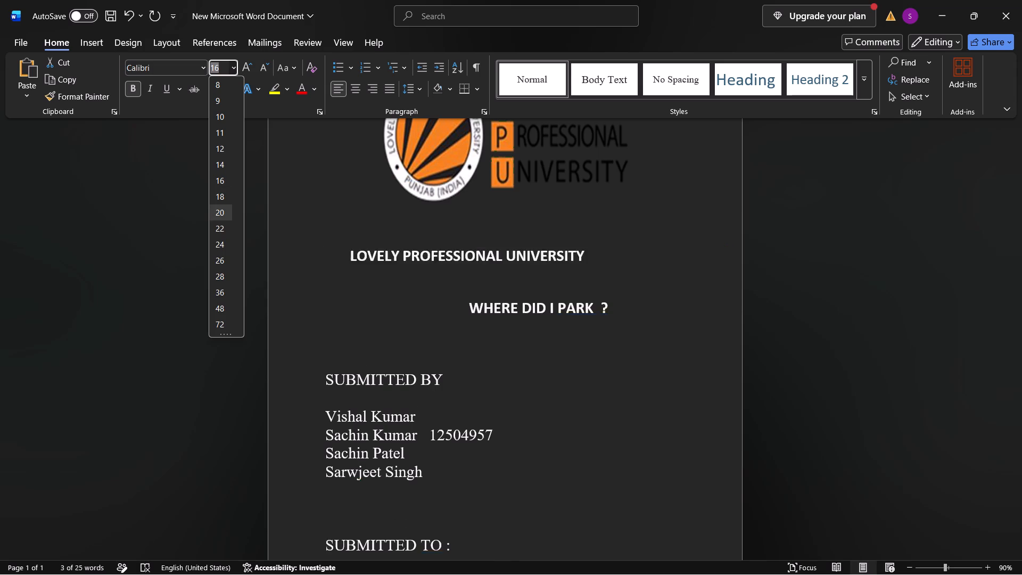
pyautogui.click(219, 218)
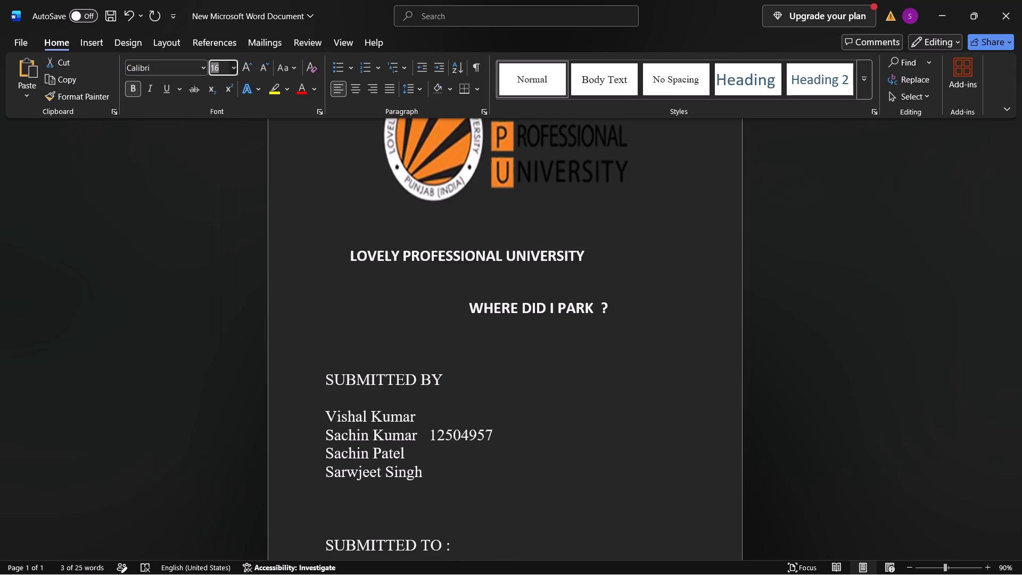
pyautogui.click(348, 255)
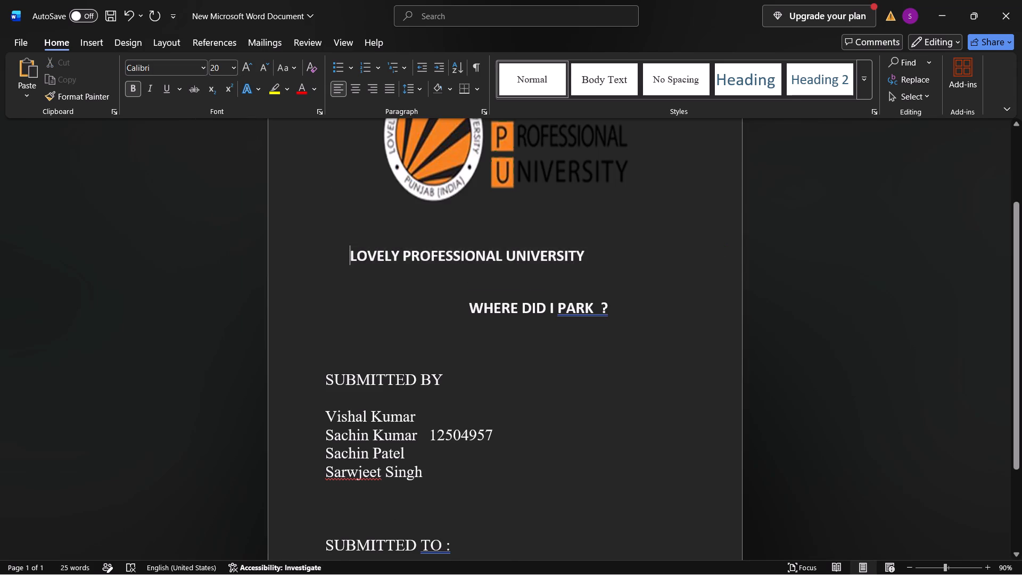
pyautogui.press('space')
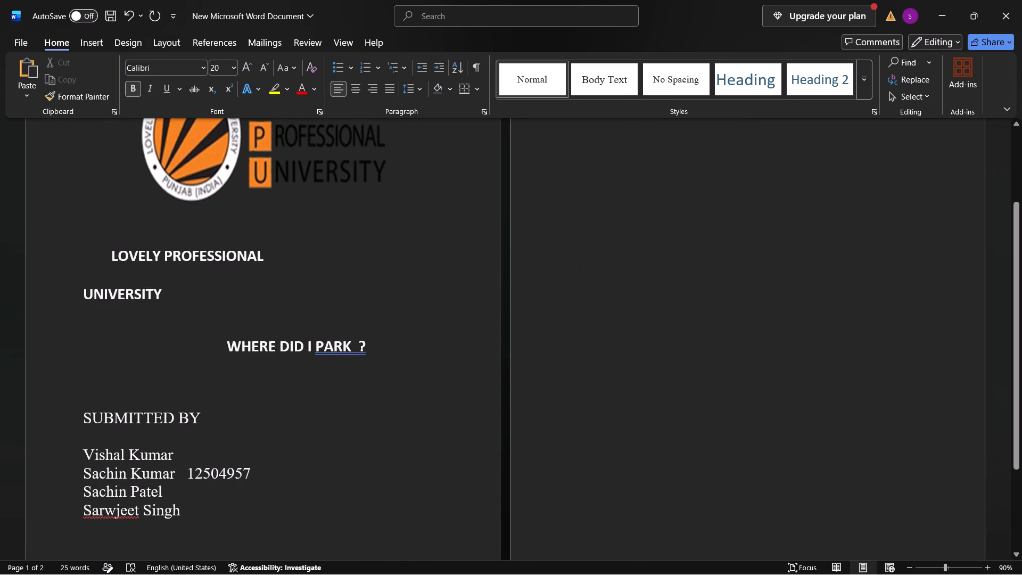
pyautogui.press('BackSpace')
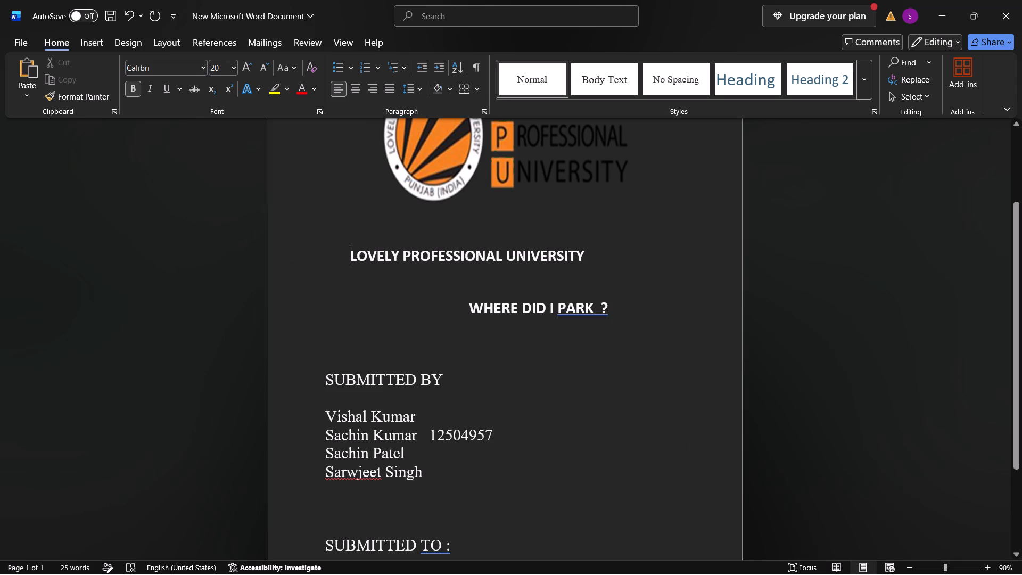
# Delete the blank line between the "LOVELY PROFESSIONAL UNIVERSITY" heading and the "WHERE DID I PARK ?" title.
pyautogui.click(678, 259)
pyautogui.press('Right')
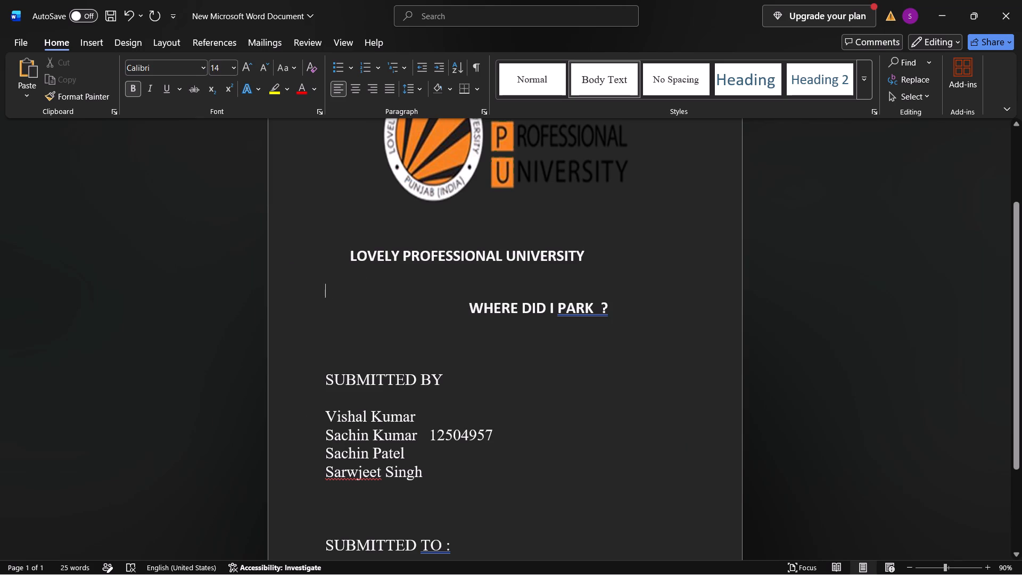
pyautogui.press('BackSpace')
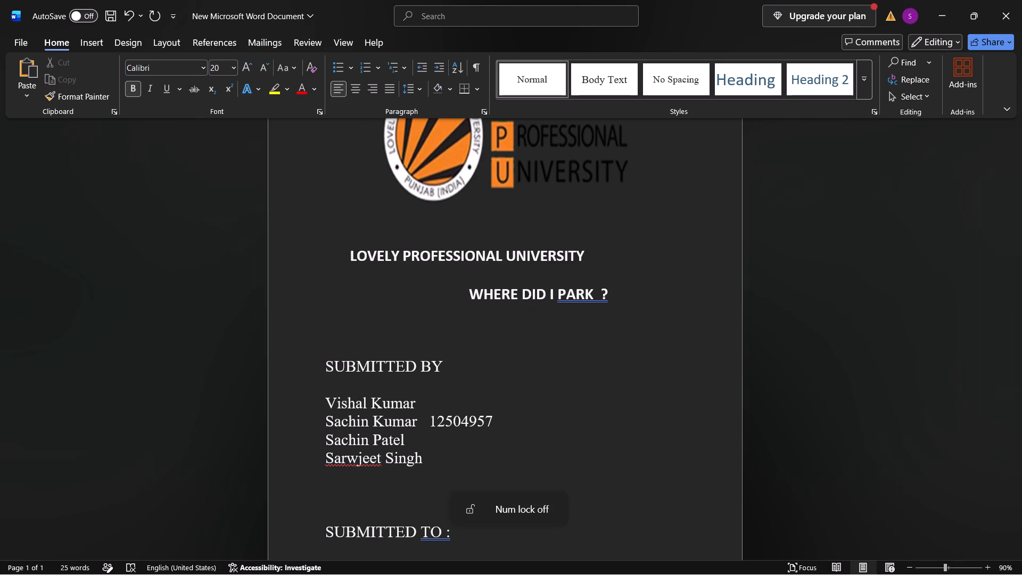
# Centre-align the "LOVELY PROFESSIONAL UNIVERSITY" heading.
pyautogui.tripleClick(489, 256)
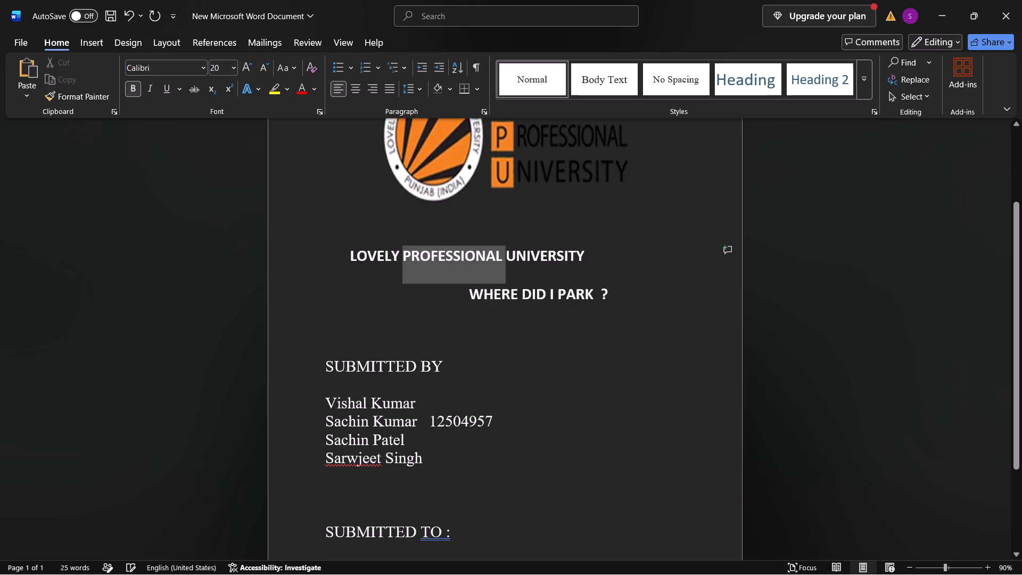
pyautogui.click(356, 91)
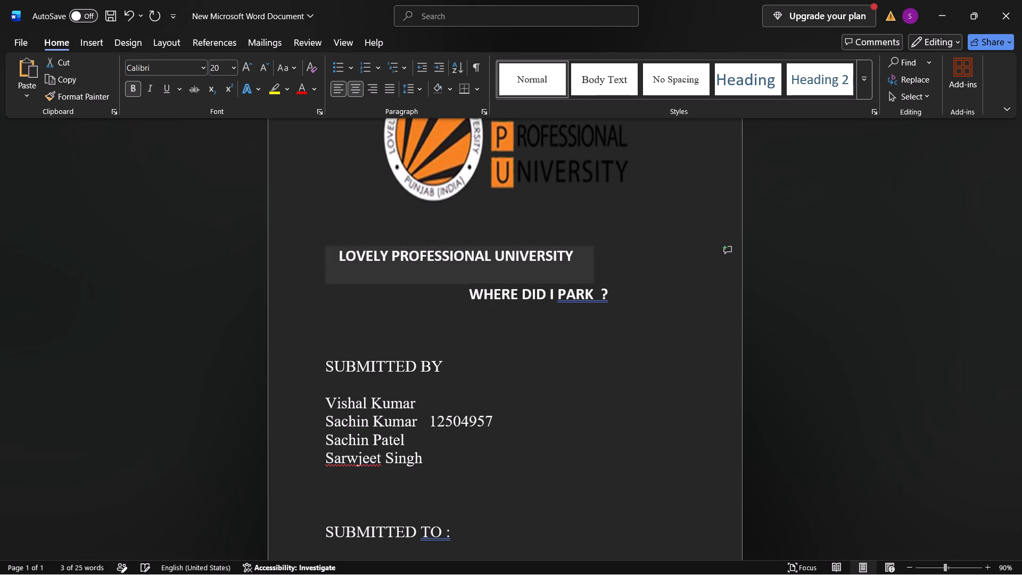
# Reduce the indent of the "WHERE DID I PARK ?" title and centre-align it.
pyautogui.click(545, 334)
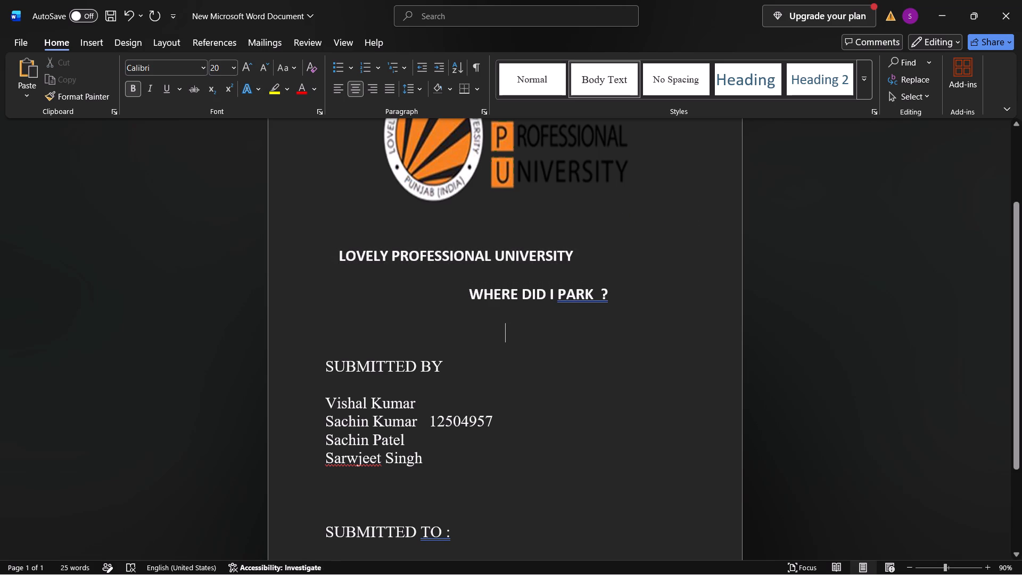
pyautogui.click(467, 301)
pyautogui.press('BackSpace')
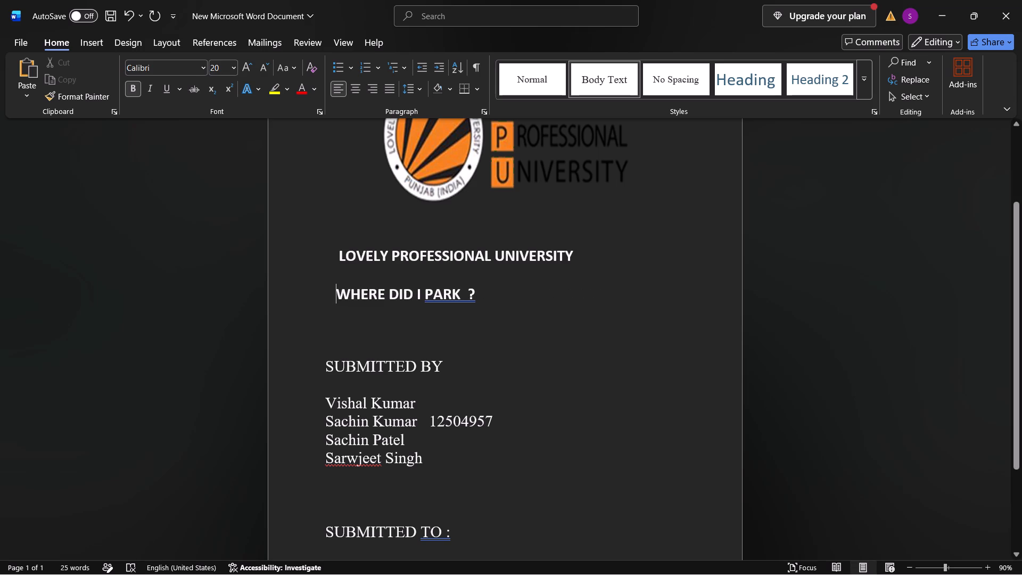
pyautogui.tripleClick(416, 298)
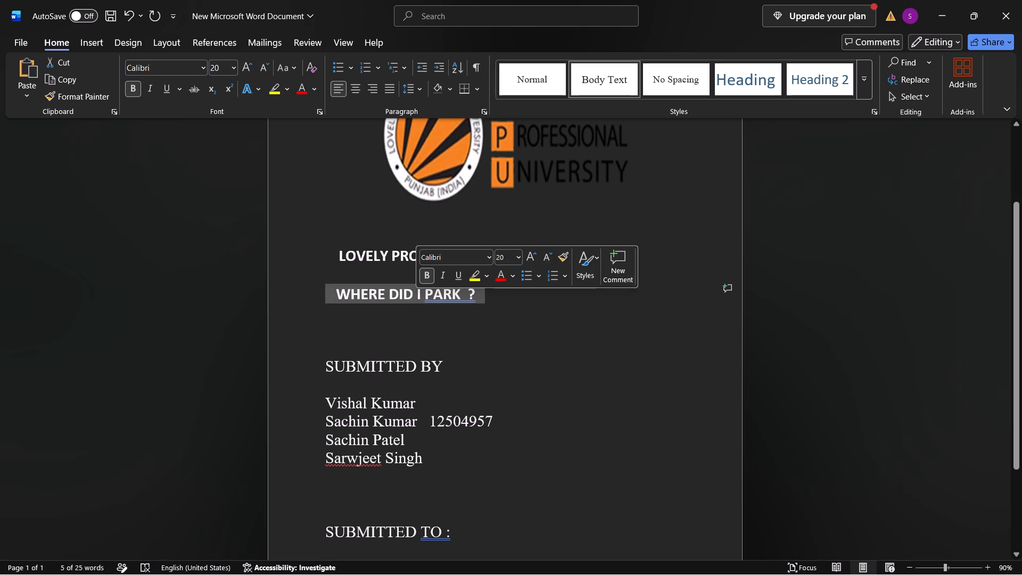
pyautogui.click(359, 86)
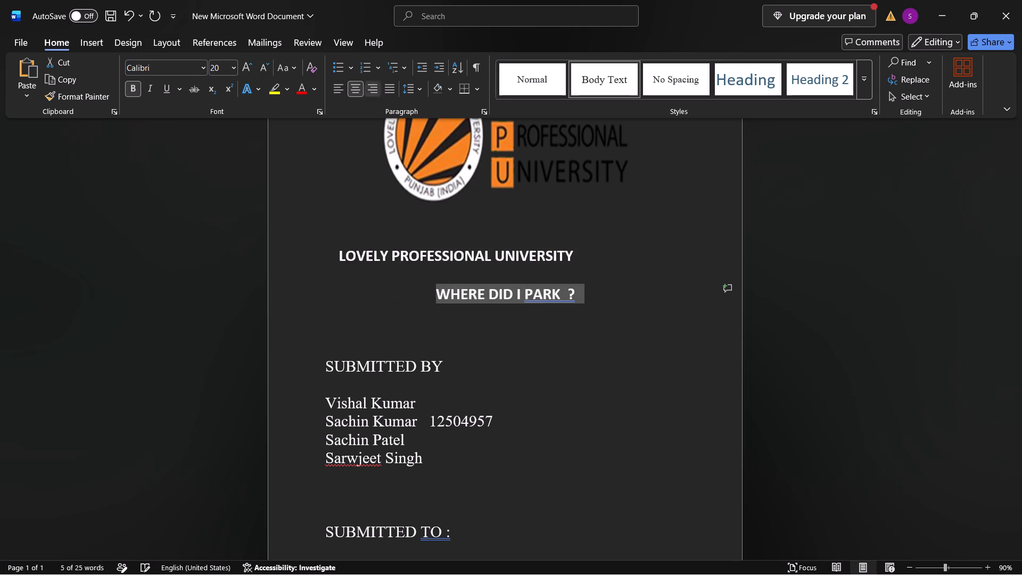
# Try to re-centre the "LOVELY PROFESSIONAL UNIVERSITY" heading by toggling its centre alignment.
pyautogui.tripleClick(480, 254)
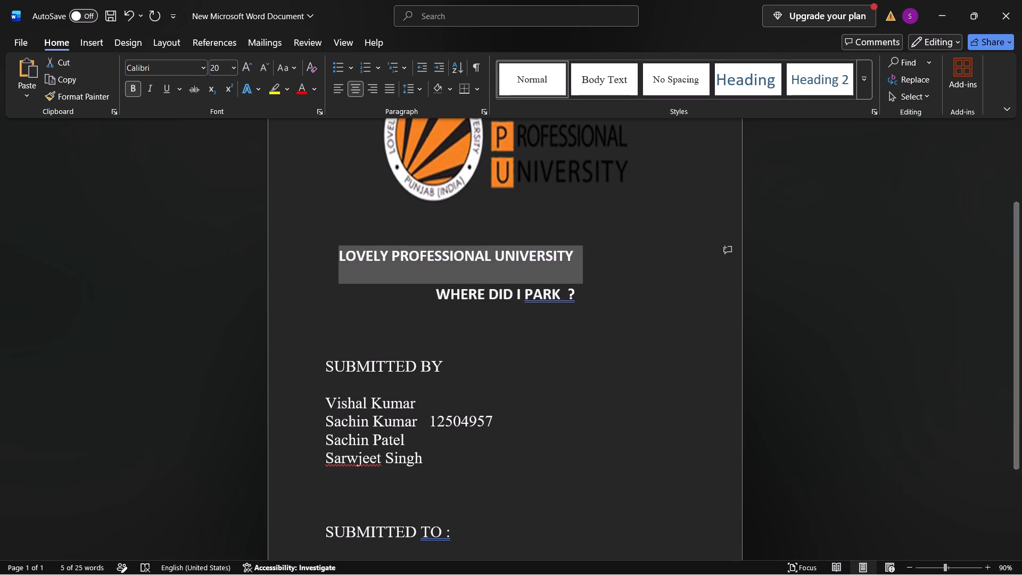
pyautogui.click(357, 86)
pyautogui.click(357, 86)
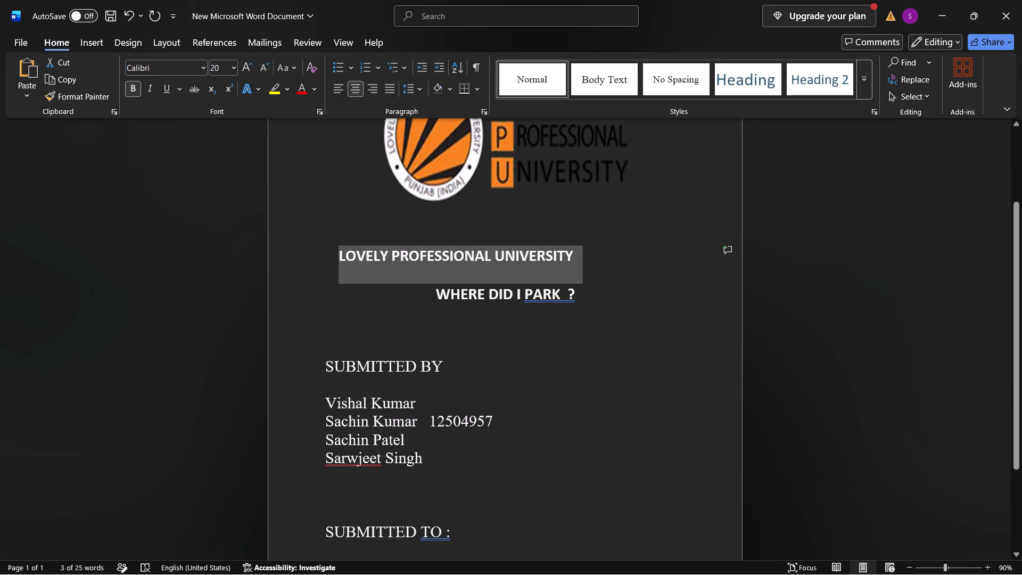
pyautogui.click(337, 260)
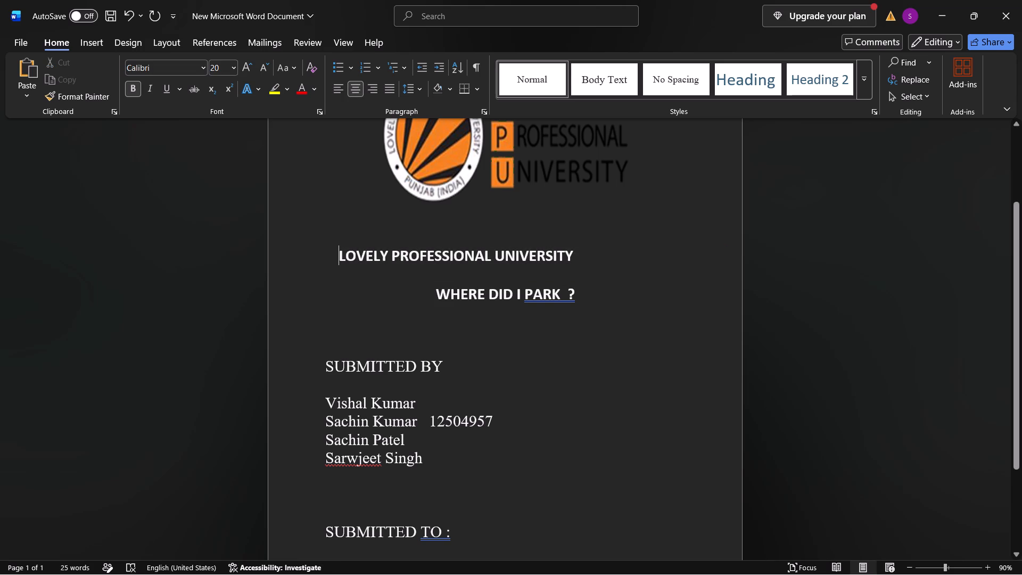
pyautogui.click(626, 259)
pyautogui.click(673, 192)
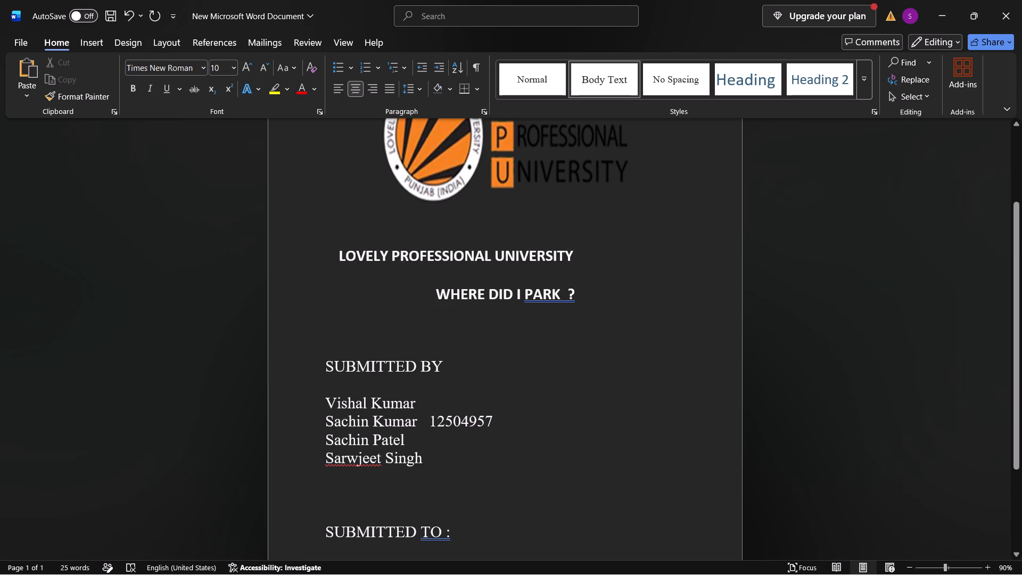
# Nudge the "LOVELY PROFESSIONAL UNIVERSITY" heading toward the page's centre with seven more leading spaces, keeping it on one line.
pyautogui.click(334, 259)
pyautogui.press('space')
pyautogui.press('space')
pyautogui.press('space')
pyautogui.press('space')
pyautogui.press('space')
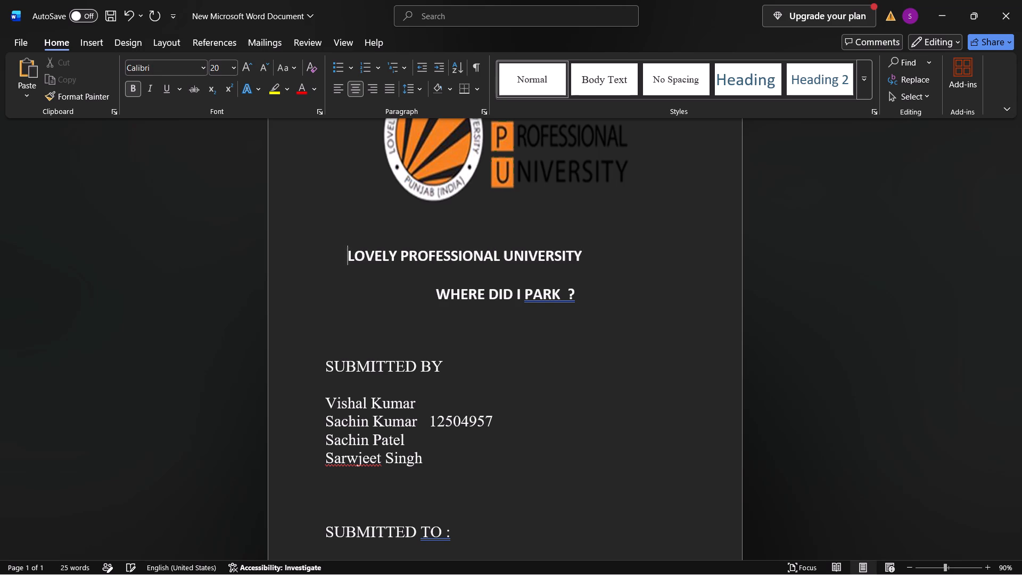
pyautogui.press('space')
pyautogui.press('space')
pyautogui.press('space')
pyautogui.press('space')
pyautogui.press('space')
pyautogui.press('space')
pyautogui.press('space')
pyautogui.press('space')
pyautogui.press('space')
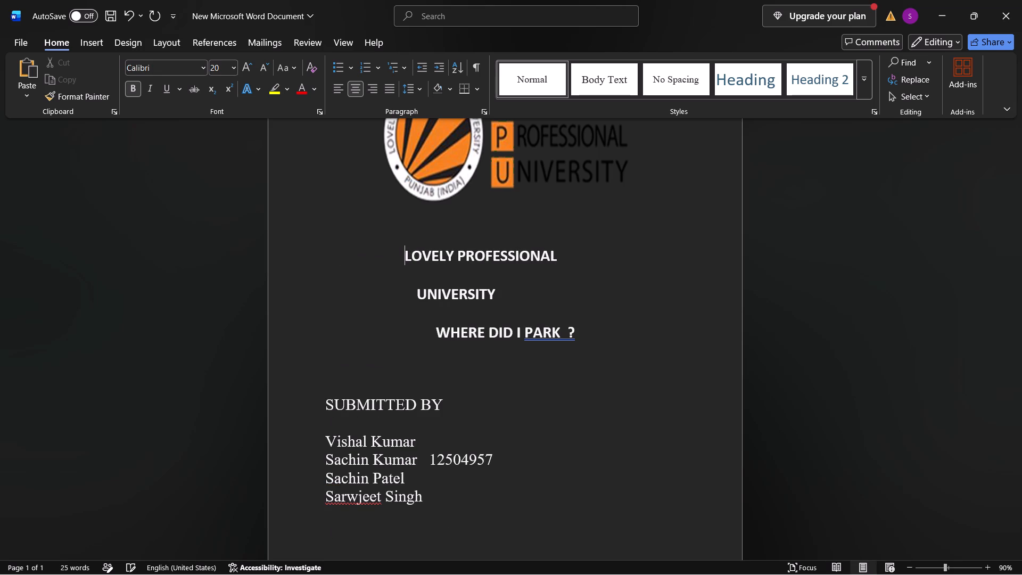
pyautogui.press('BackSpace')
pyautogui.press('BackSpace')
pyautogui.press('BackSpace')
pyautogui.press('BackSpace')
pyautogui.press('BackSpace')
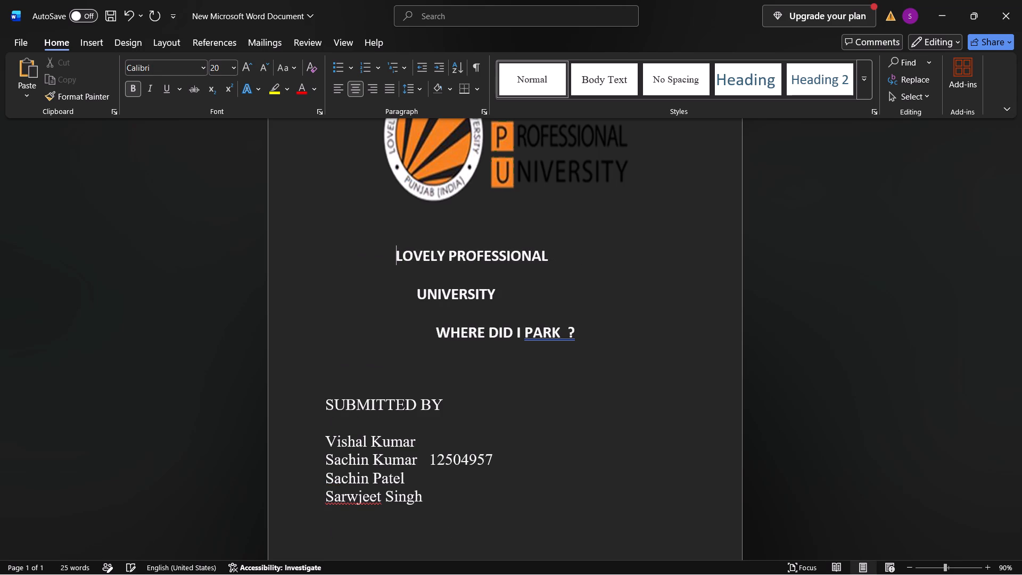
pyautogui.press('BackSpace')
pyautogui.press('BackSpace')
# Delete the "LOVELY PROFESSIONAL UNIVERSITY" heading, insert two line breaks before "WHERE DID I PARK ?", and place the text cursor on the line directly above it.
pyautogui.scroll(1, 550, 349)
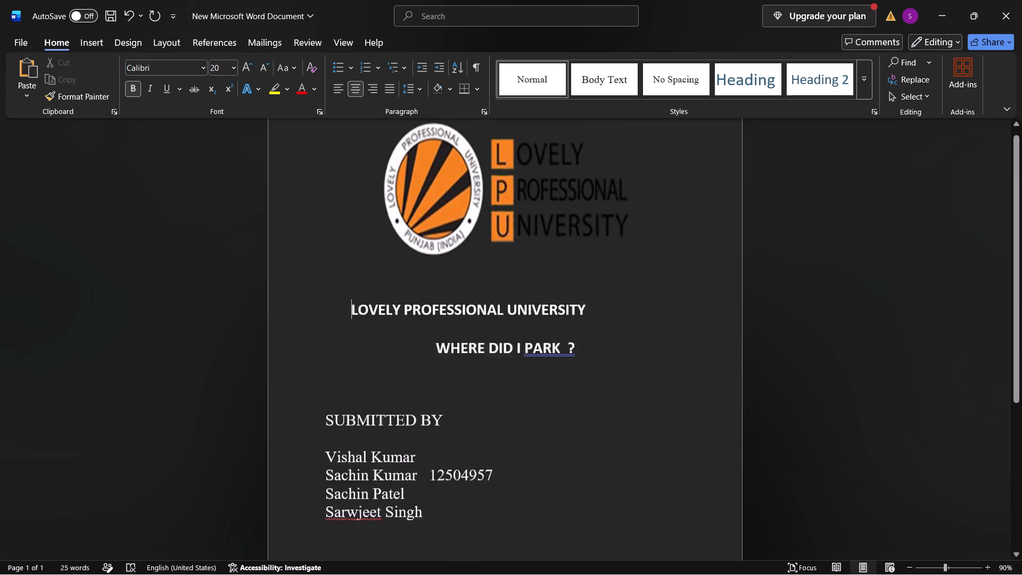
pyautogui.scroll(1, 550, 349)
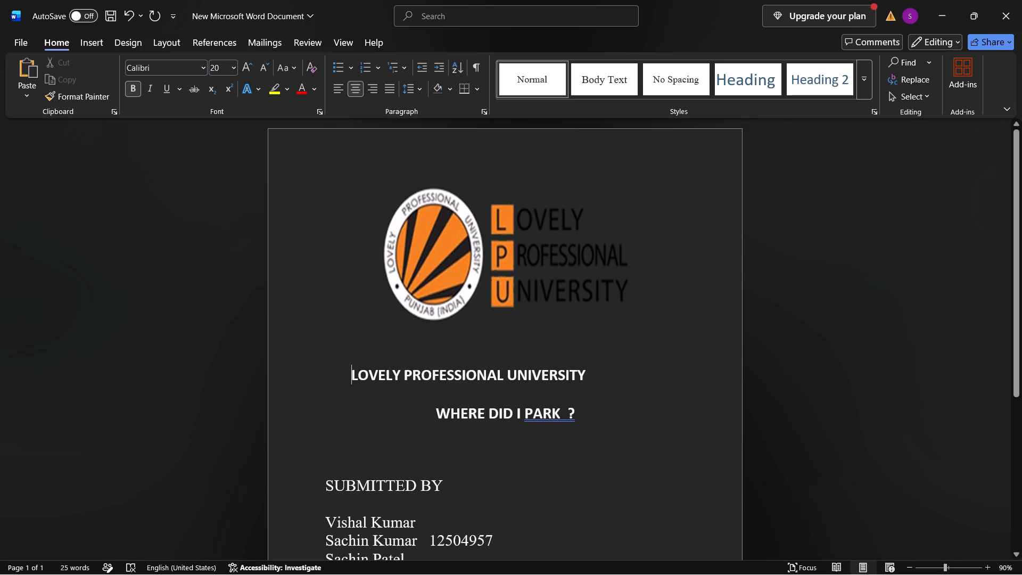
pyautogui.click(596, 380)
pyautogui.moveTo(596, 380); pyautogui.dragTo(342, 353)
pyautogui.press('BackSpace')
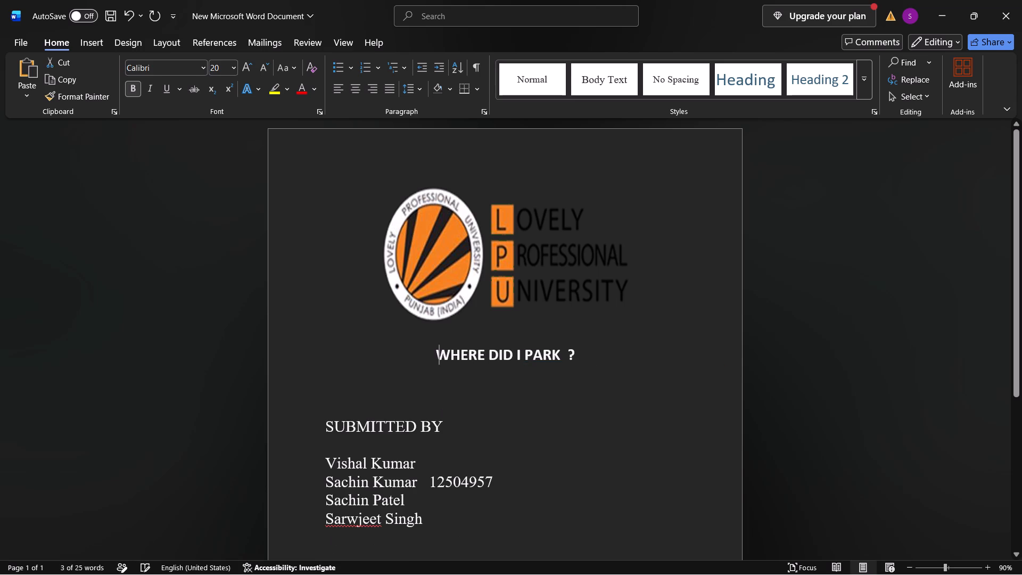
pyautogui.press('Return')
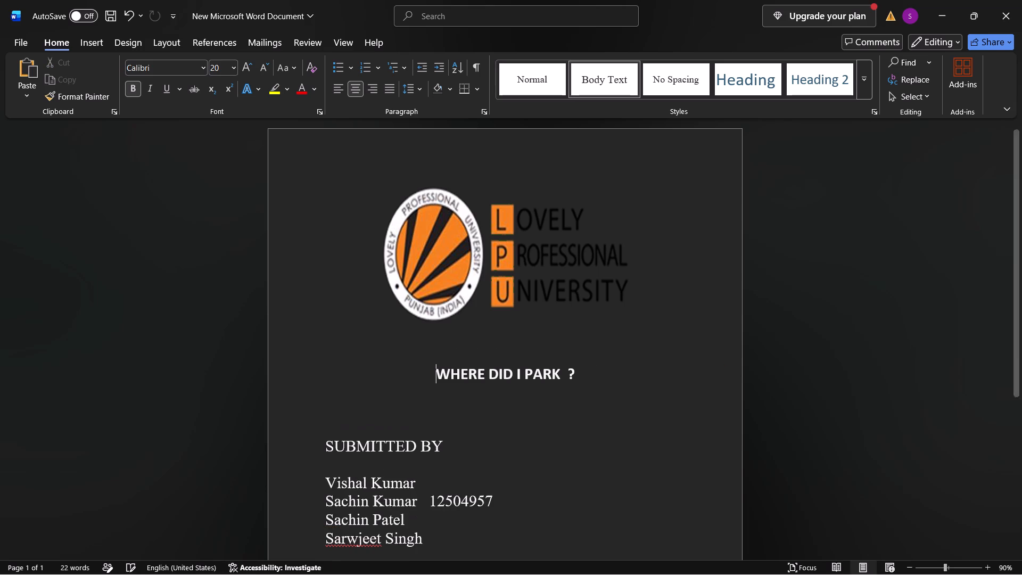
pyautogui.press('Return')
pyautogui.click(461, 373)
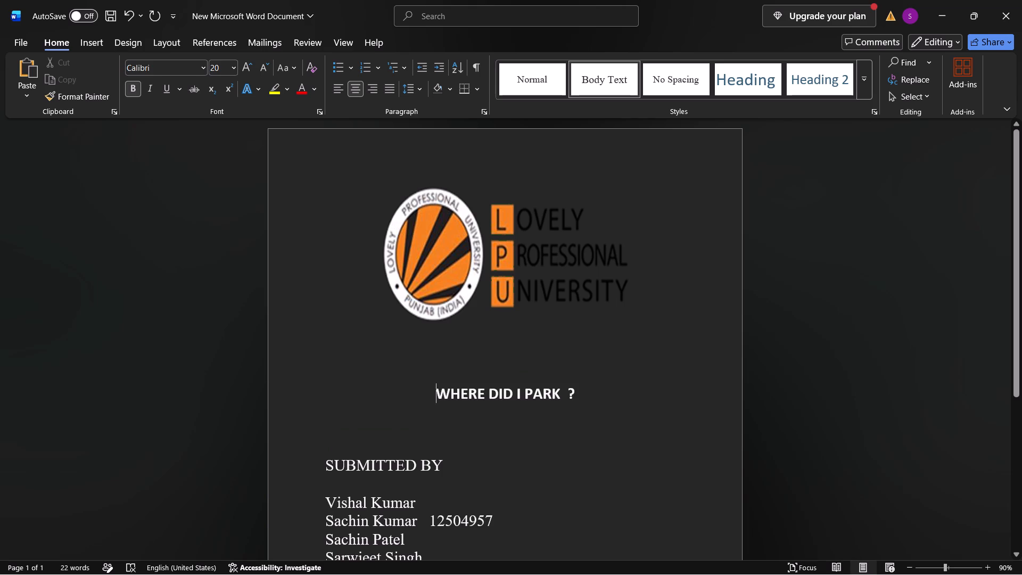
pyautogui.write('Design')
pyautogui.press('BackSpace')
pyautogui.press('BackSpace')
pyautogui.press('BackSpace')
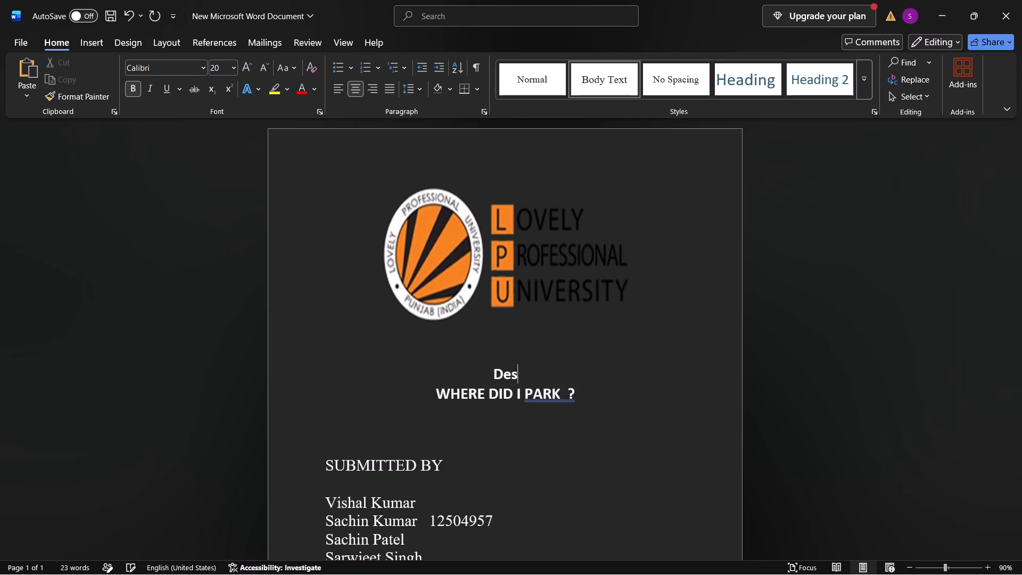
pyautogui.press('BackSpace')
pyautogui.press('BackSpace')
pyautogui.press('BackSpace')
# Enter "INT" on the centred line directly above the "WHERE DID I PARK ?" title.
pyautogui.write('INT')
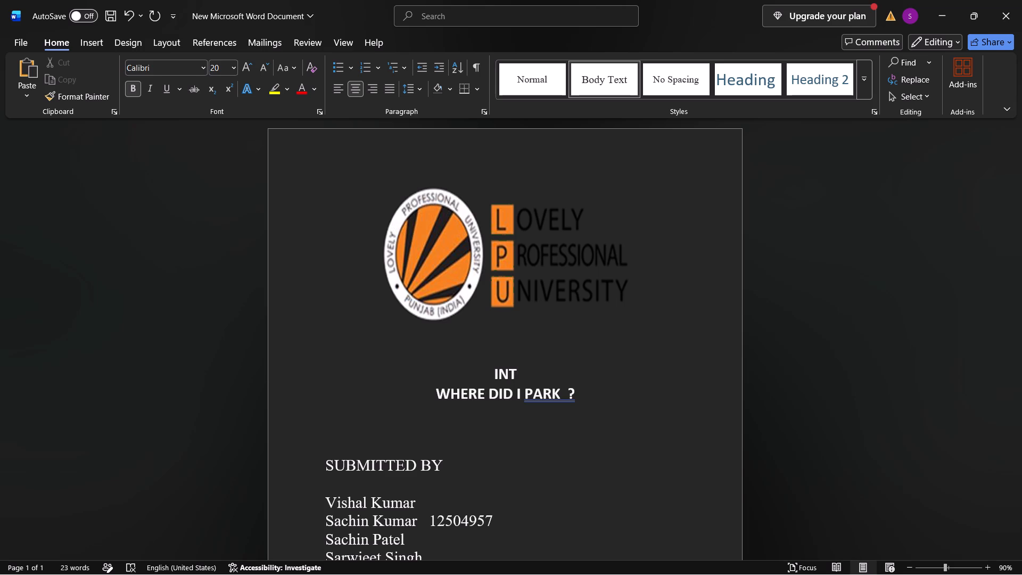
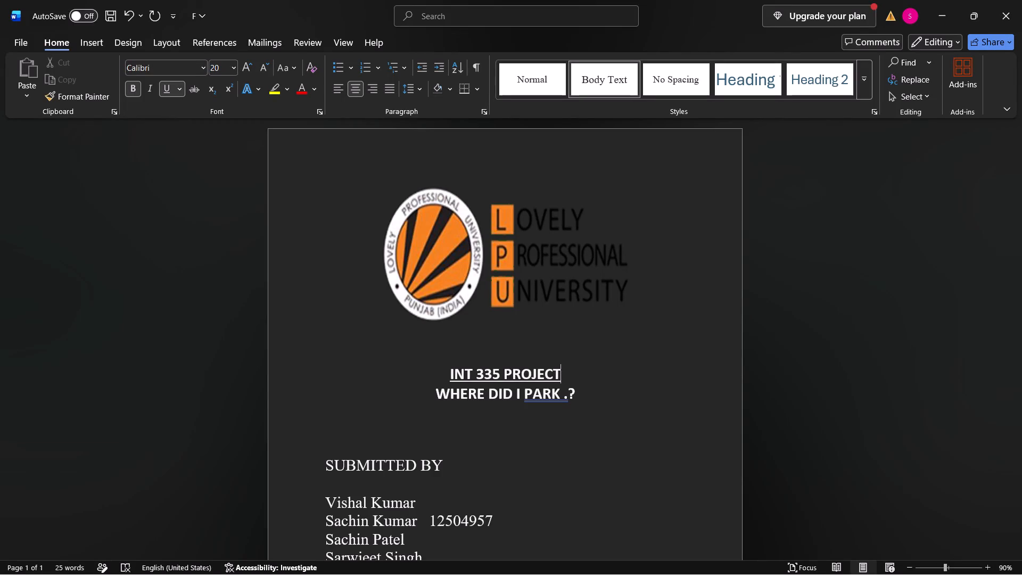
# Add a hyphen at the end of the "INT 335 PROJECT" line above the title.
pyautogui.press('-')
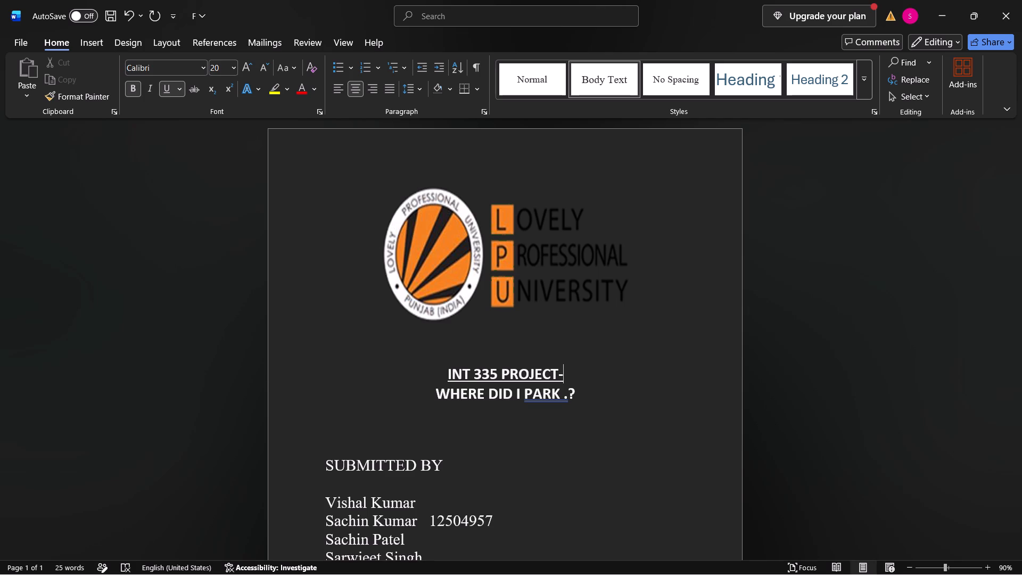
# Make the "SUBMITTED TO :" and "SUBMITTED BY" headings bold on the cover page.
pyautogui.scroll(-3, 515, 520)
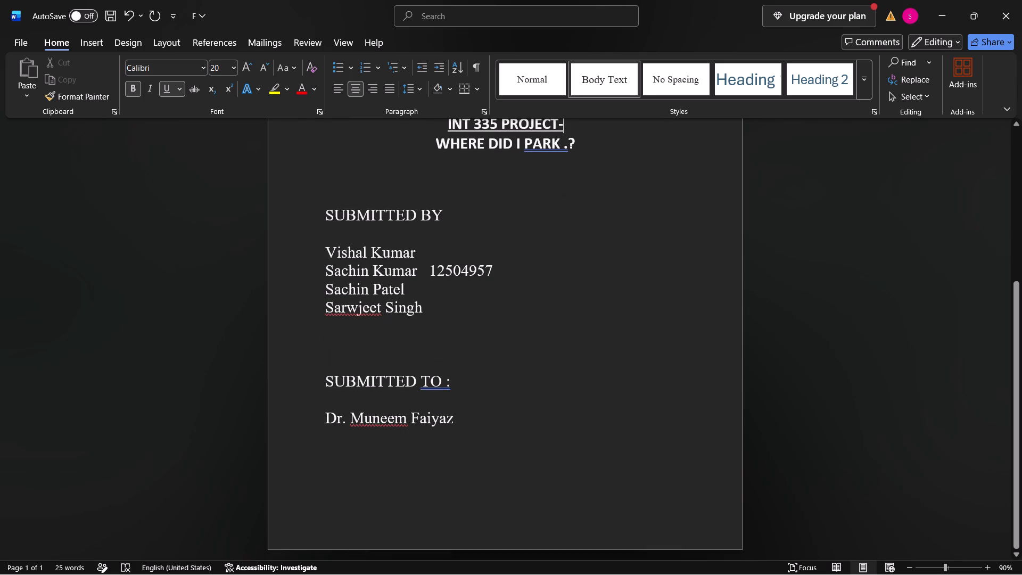
pyautogui.tripleClick(336, 377)
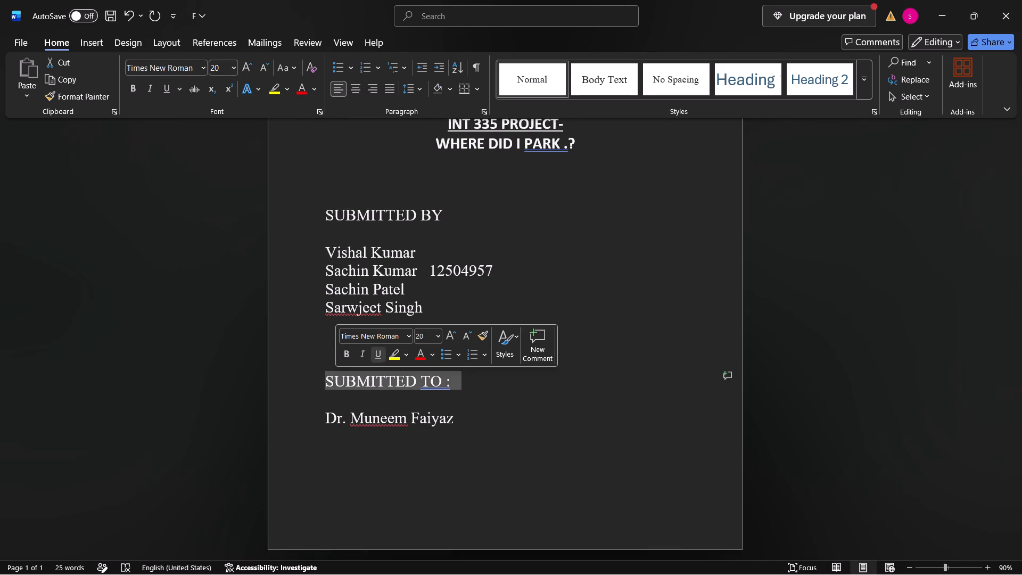
pyautogui.click(348, 352)
pyautogui.tripleClick(366, 212)
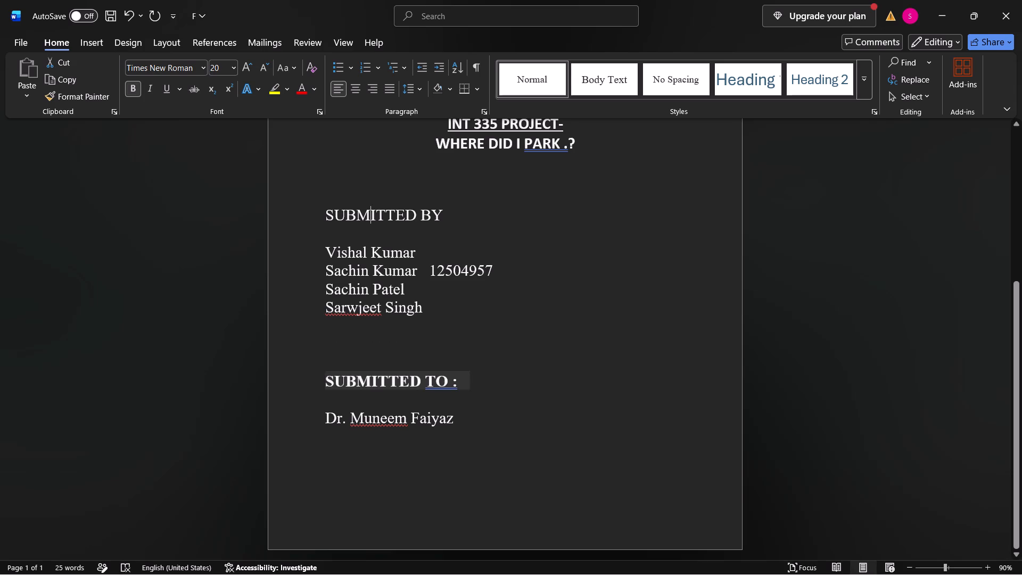
pyautogui.click(379, 193)
pyautogui.click(561, 344)
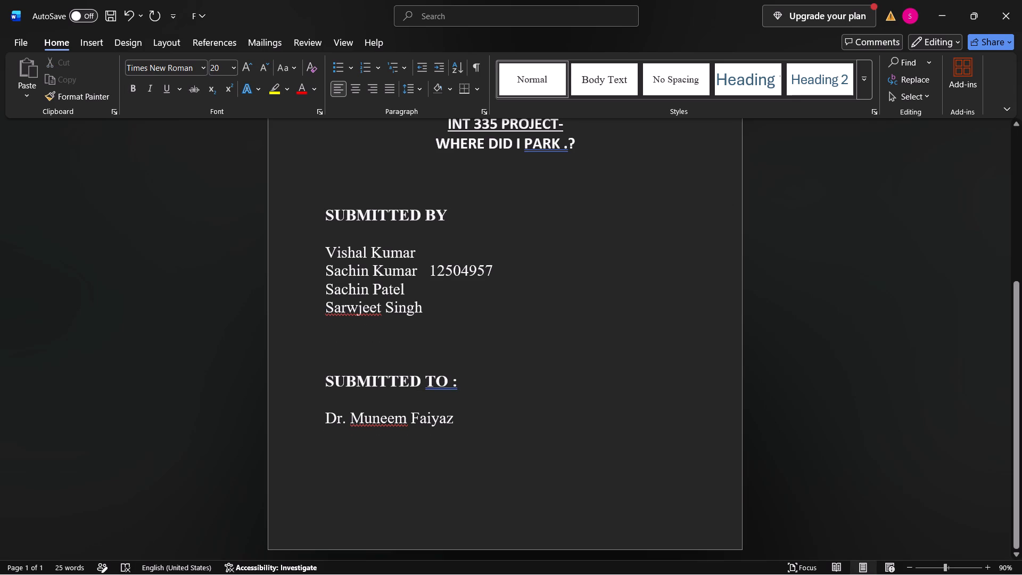
# Complete the underlined project line above the title with "CA2" so it reads "INT 335 PROJECT-CA2".
pyautogui.scroll(1, 444, 389)
pyautogui.click(567, 226)
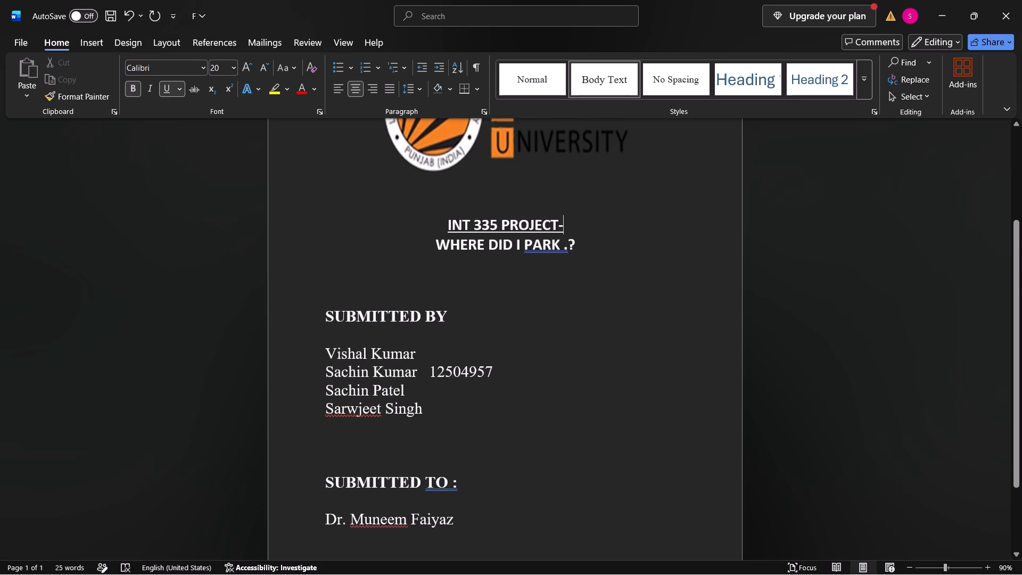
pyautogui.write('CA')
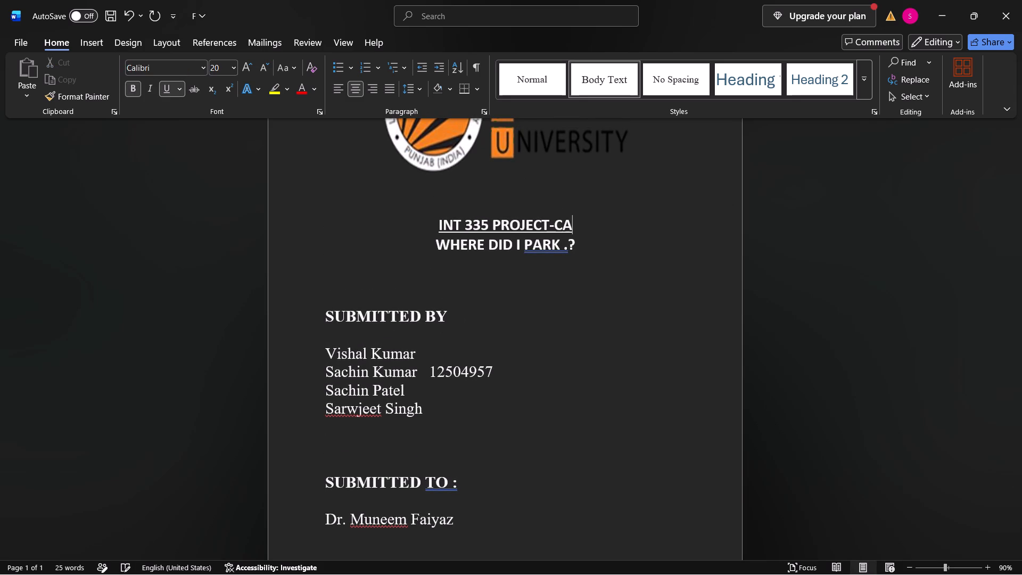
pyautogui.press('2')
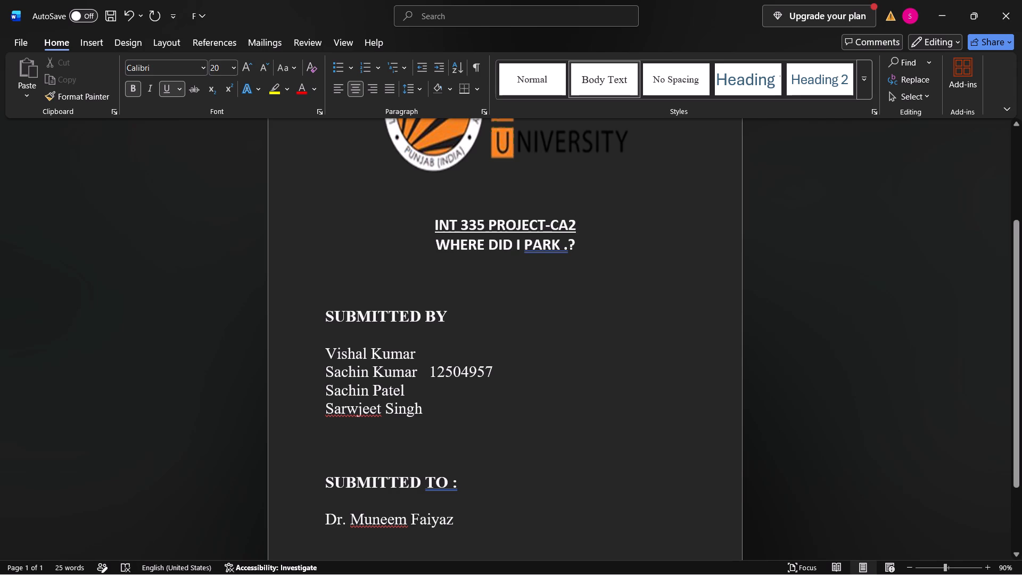
# Open the font size choices for the "WHERE DID I PARK .?" title line.
pyautogui.tripleClick(499, 244)
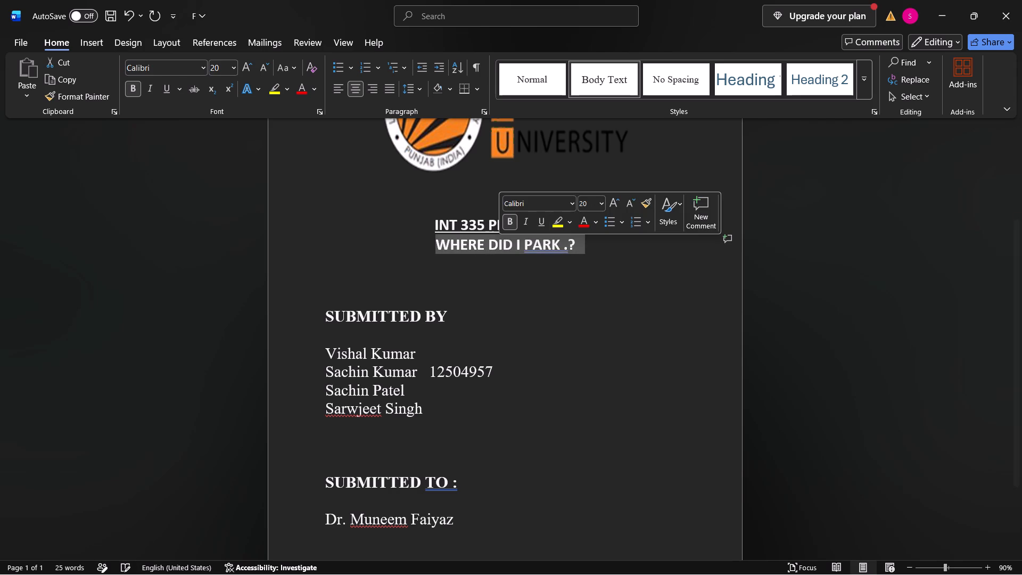
pyautogui.click(601, 208)
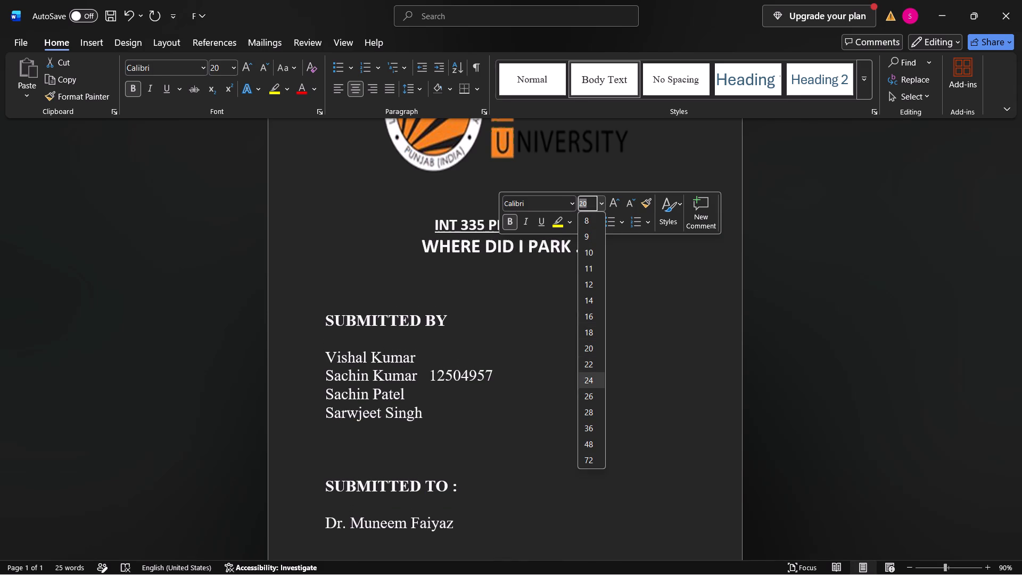
# Set the font size of the "WHERE DID I PARK .?" title line to 26 and deselect it.
pyautogui.click(583, 392)
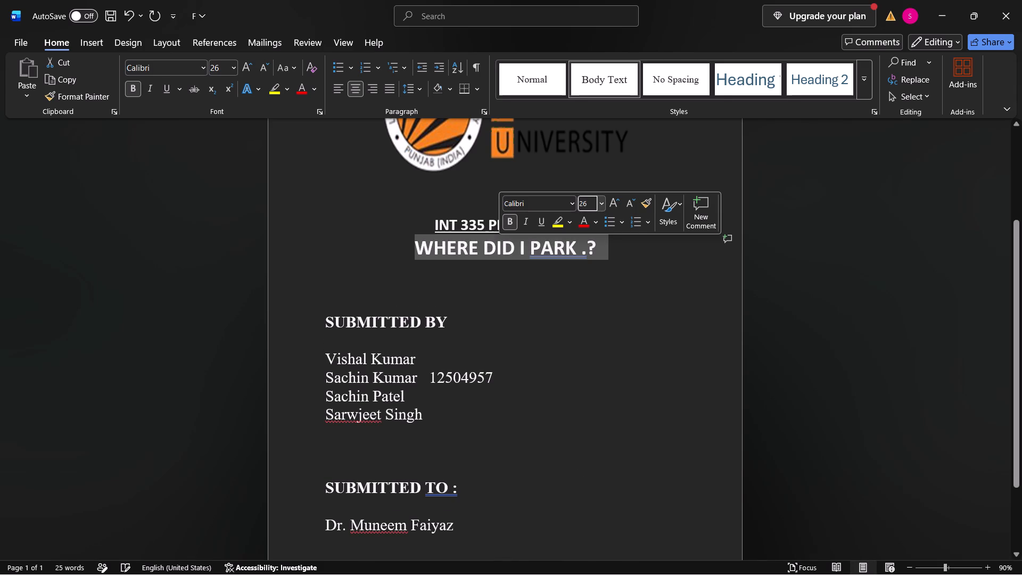
pyautogui.click(705, 310)
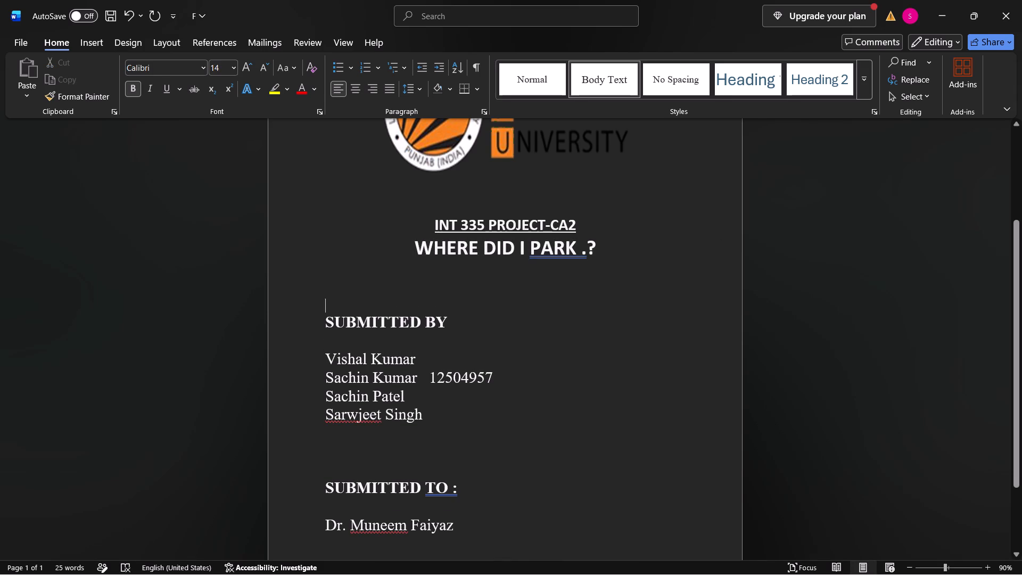
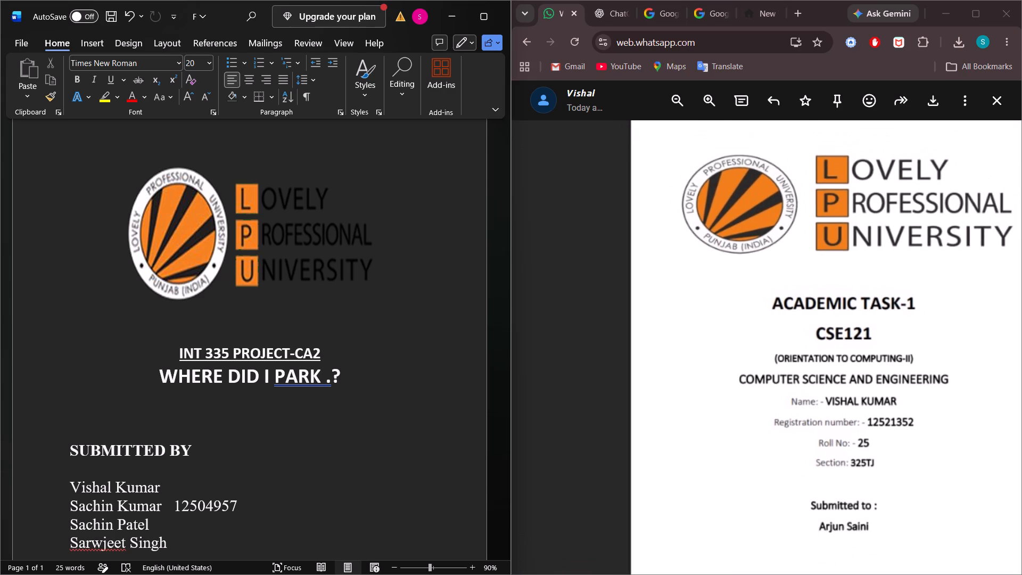
# On the Word cover page, delete the "INT 335 PROJECT-CA2" line and the "WHERE DID I PARK .?" title below the university logo.
pyautogui.hscroll(-1, 826, 313)
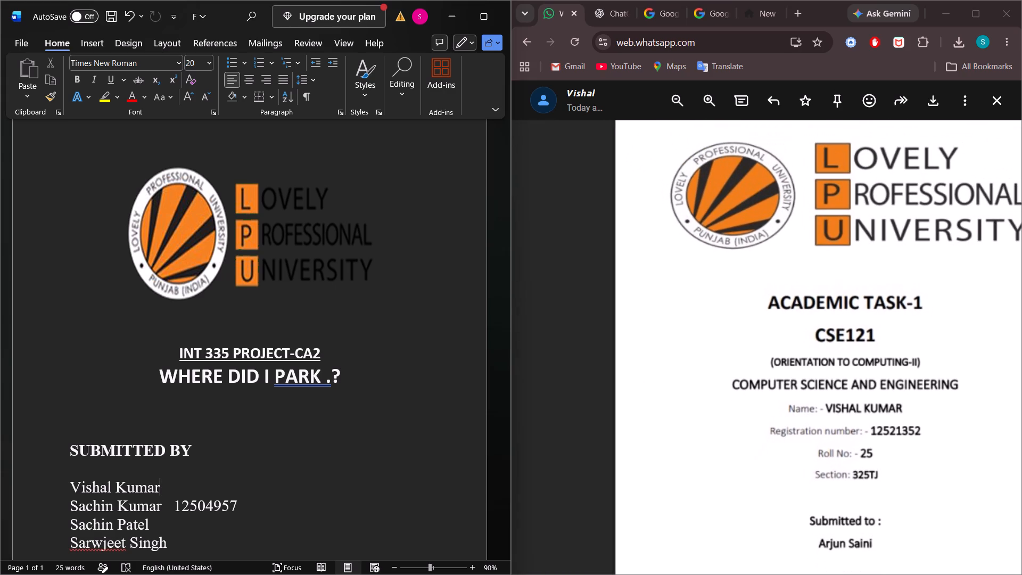
pyautogui.hscroll(-1, 826, 313)
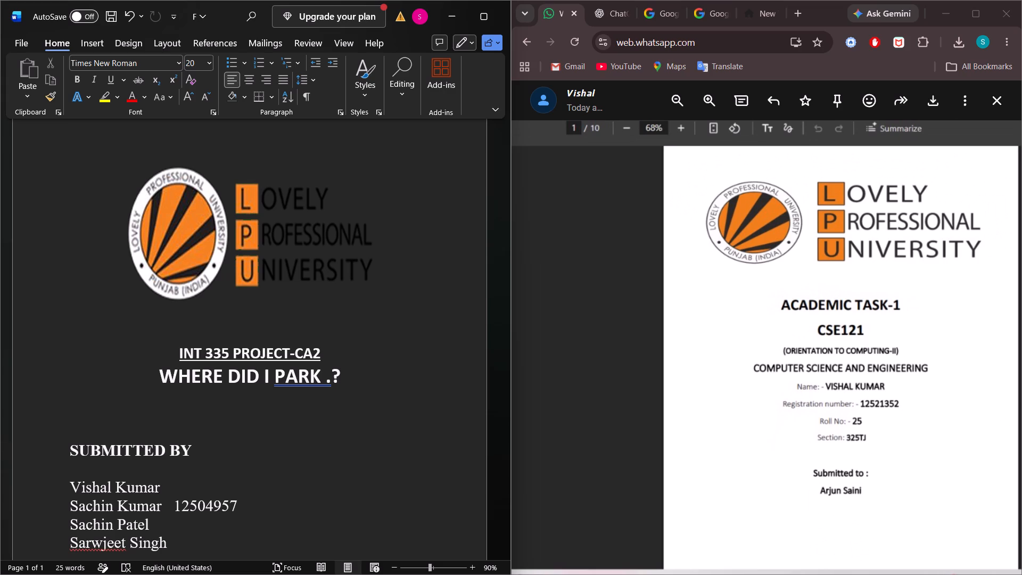
pyautogui.click(337, 357)
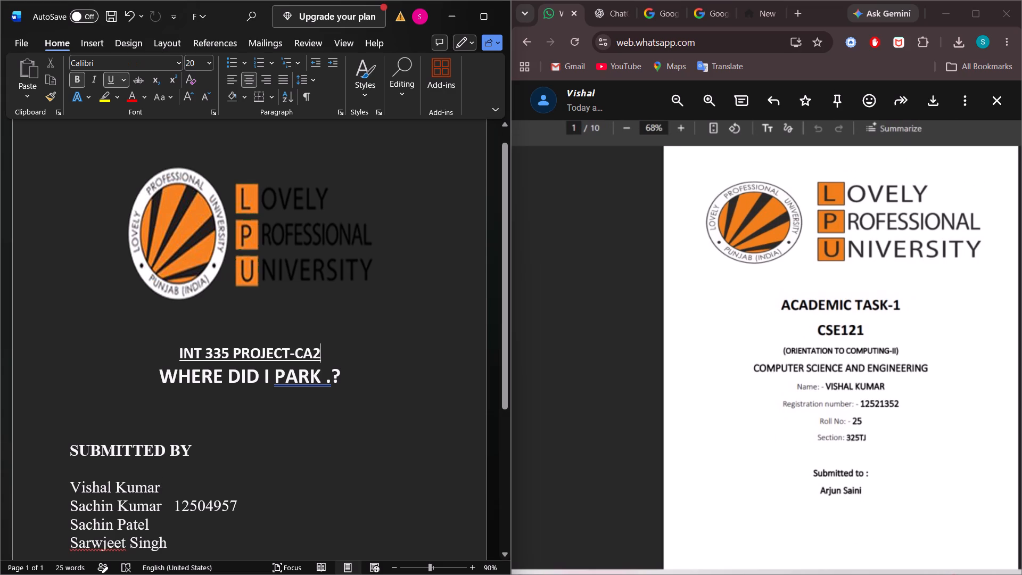
pyautogui.moveTo(372, 406); pyautogui.dragTo(160, 346)
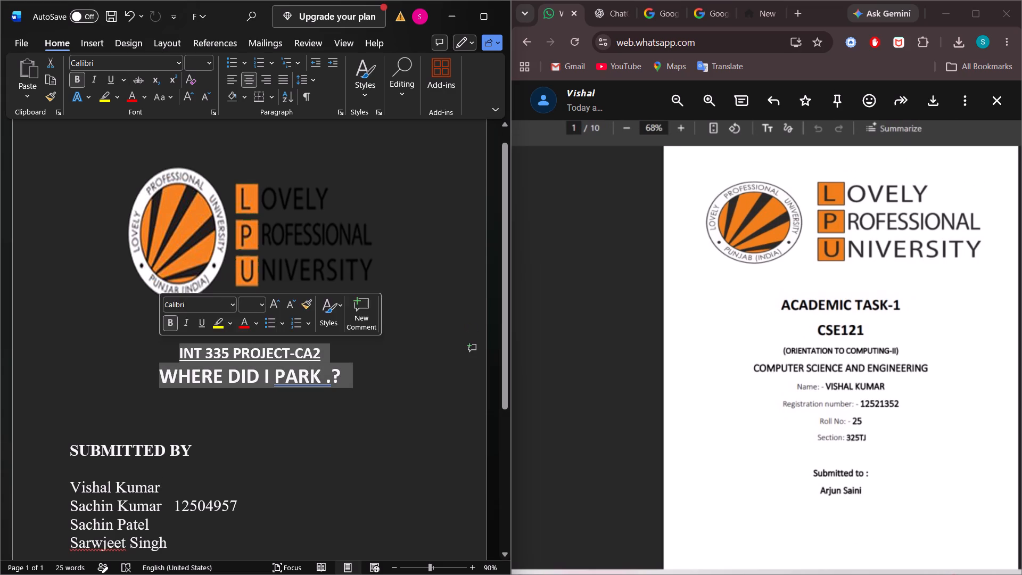
pyautogui.press('BackSpace')
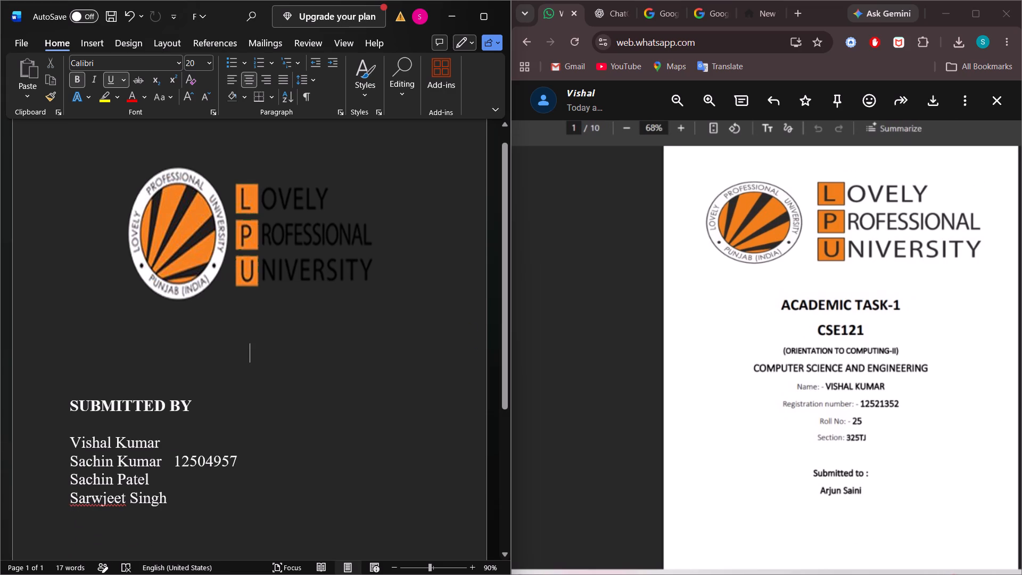
# Write the heading "ACADEMIC TASK-2" on the emptied centred line below the logo.
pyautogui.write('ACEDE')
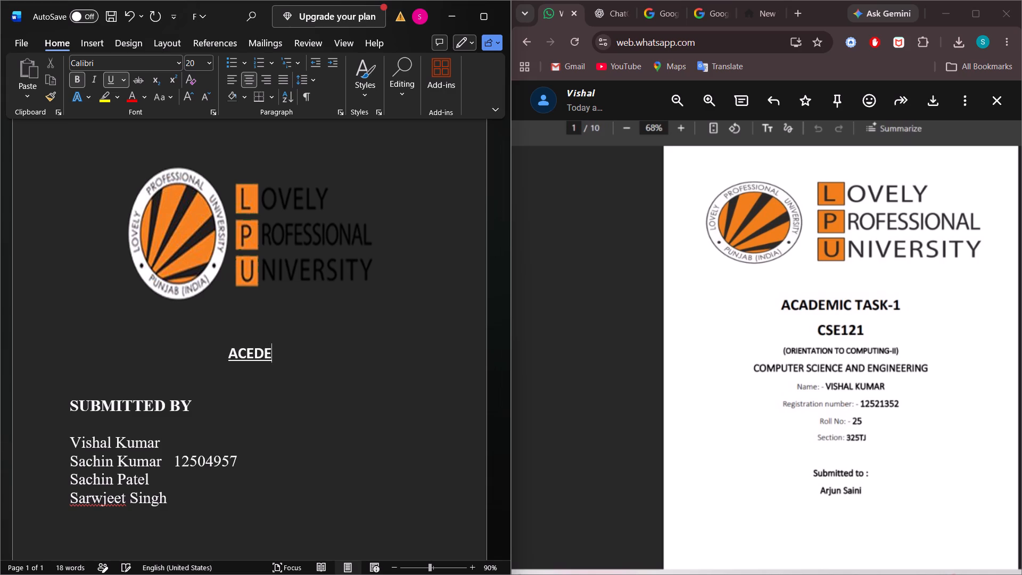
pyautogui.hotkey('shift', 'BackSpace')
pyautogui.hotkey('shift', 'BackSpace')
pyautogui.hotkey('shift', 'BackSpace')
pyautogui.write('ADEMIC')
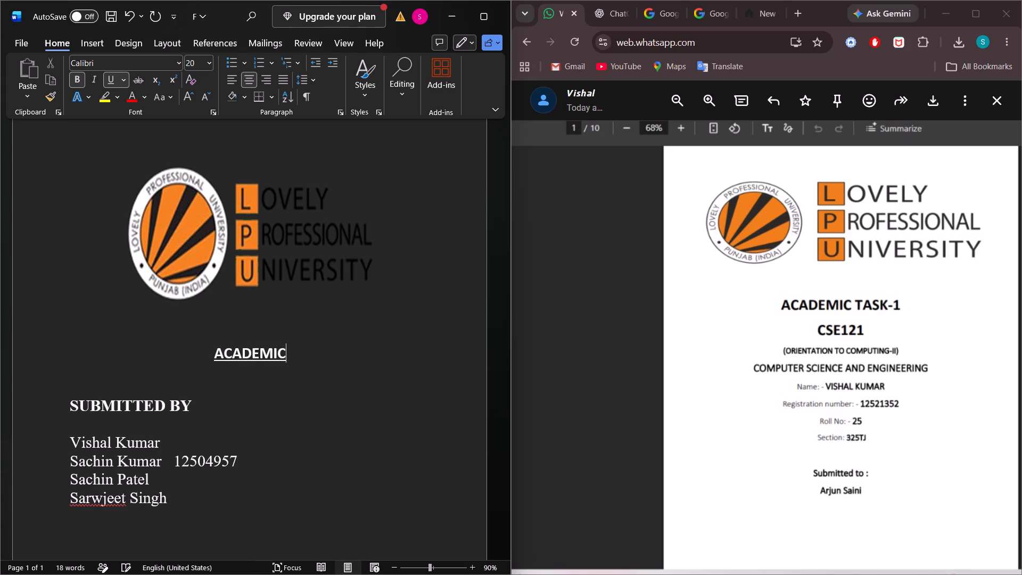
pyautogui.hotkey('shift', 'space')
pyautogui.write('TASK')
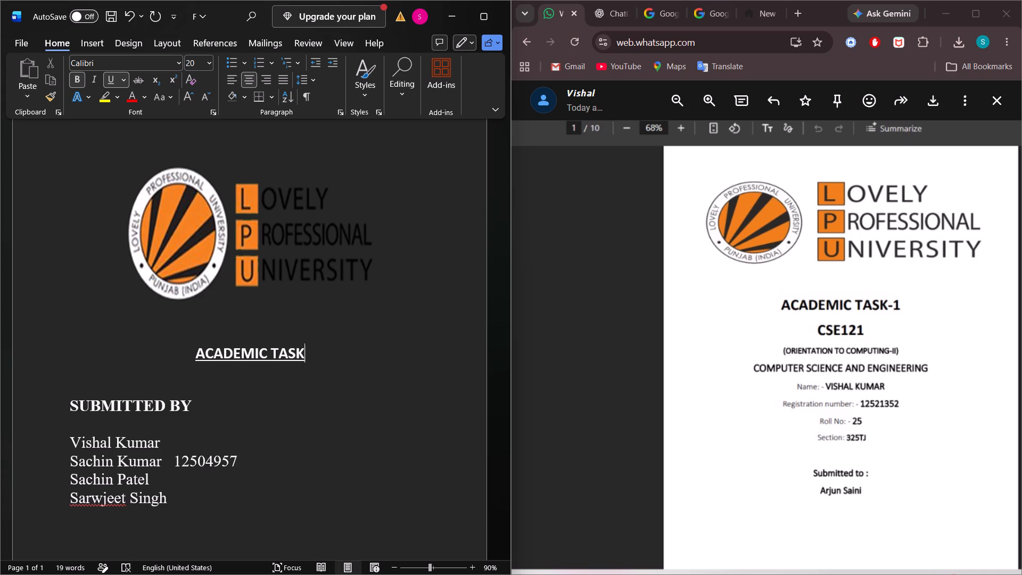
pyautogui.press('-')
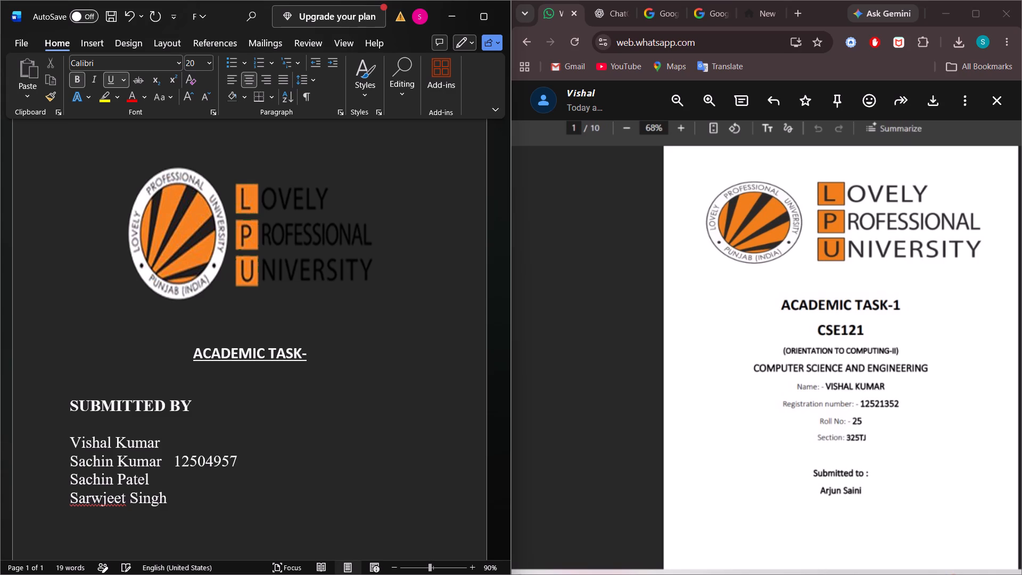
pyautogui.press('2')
# Remove the underline from the word "ACADEMIC" in the new heading.
pyautogui.click(229, 352)
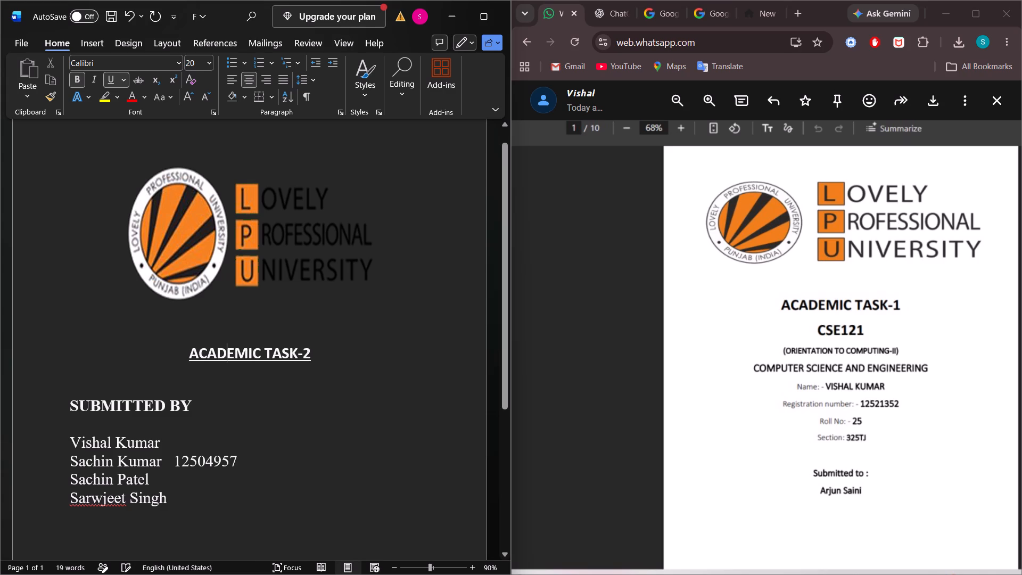
pyautogui.doubleClick(229, 352)
pyautogui.click(274, 330)
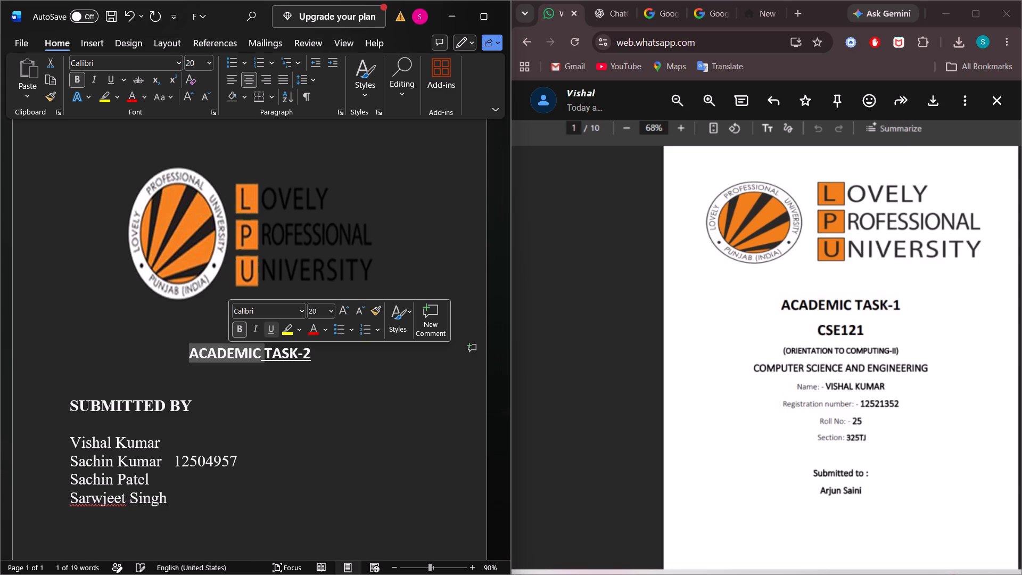
pyautogui.click(328, 360)
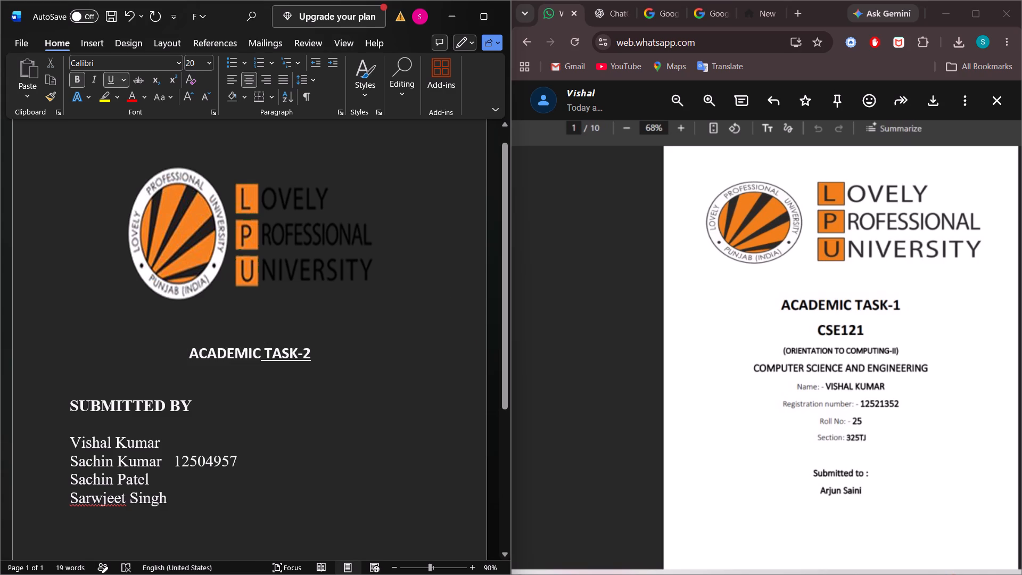
# Remove the underline from "TASK-2" in the ACADEMIC TASK-2 heading of the Word cover page.
pyautogui.doubleClick(295, 353)
pyautogui.moveTo(329, 362); pyautogui.dragTo(260, 361)
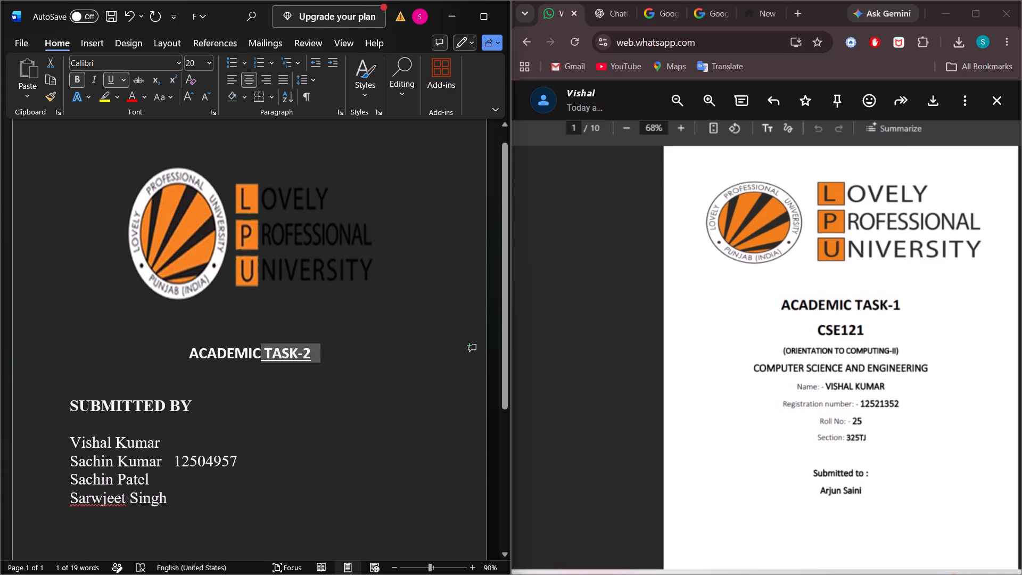
pyautogui.moveTo(260, 361); pyautogui.dragTo(261, 360)
pyautogui.click(304, 338)
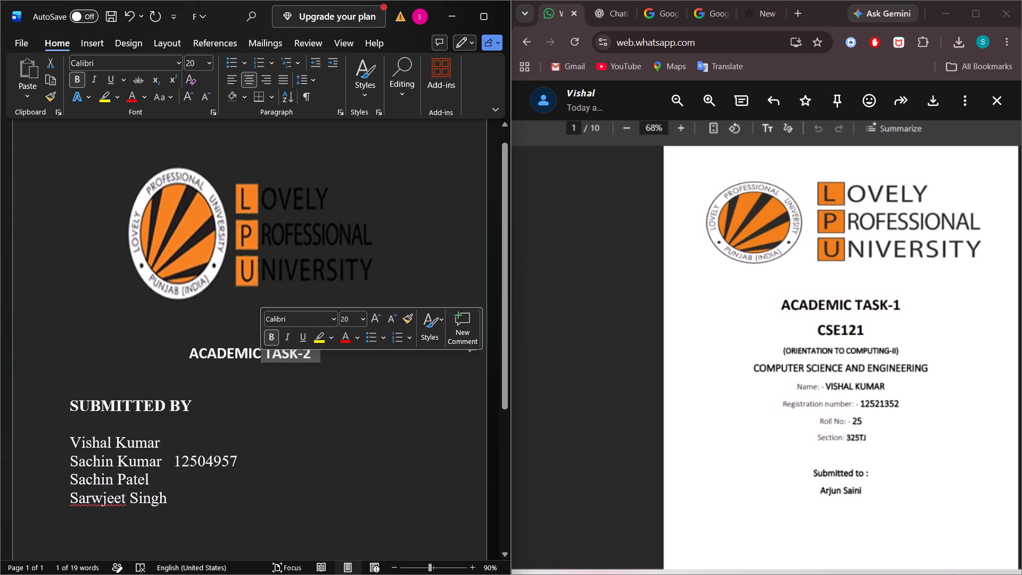
pyautogui.click(320, 359)
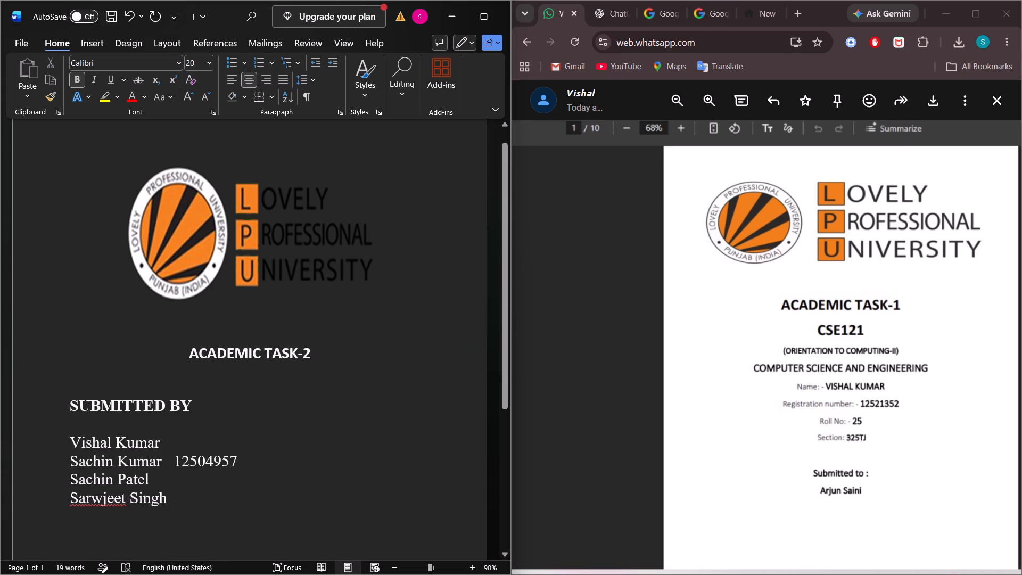
# Add the course code line "INT 335" directly below the ACADEMIC TASK-2 heading on the cover page.
pyautogui.click(325, 357)
pyautogui.press('Return')
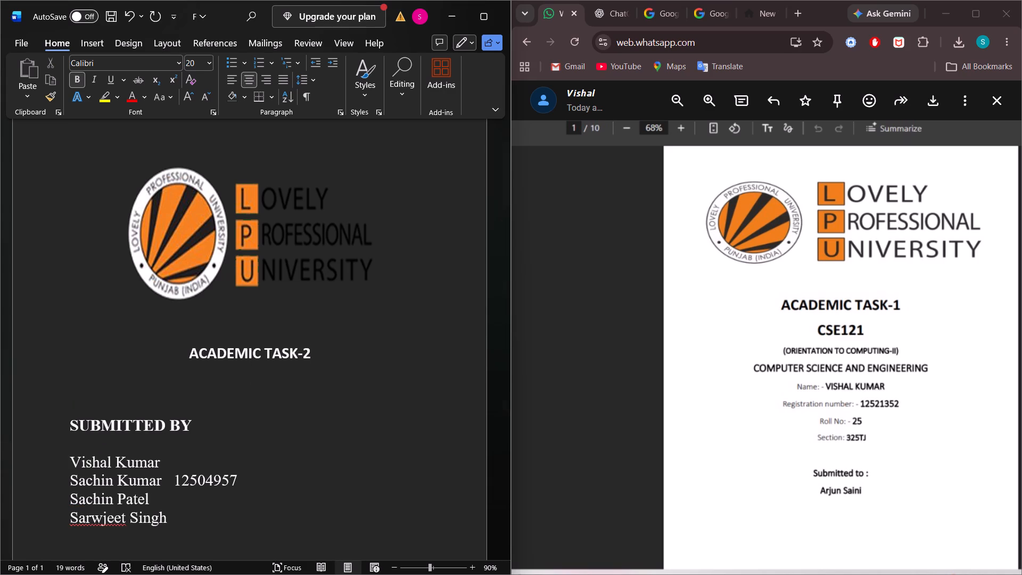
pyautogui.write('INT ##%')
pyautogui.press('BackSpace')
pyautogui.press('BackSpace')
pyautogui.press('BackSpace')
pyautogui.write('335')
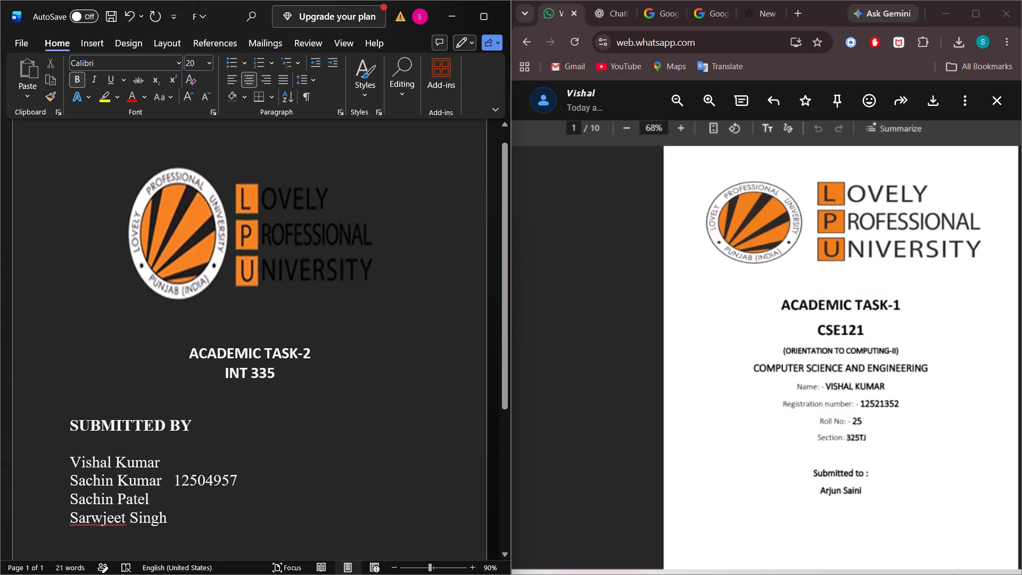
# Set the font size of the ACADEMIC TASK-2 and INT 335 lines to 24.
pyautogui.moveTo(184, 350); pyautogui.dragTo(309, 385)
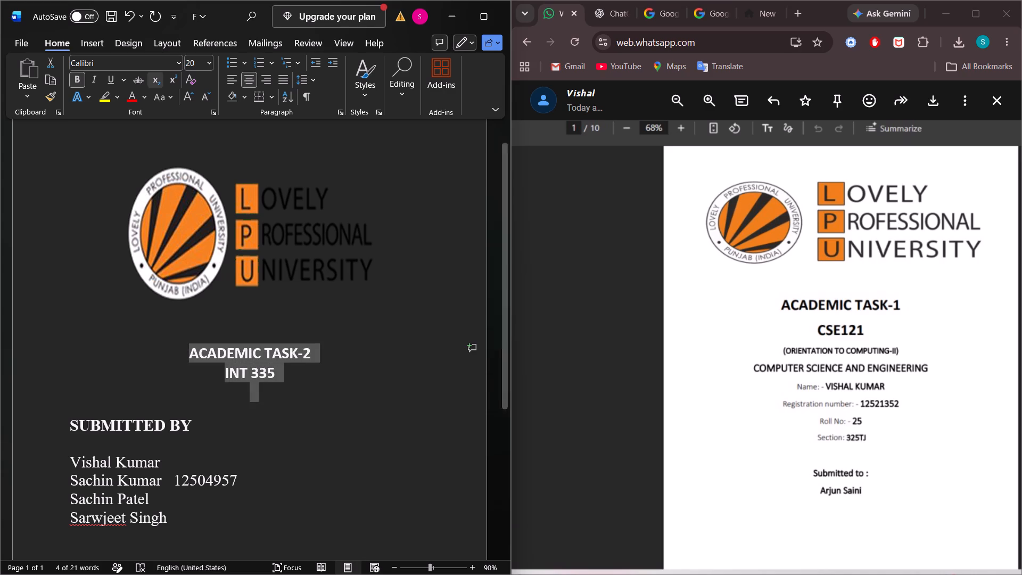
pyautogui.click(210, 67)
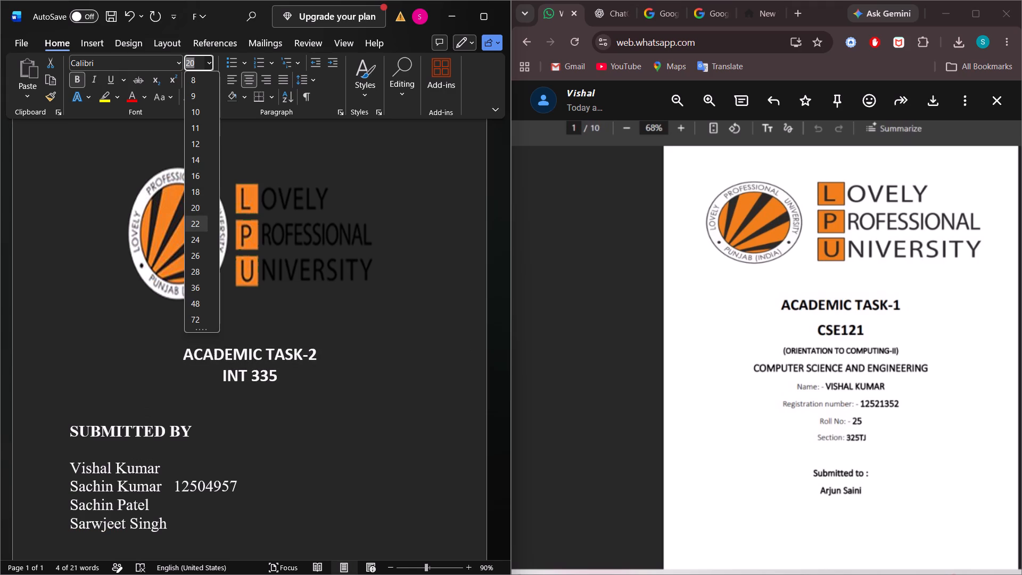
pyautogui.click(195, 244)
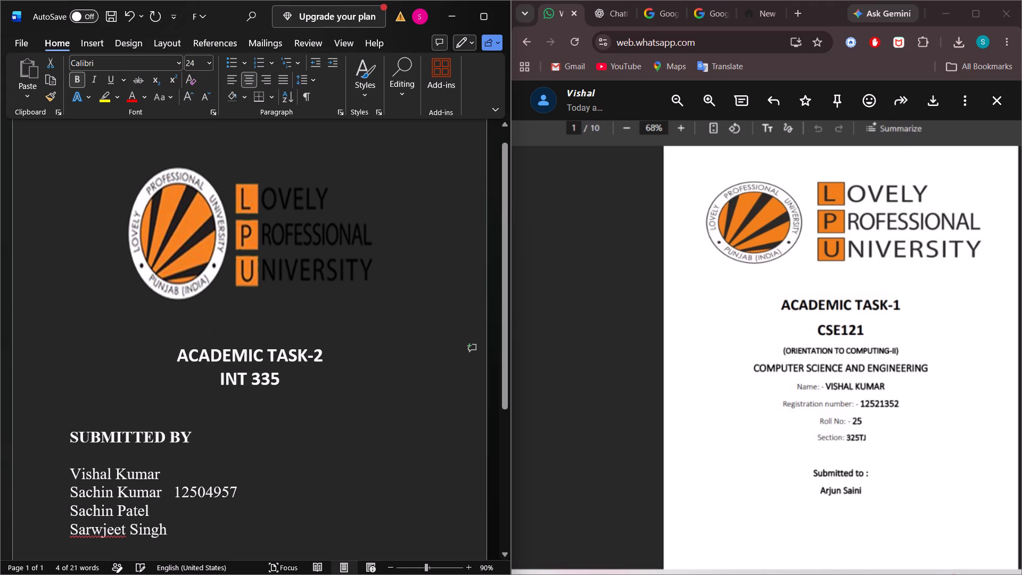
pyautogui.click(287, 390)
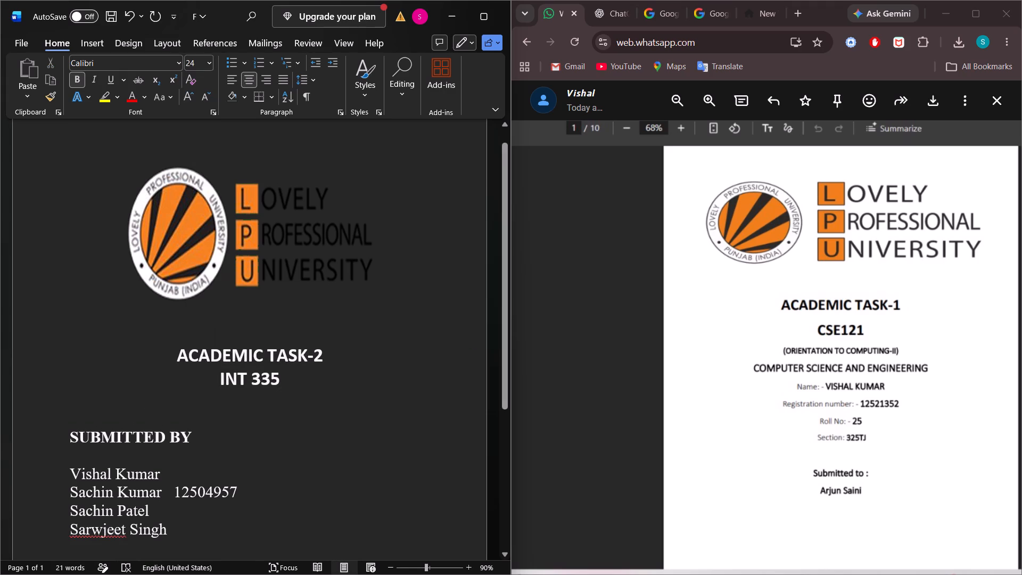
# Set the font size of the ACADEMIC TASK-2 and INT 335 lines to 22.
pyautogui.scroll(1, 291, 261)
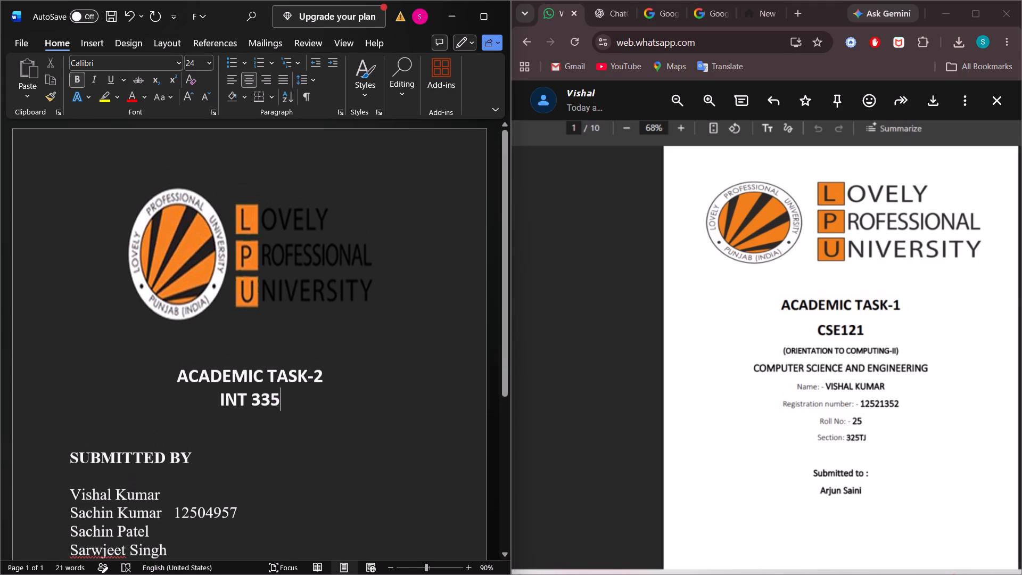
pyautogui.scroll(1, 291, 261)
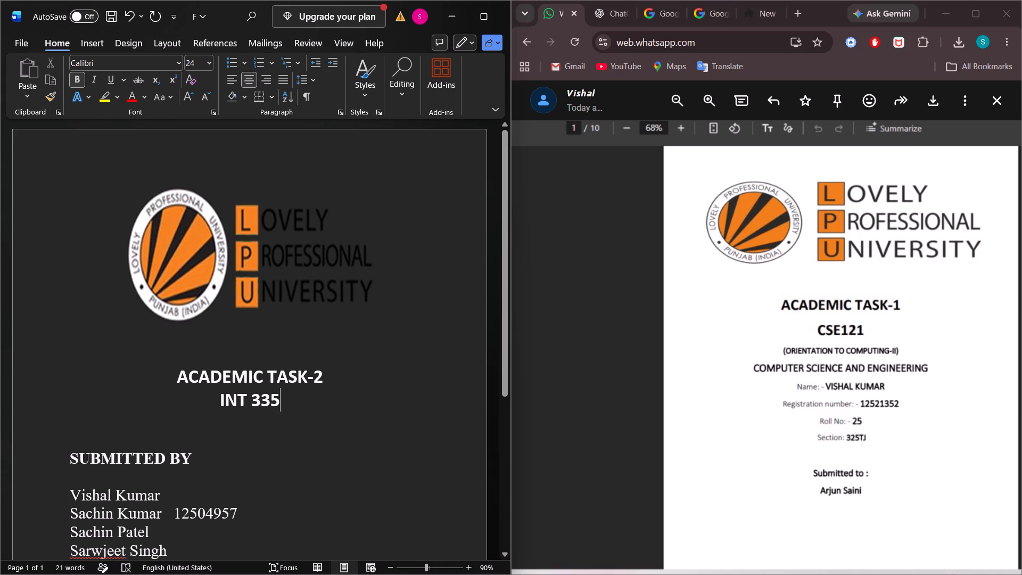
pyautogui.moveTo(177, 380); pyautogui.dragTo(344, 416)
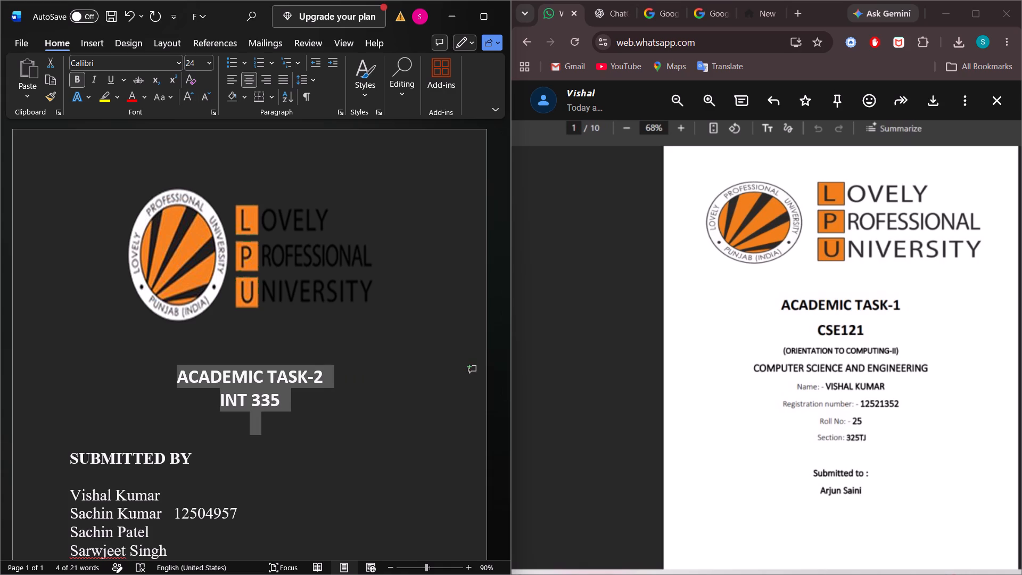
pyautogui.click(210, 65)
pyautogui.click(199, 223)
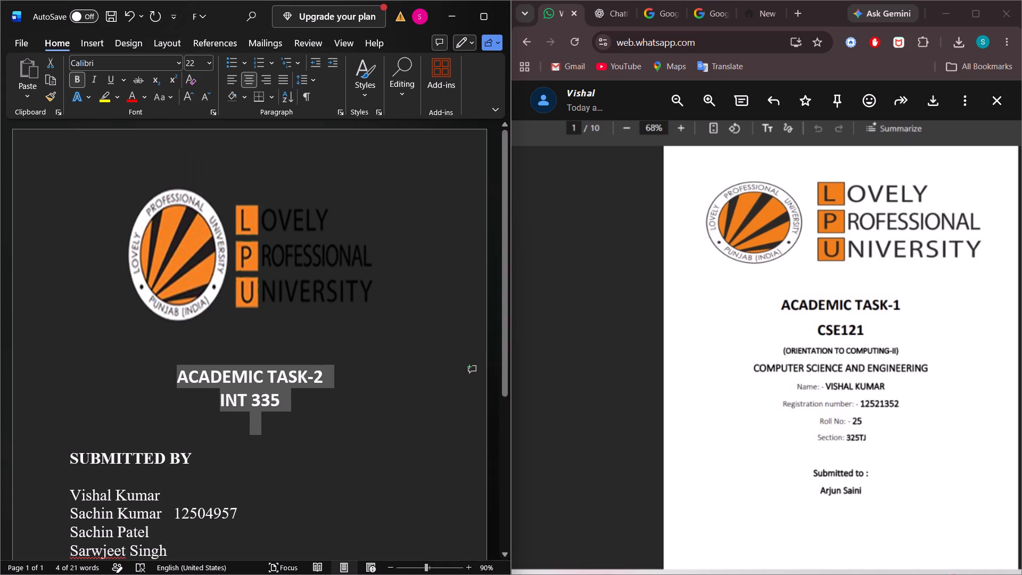
pyautogui.click(291, 394)
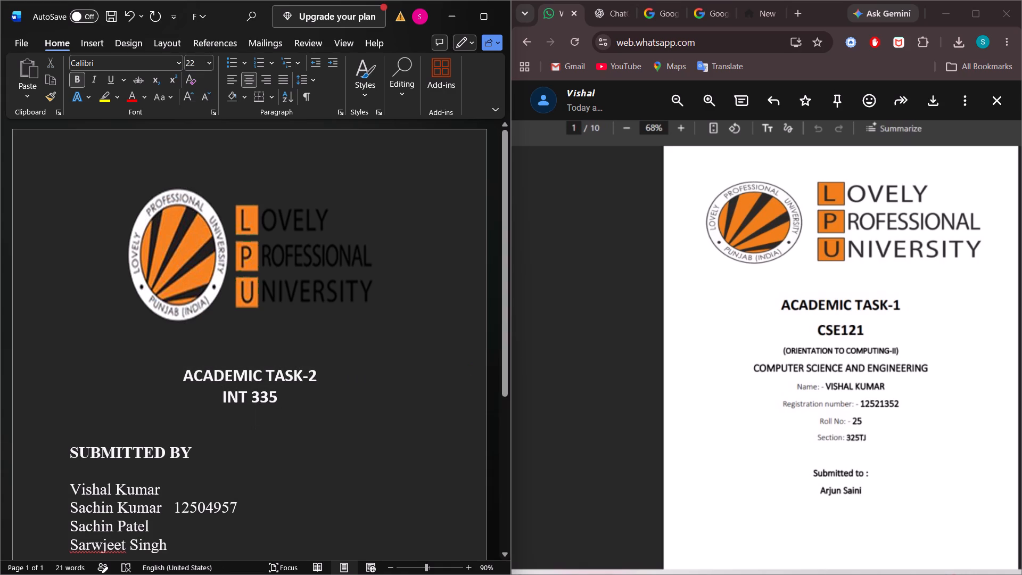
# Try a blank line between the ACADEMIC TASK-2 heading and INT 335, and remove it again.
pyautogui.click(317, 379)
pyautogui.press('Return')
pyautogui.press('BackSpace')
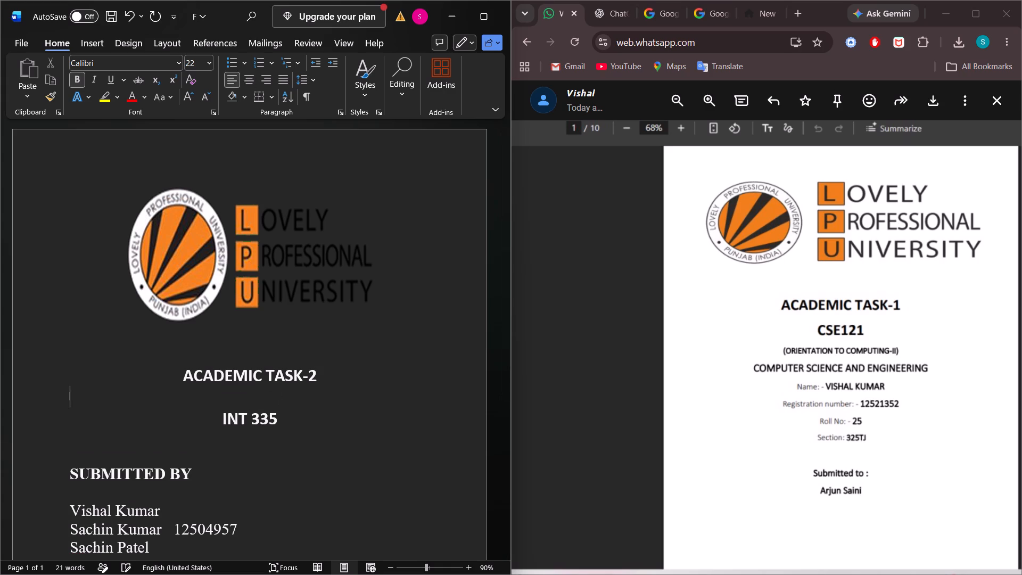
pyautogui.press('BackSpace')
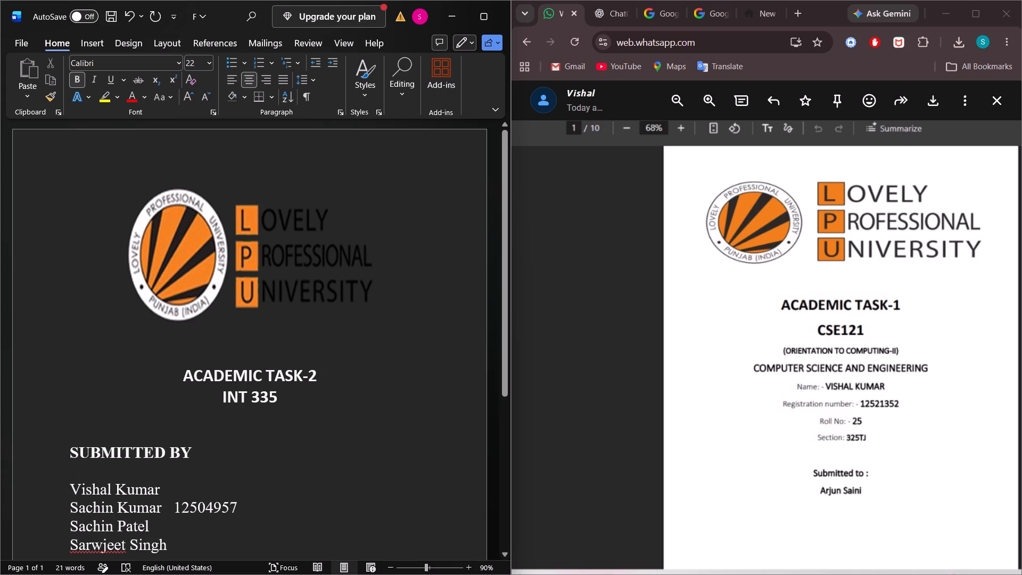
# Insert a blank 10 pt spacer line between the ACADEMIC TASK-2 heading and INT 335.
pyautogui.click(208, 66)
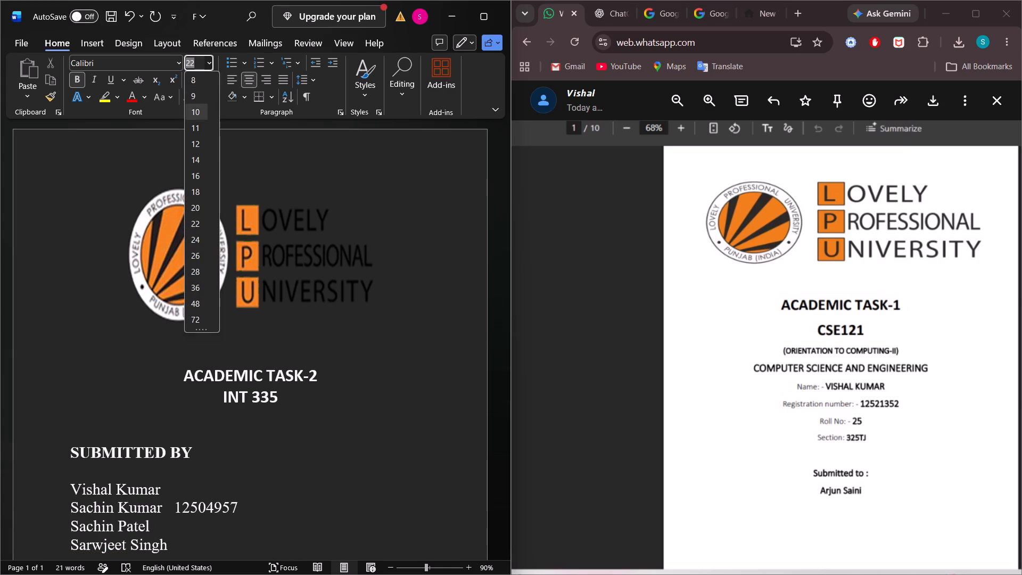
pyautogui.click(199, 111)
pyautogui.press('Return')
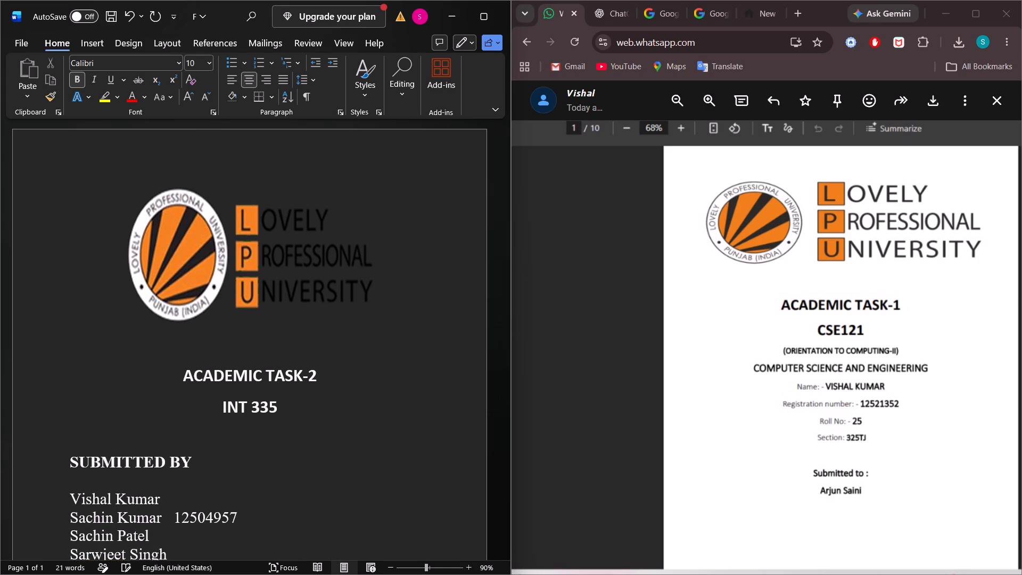
# Add the course title "(DESIGN THINKING)" below INT 335 in 16 pt non-bold text.
pyautogui.click(319, 417)
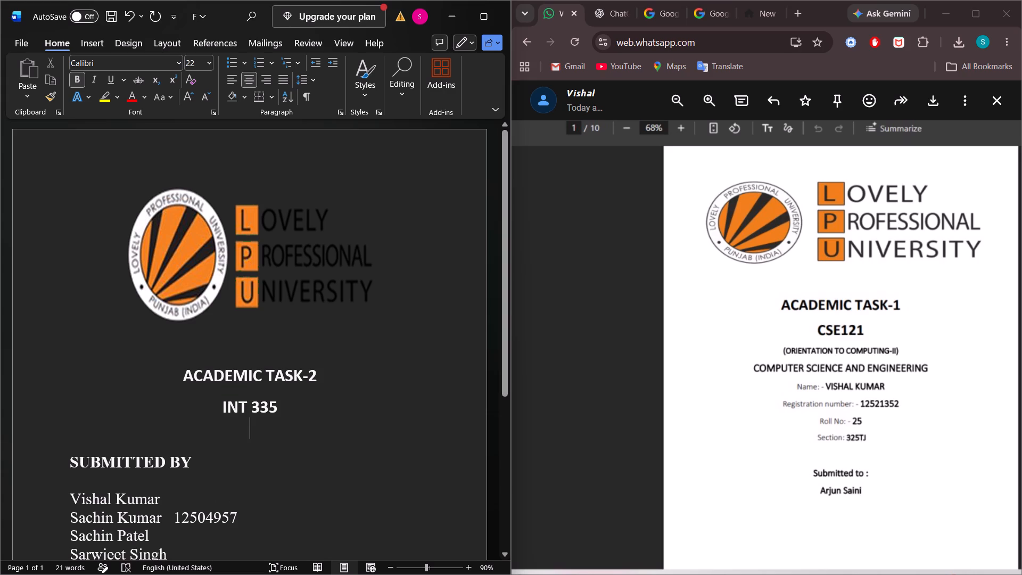
pyautogui.hotkey('shift', '(')
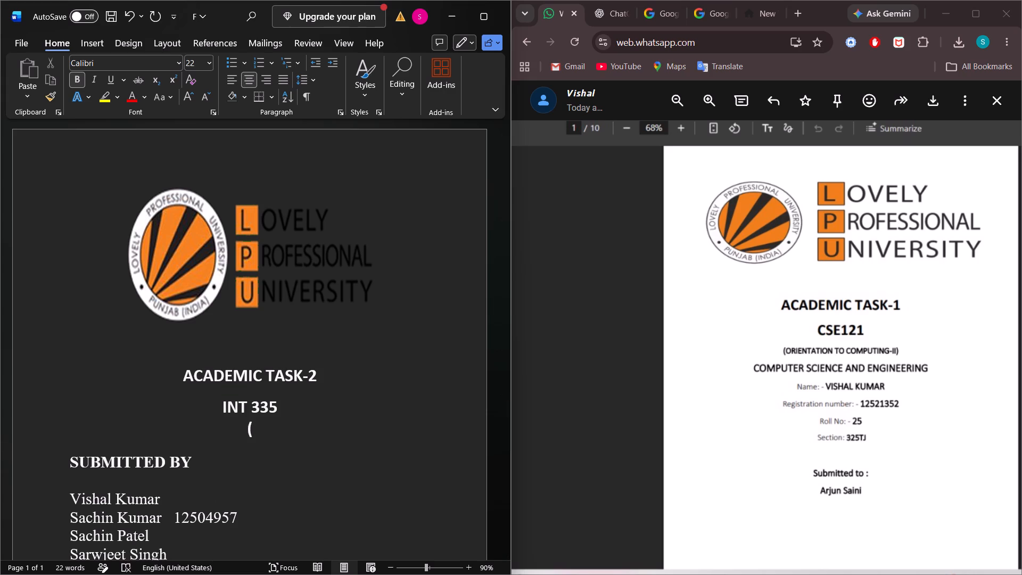
pyautogui.press('BackSpace')
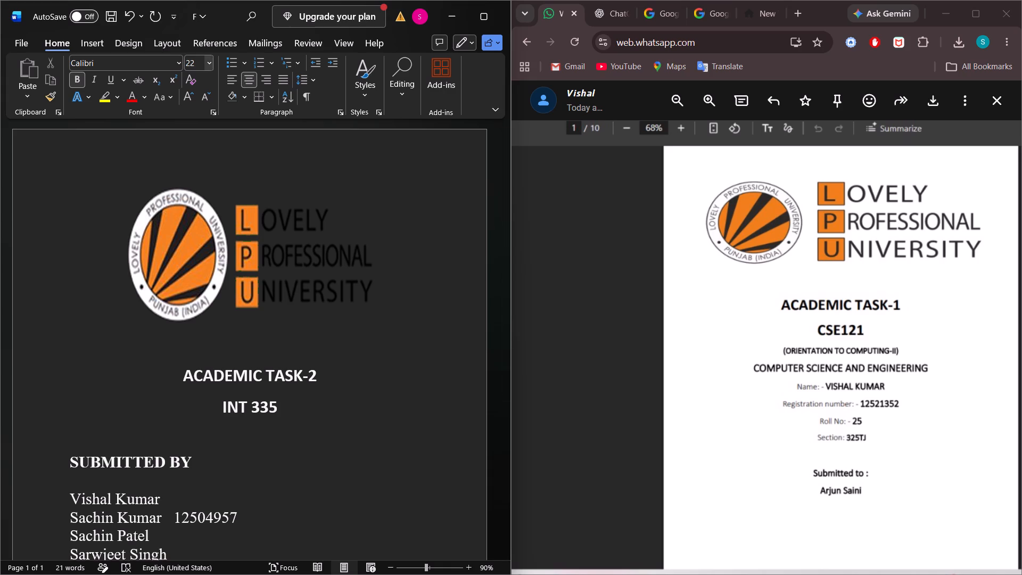
pyautogui.click(207, 63)
pyautogui.click(199, 175)
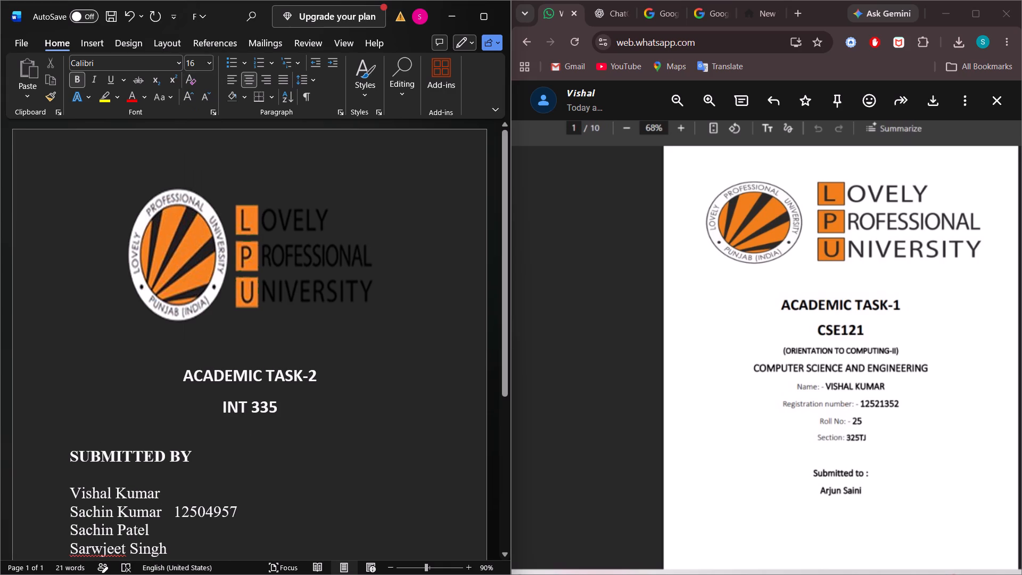
pyautogui.hotkey('shift', '(')
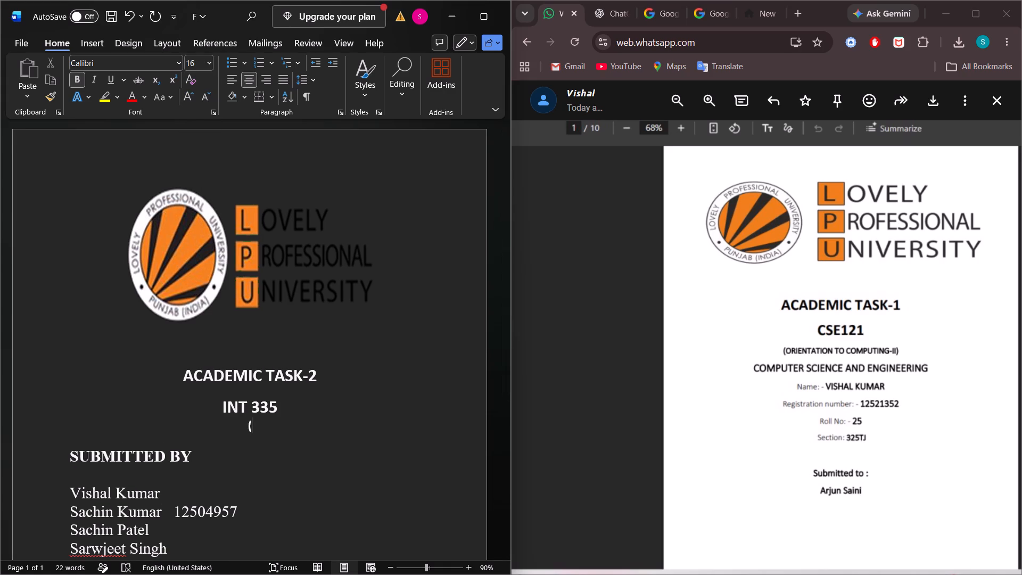
pyautogui.press('BackSpace')
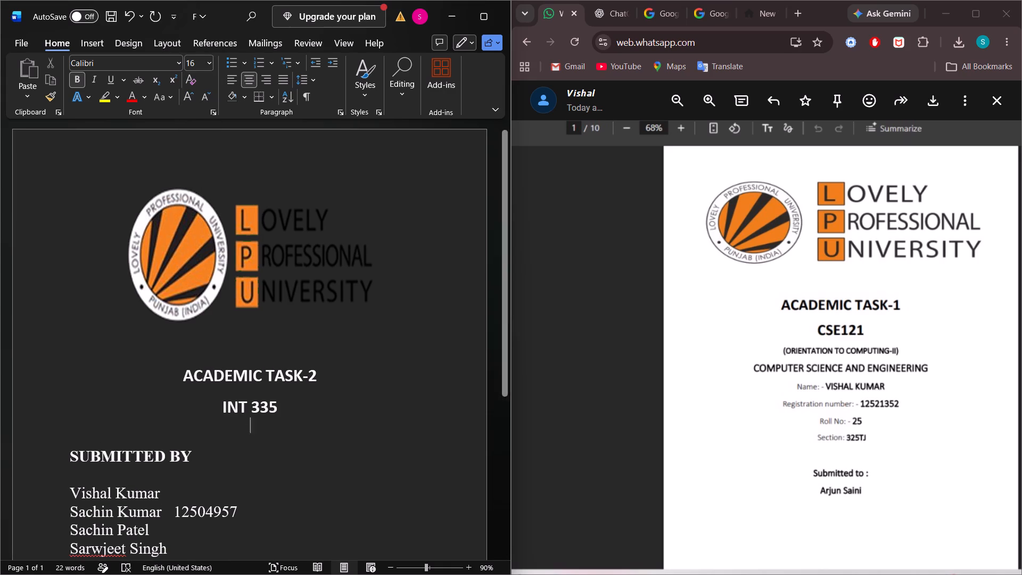
pyautogui.click(75, 78)
pyautogui.hotkey('shift', '(')
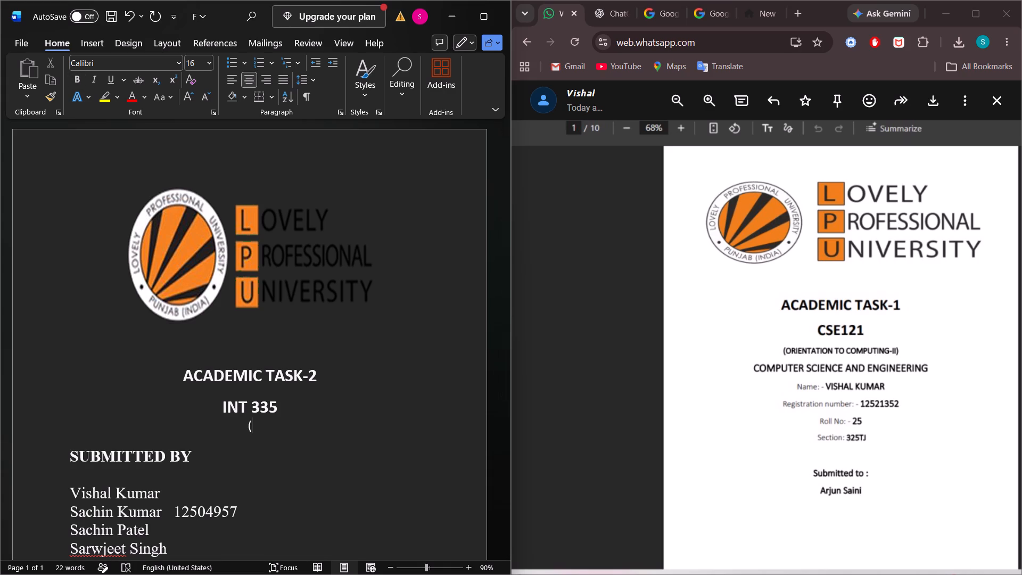
pyautogui.write('DESIGN THINKING')
pyautogui.hotkey('shift', ')')
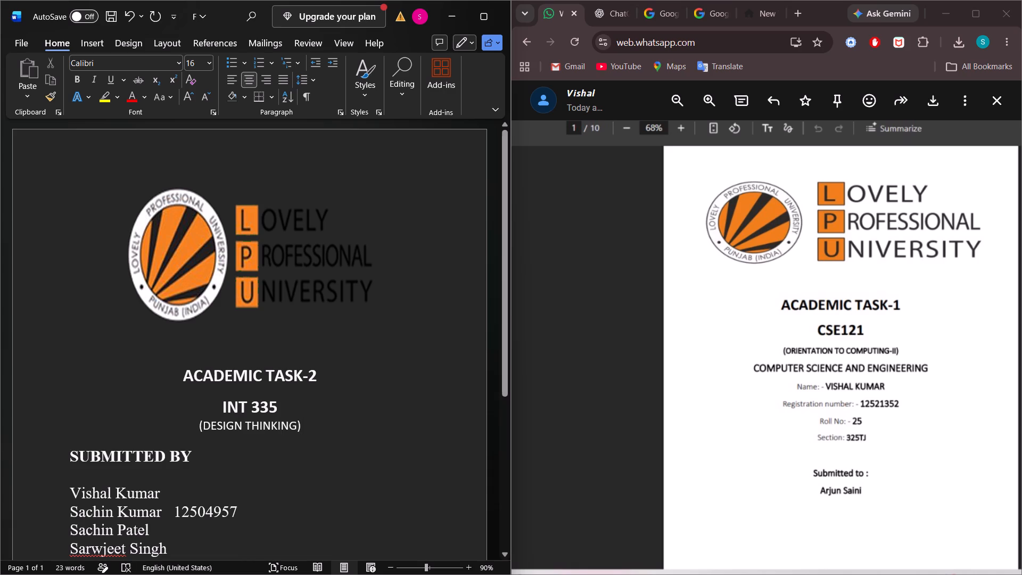
# Make the whole "(DESIGN THINKING)" line bold.
pyautogui.moveTo(202, 427); pyautogui.dragTo(307, 429)
pyautogui.click(329, 431)
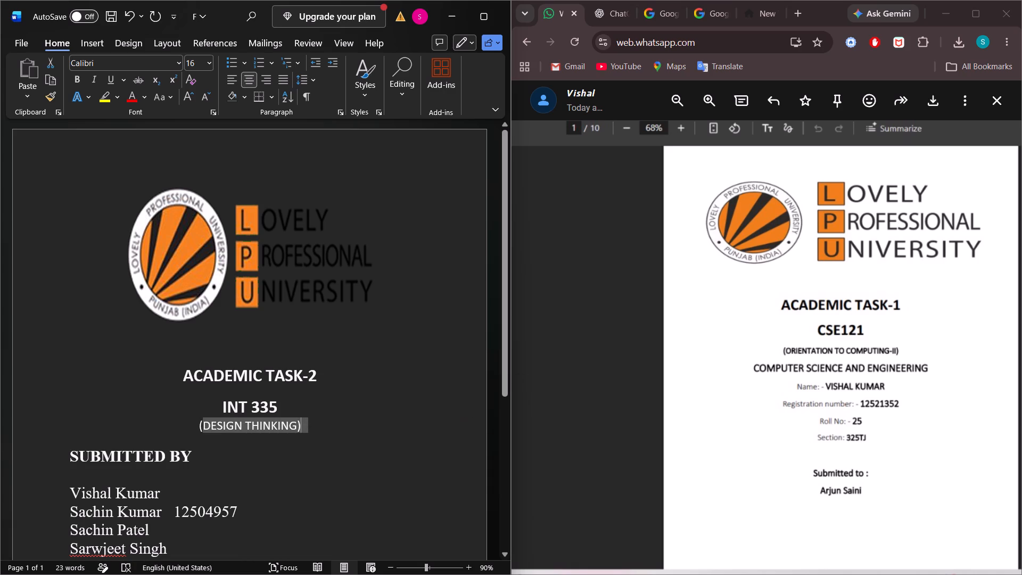
pyautogui.tripleClick(301, 430)
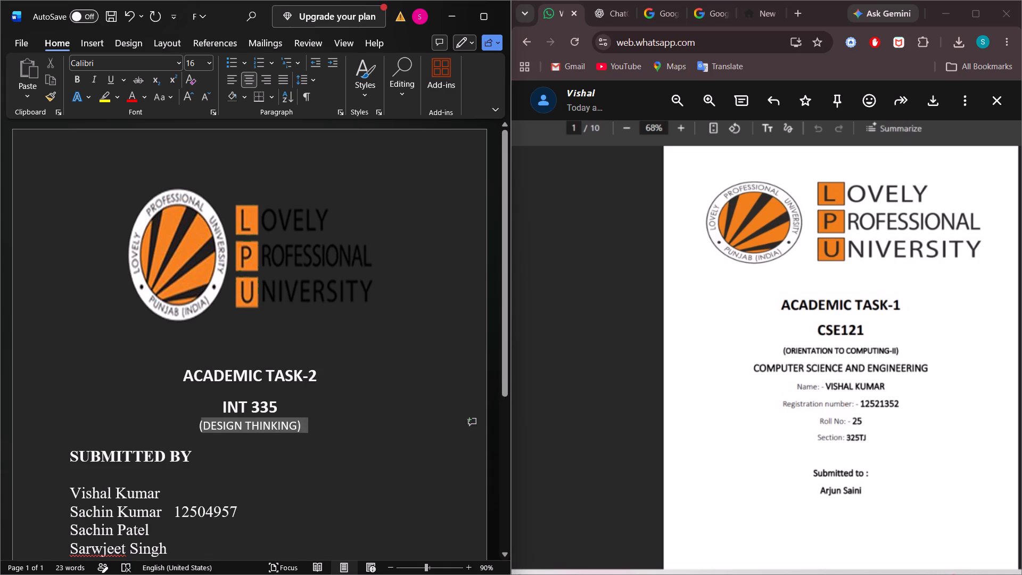
pyautogui.click(310, 404)
pyautogui.click(301, 443)
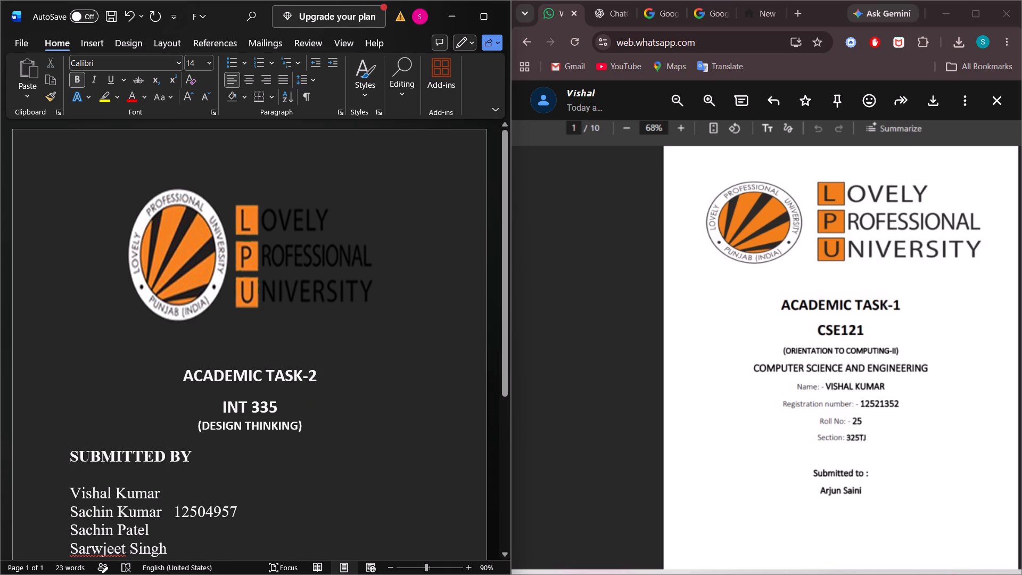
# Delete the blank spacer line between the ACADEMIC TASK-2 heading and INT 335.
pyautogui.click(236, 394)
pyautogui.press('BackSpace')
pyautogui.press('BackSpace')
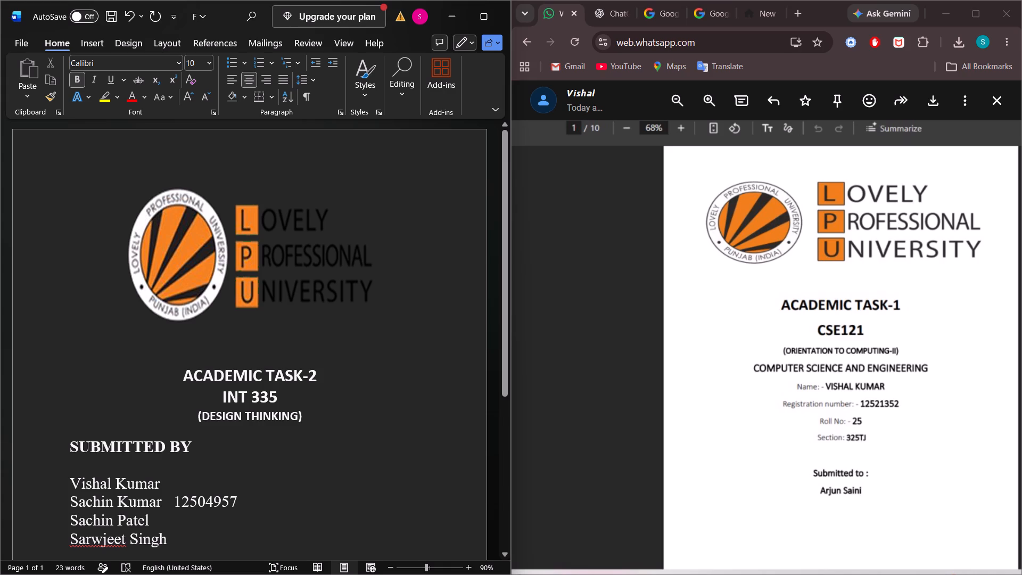
# Start a new line below "(DESIGN THINKING)" and open the font size choices for it.
pyautogui.click(318, 422)
pyautogui.press('Return')
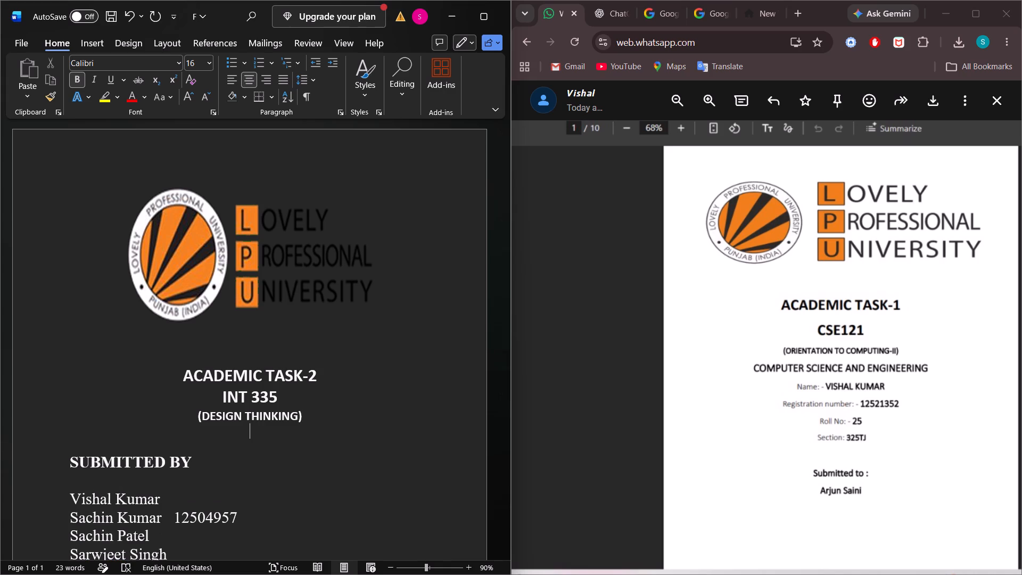
pyautogui.click(211, 67)
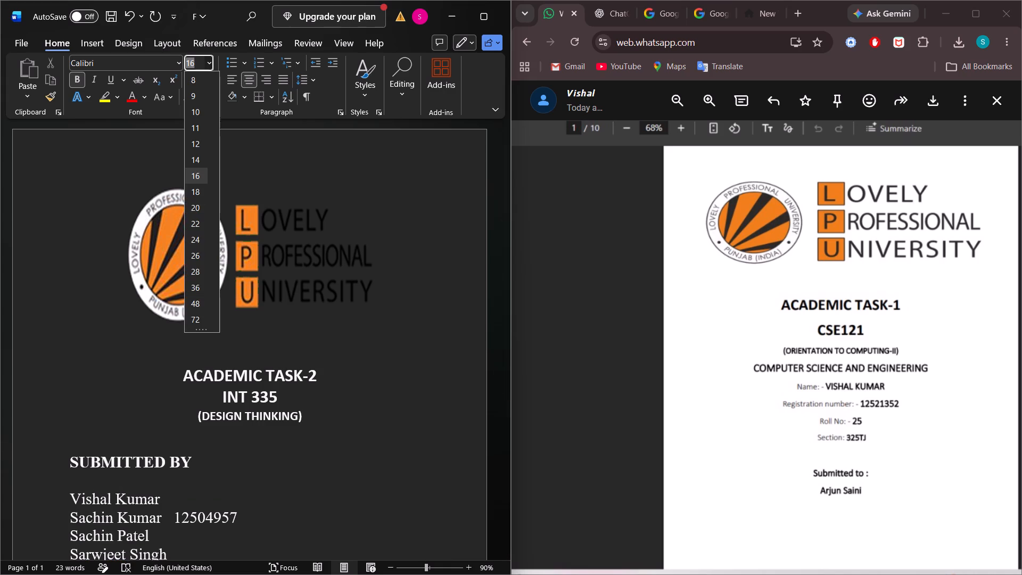
# Add the line "COMPUTER SCIENCE AND ENGINEERING" below "(DESIGN THINKING)" in 20 pt text.
pyautogui.click(191, 208)
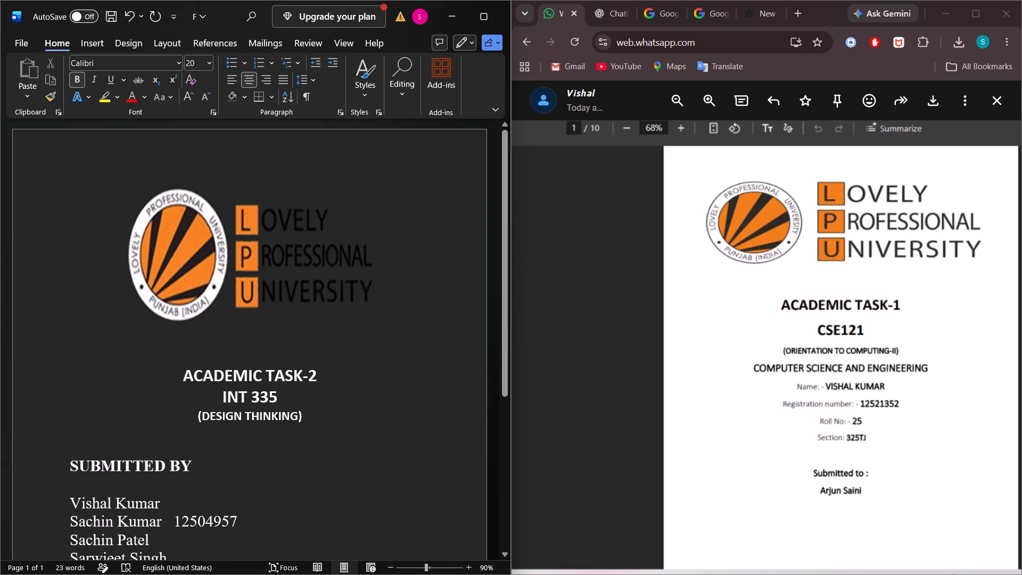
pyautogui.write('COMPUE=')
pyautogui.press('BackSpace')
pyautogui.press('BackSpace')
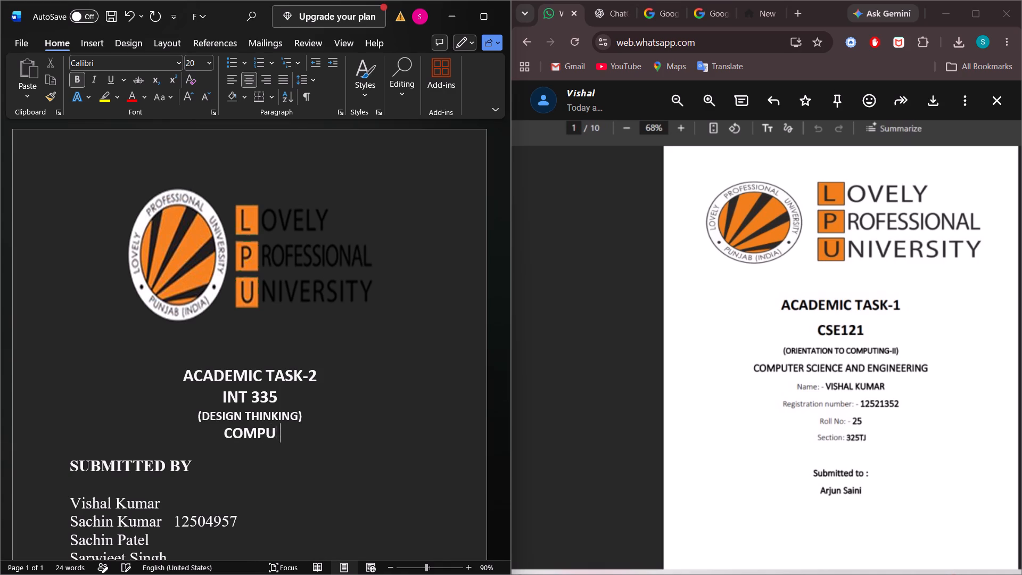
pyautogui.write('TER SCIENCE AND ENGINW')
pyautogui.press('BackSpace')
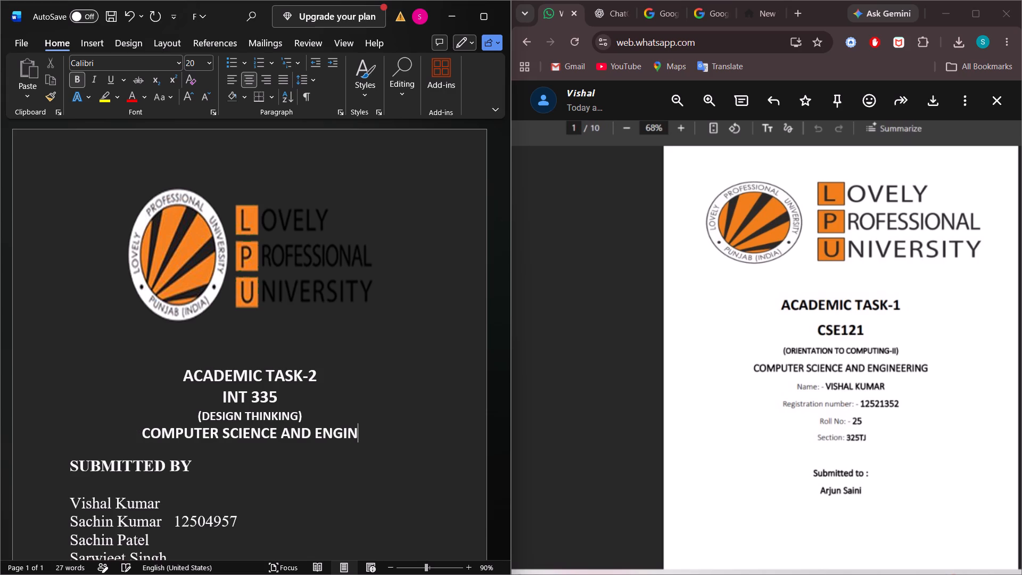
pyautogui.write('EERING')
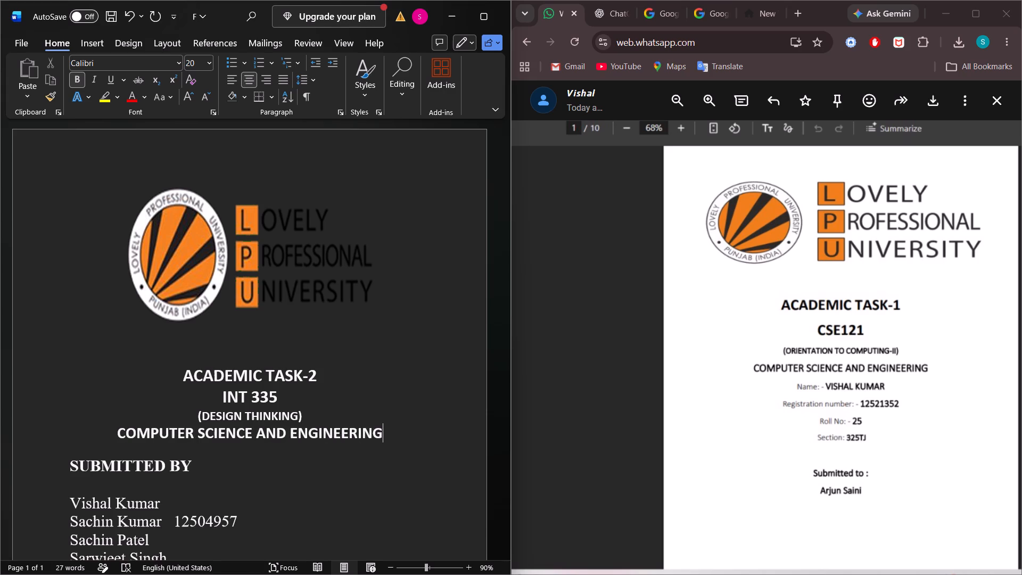
# Reduce the blank line between the SUBMITTED TO heading and the instructor's name to 9 pt.
pyautogui.scroll(-1, 307, 462)
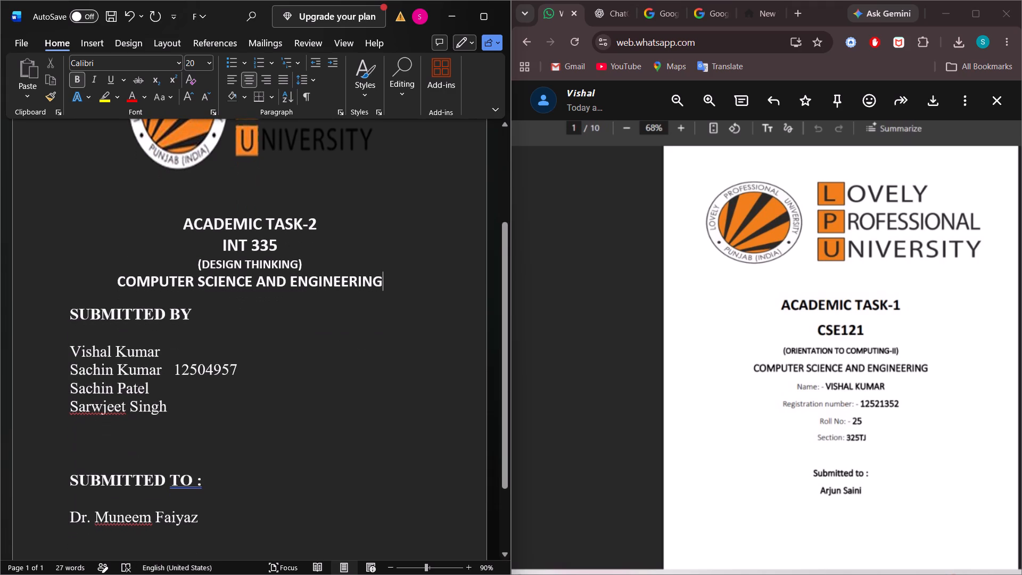
pyautogui.scroll(-1, 307, 462)
pyautogui.scroll(1, 307, 462)
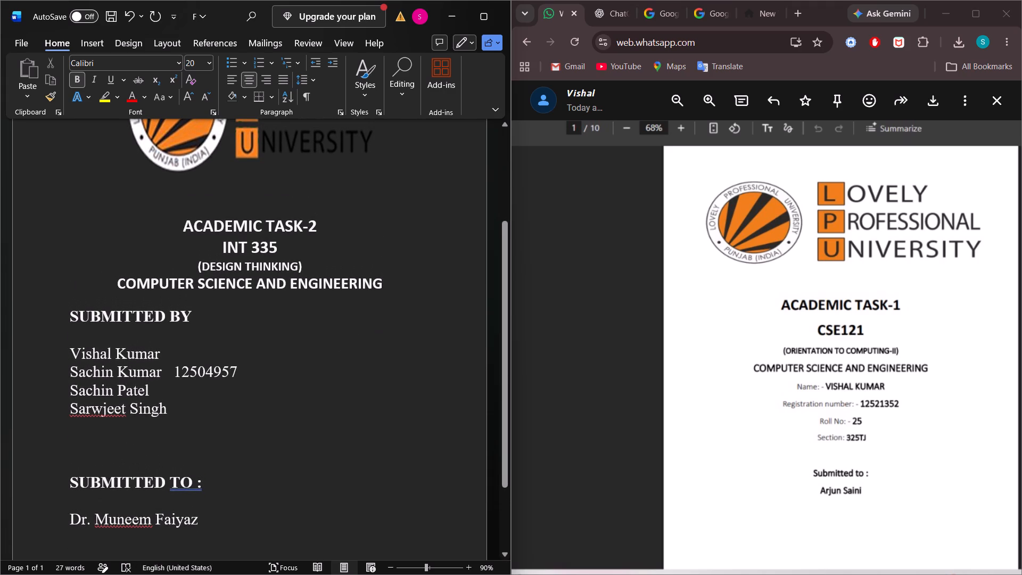
pyautogui.scroll(1, 307, 462)
pyautogui.click(104, 505)
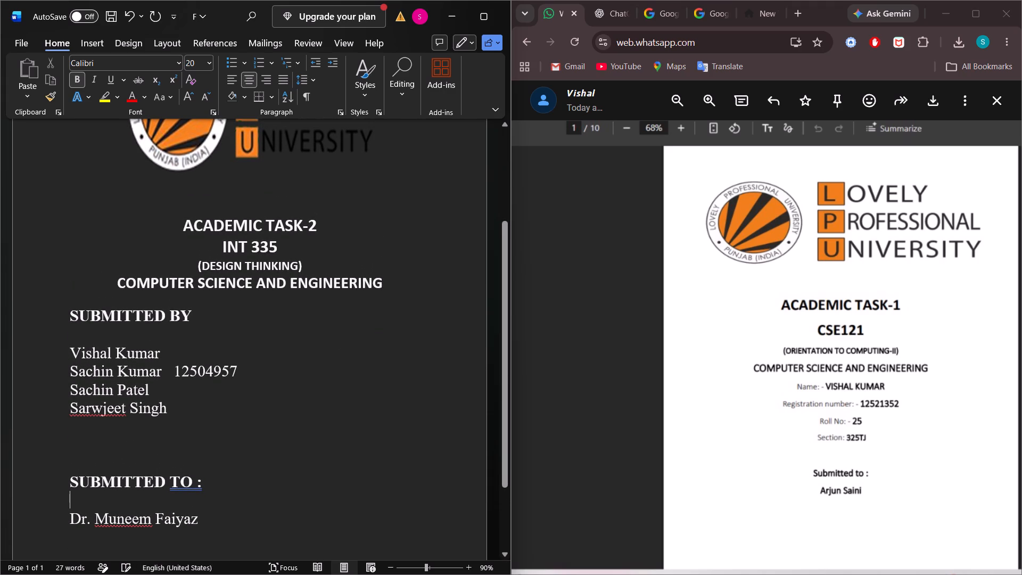
pyautogui.click(208, 63)
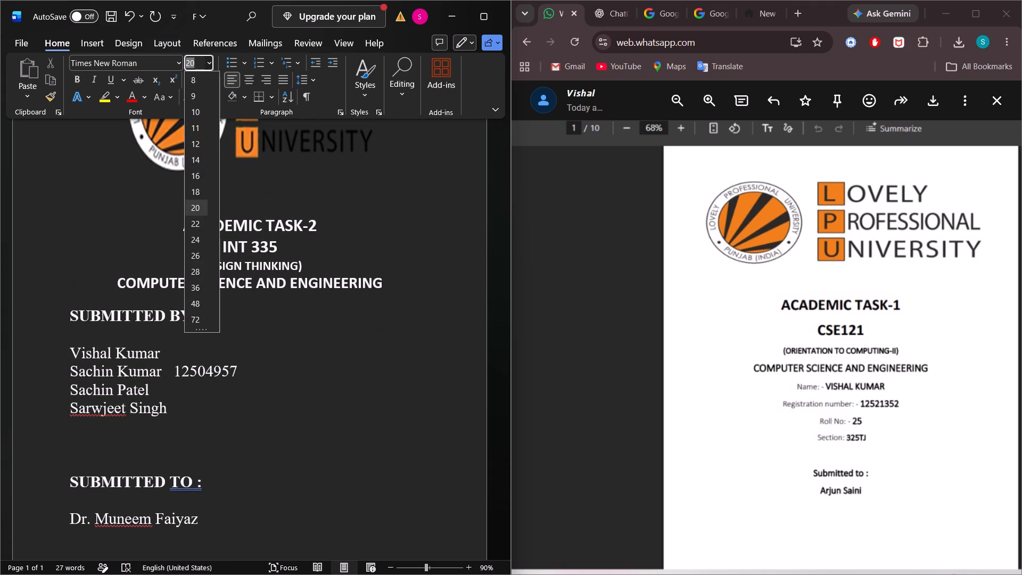
pyautogui.click(196, 93)
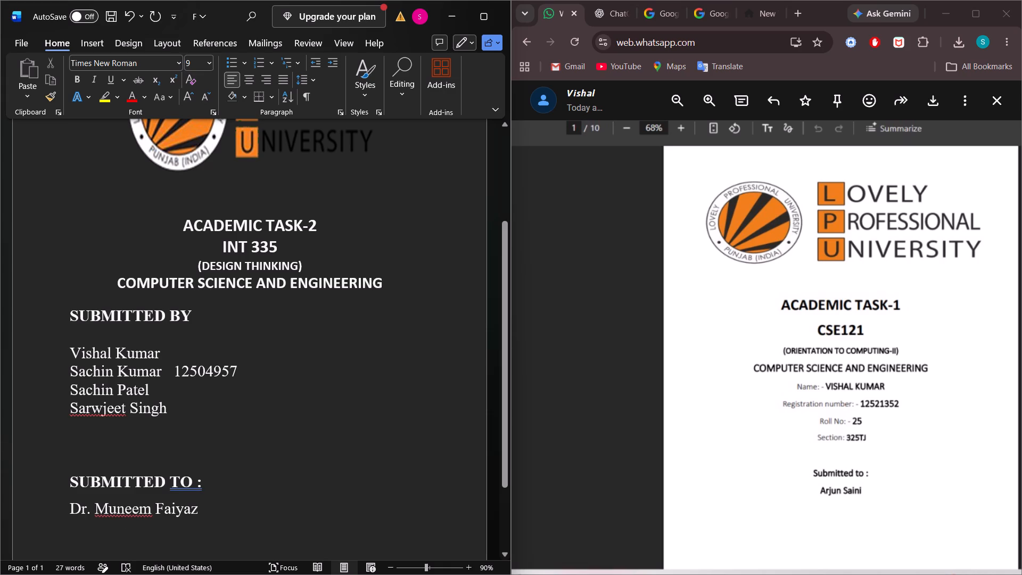
pyautogui.click(201, 433)
# Indent the instructor's name under SUBMITTED TO with five spaces.
pyautogui.click(69, 512)
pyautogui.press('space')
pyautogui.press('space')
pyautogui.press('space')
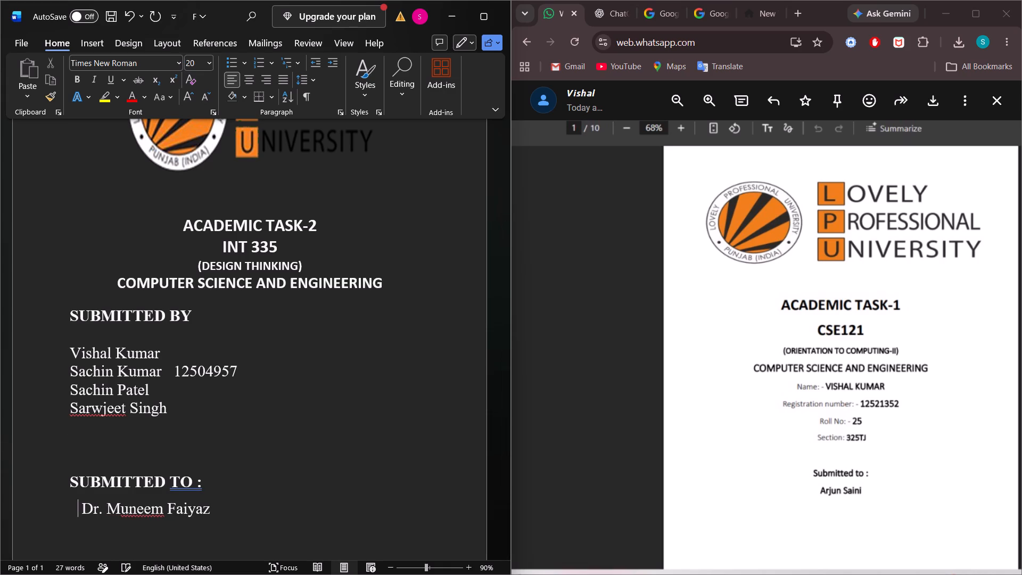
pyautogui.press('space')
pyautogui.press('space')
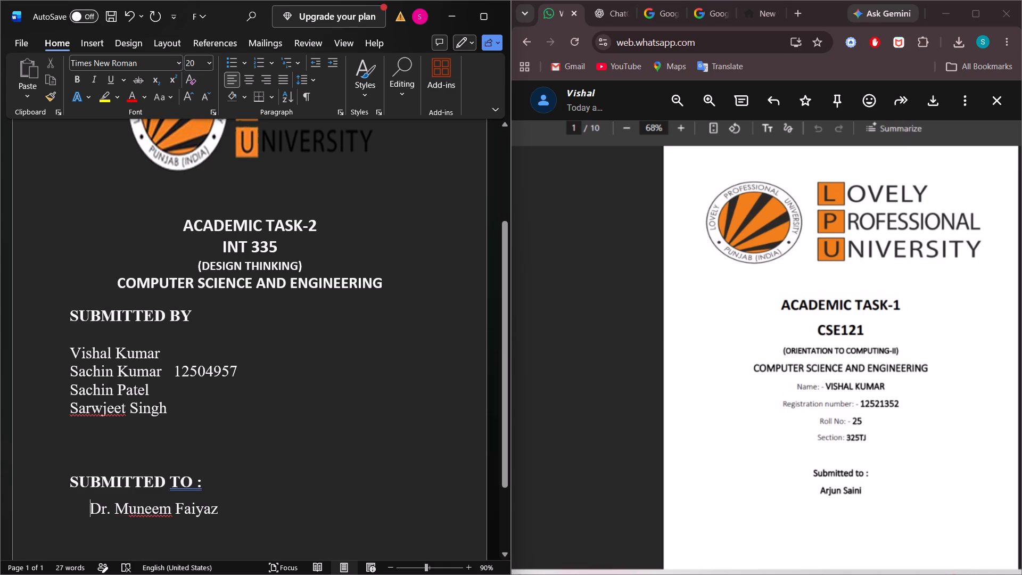
# Indent the first two student lines under SUBMITTED BY with four spaces each.
pyautogui.click(66, 354)
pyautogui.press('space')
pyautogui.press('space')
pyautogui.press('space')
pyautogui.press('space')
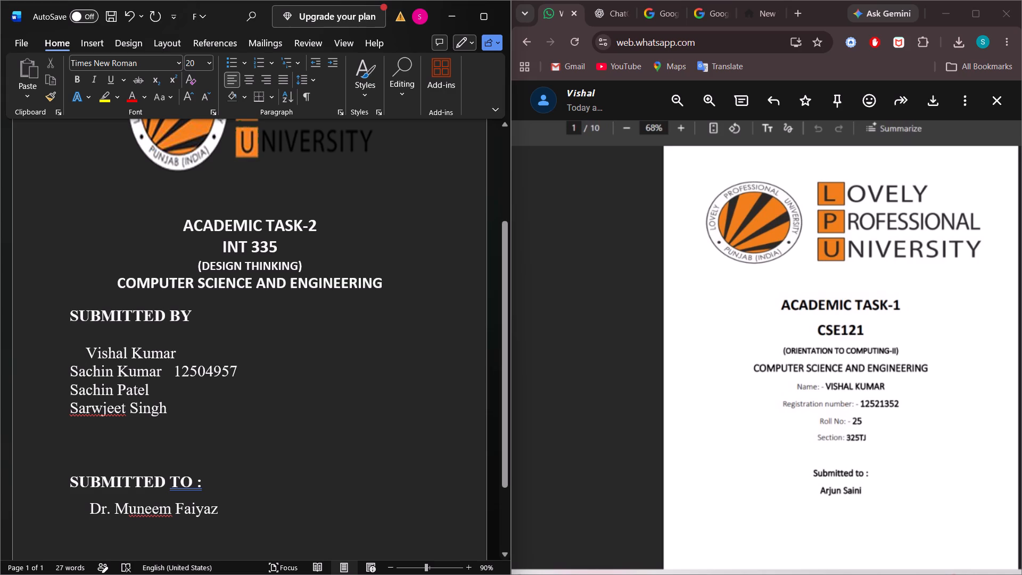
pyautogui.click(65, 369)
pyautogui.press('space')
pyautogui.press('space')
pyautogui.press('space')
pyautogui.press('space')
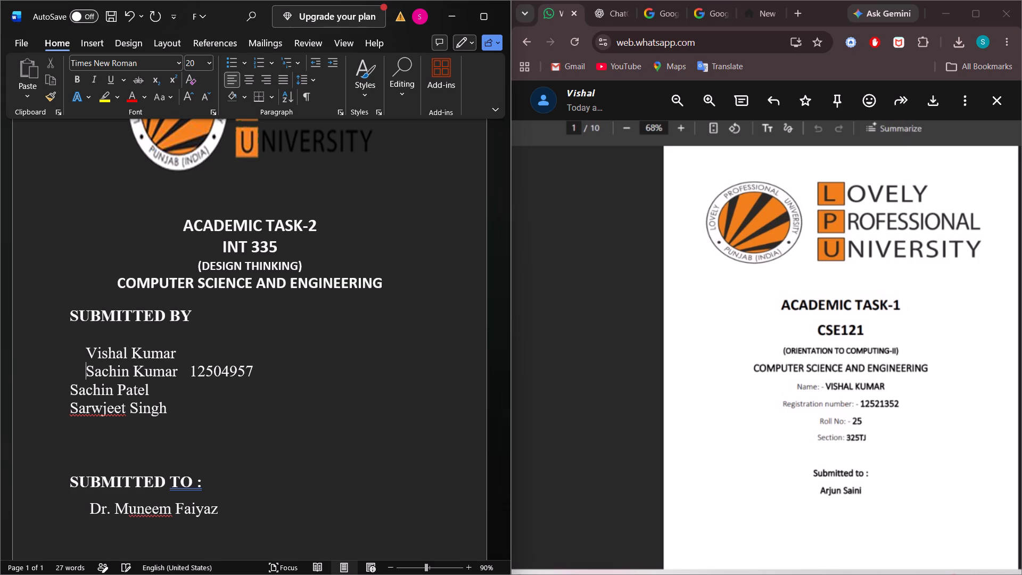
# Indent the last two student names under SUBMITTED BY with four spaces each.
pyautogui.click(67, 390)
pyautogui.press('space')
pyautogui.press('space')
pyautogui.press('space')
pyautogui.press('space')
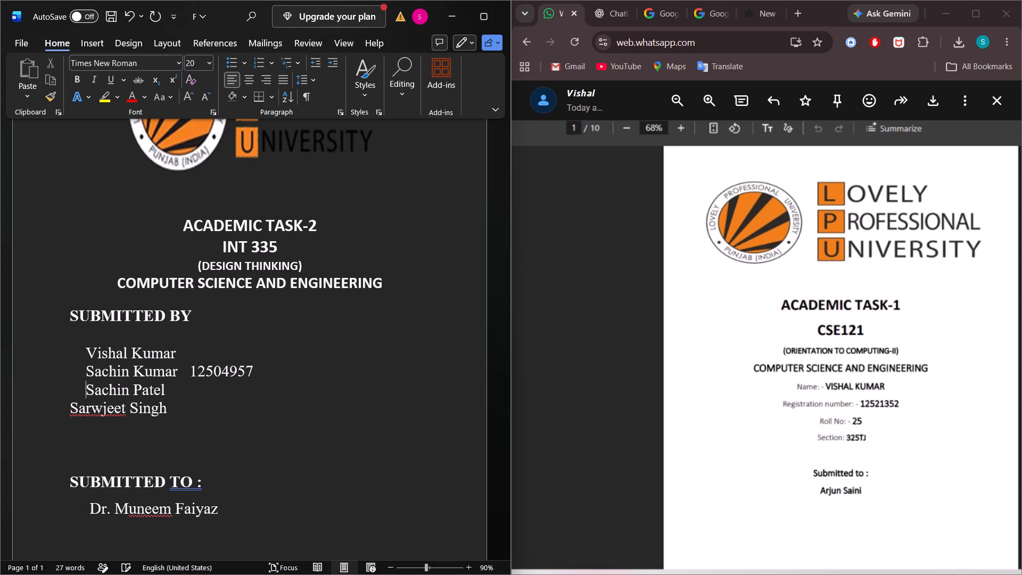
pyautogui.click(67, 416)
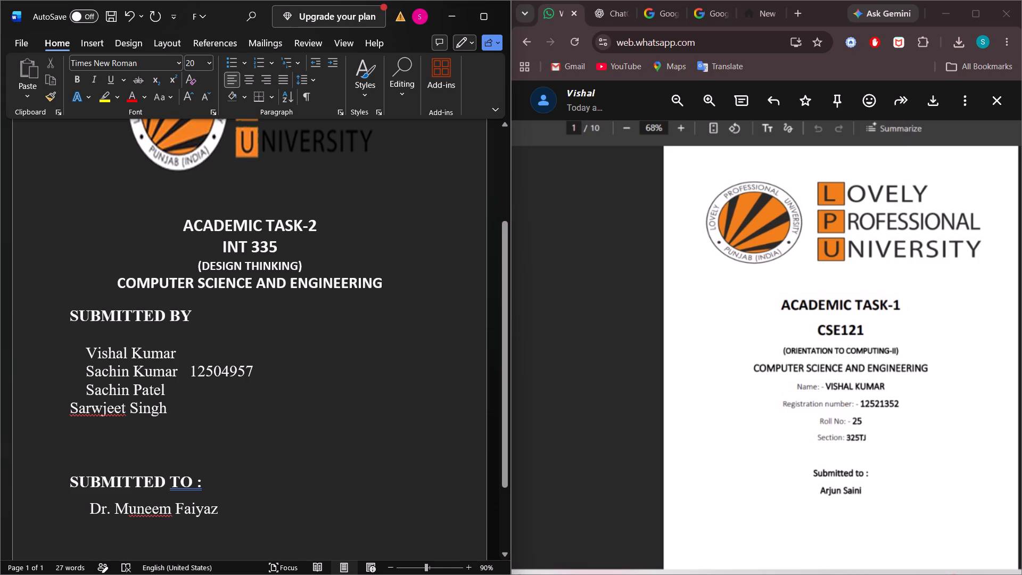
pyautogui.press('Up')
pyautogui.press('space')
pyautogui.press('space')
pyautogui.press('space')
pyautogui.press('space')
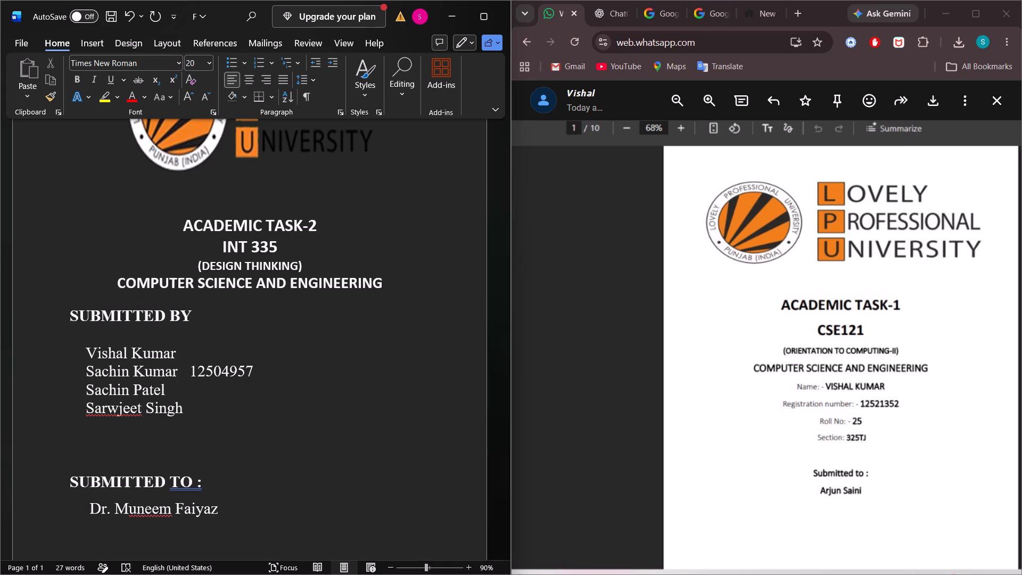
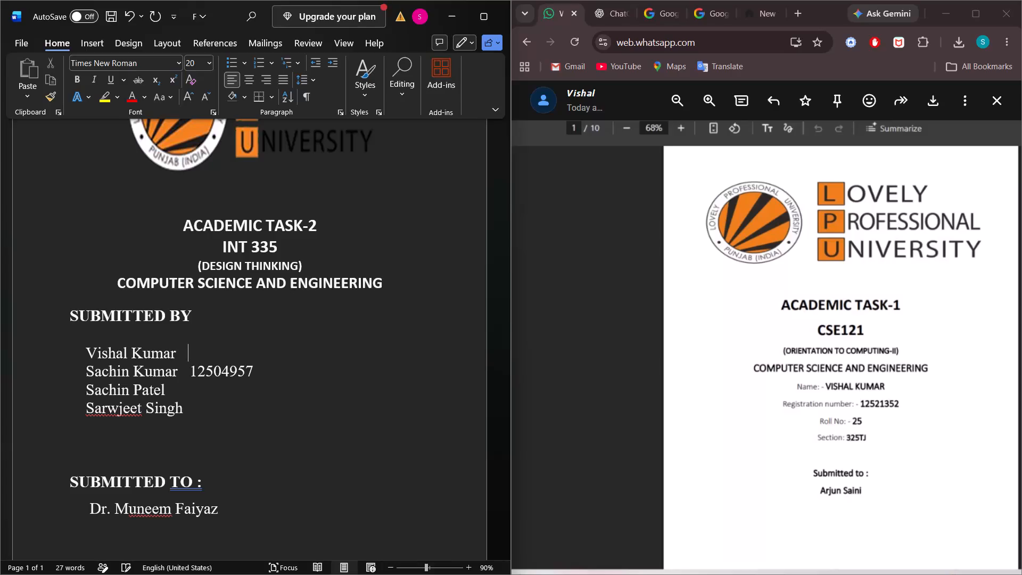
# Enter the first student's registration number after the name under SUBMITTED BY, copying it from the sample PDF cover page.
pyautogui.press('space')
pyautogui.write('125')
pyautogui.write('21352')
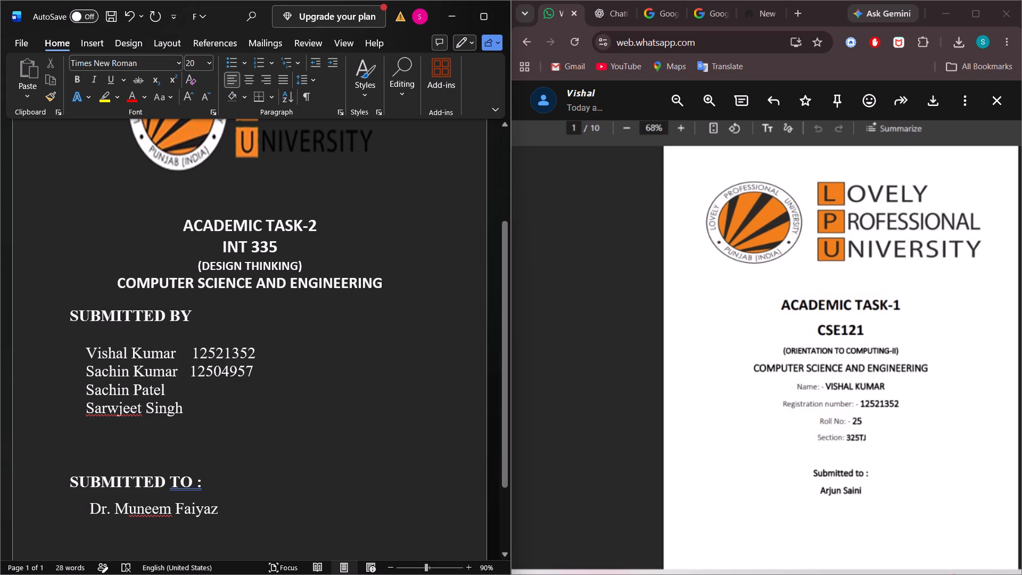
# Add seven spaces after the third student's name under SUBMITTED BY to reach the registration number column.
pyautogui.click(206, 390)
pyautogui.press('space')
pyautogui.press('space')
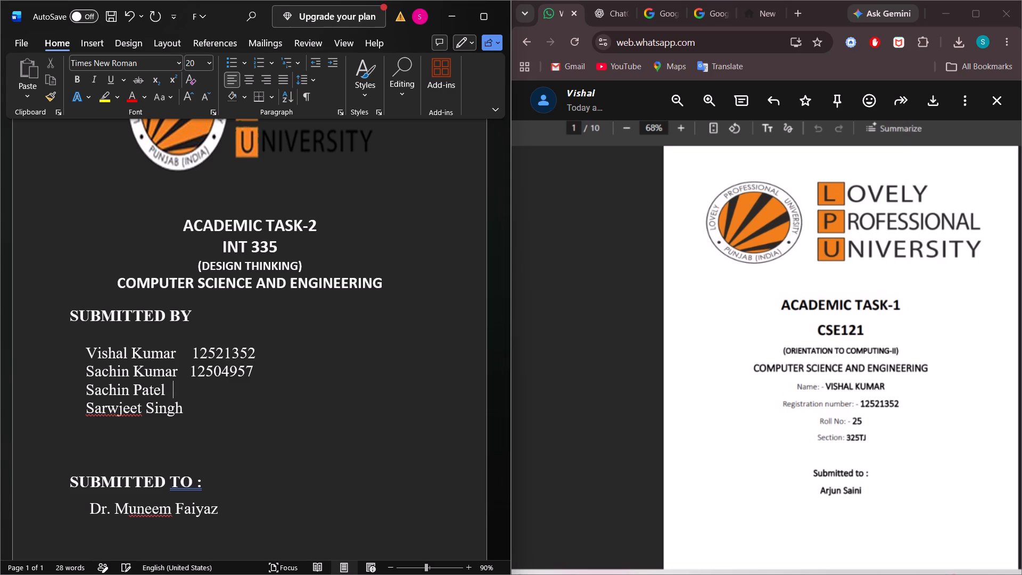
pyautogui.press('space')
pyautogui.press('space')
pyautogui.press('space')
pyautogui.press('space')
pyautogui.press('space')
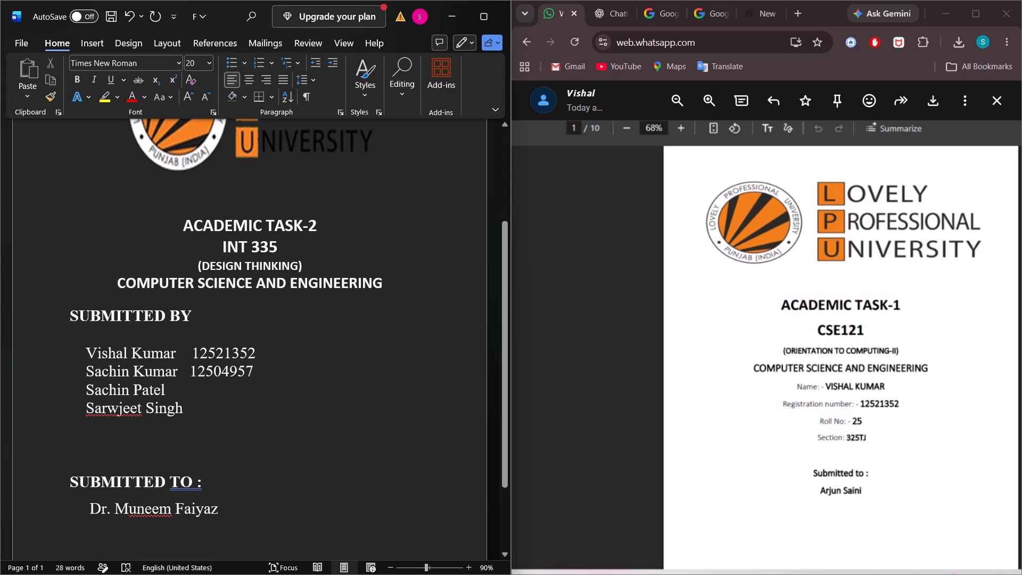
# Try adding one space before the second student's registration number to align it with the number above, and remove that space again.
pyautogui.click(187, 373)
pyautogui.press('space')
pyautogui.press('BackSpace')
# Place the insertion point at the end of the third student's line under SUBMITTED BY.
pyautogui.click(262, 389)
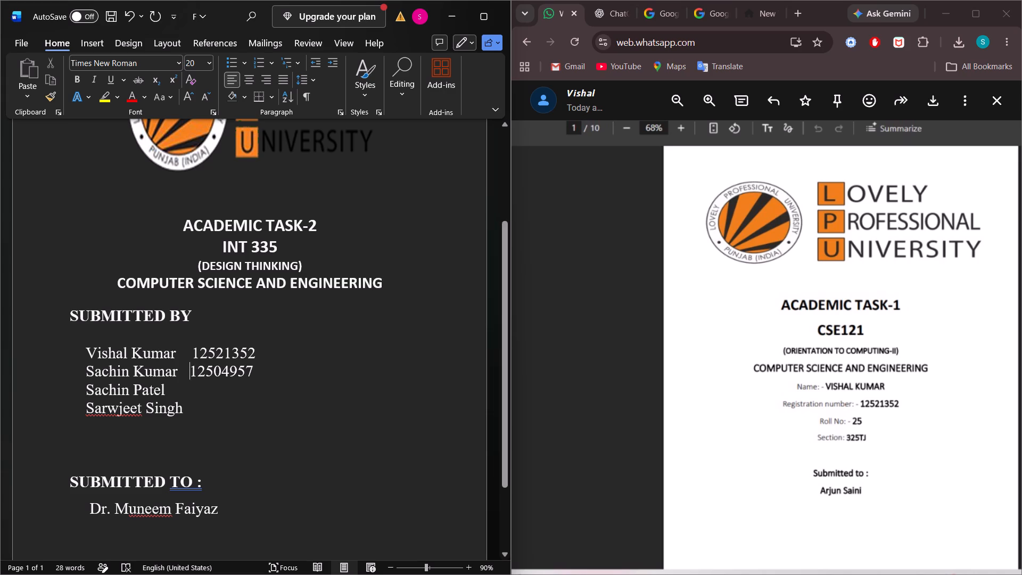
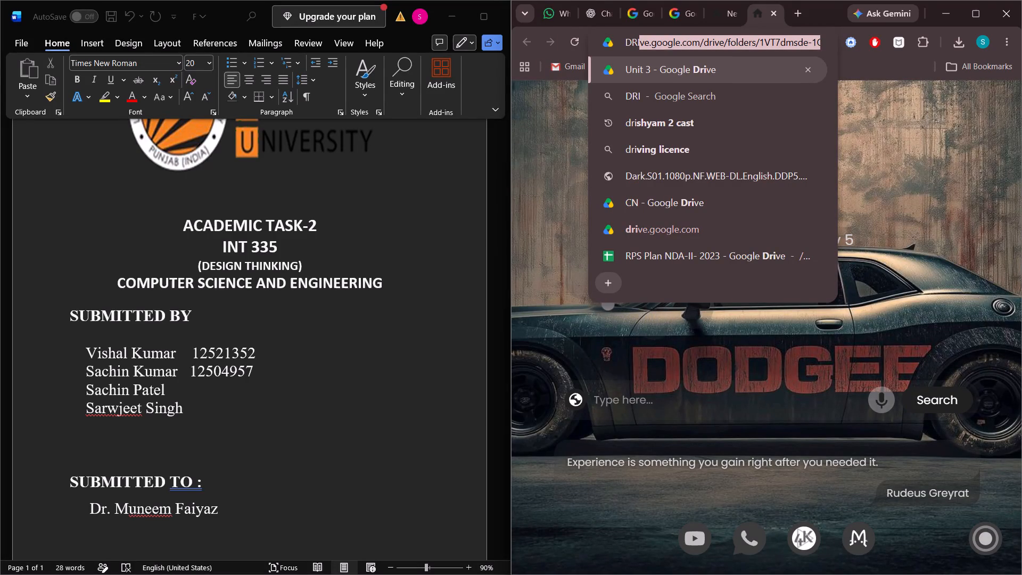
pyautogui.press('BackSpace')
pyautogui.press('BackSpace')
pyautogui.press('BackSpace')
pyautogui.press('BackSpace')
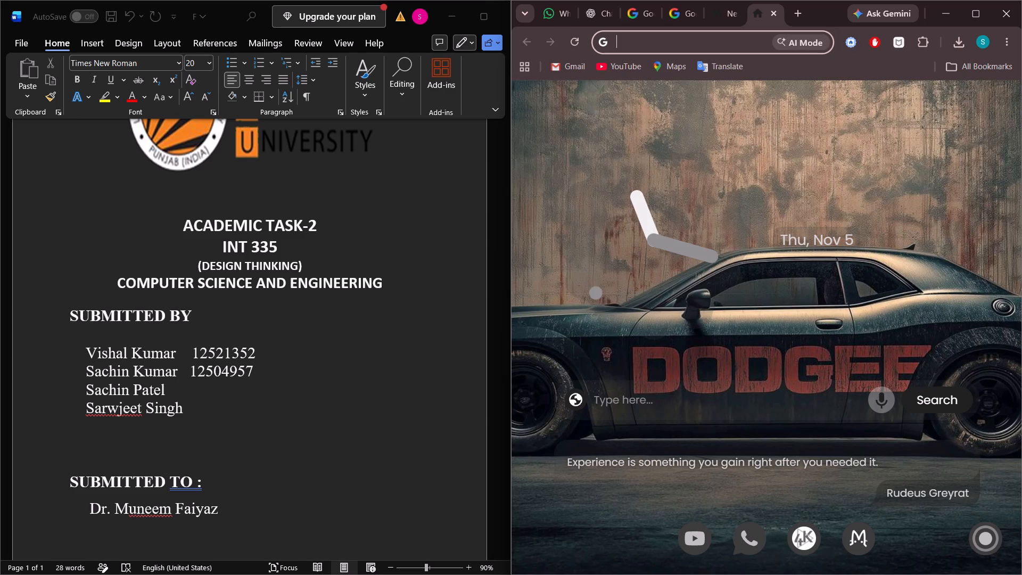
# Search the browsing history for DRIVE and look through the matching entries for the needed Google Drive page.
pyautogui.hotkey('ctrl', 'h')
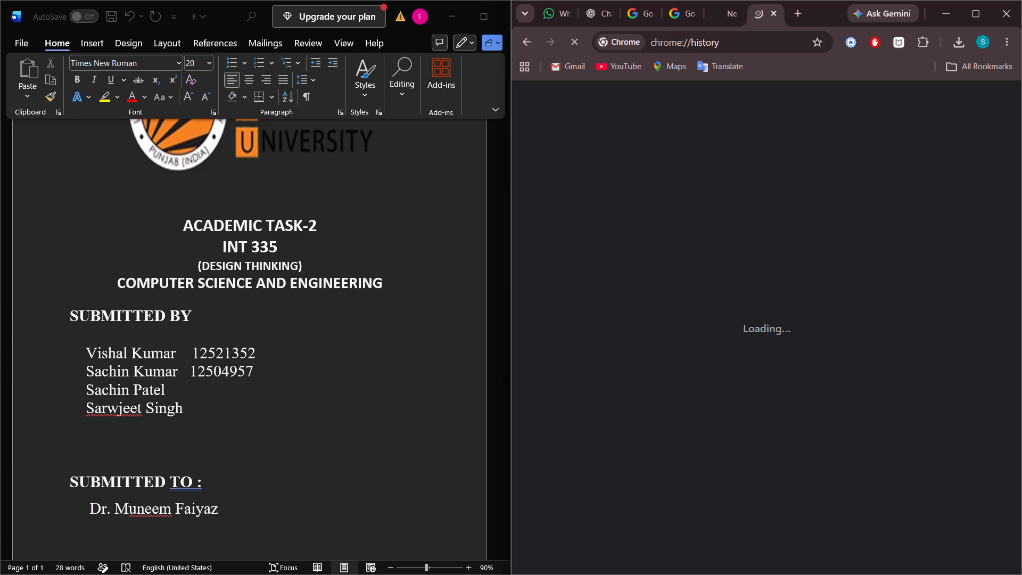
pyautogui.click(1000, 101)
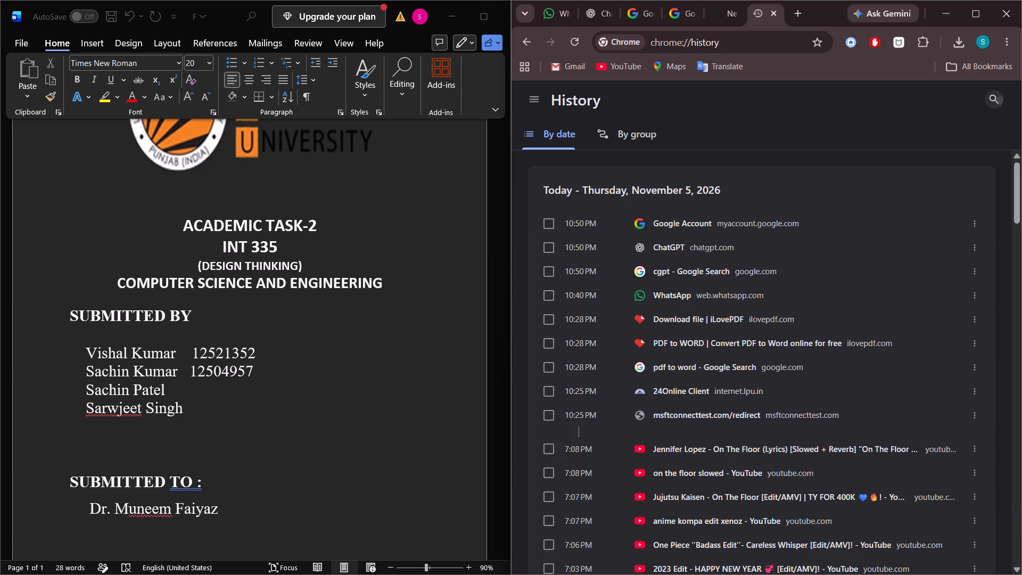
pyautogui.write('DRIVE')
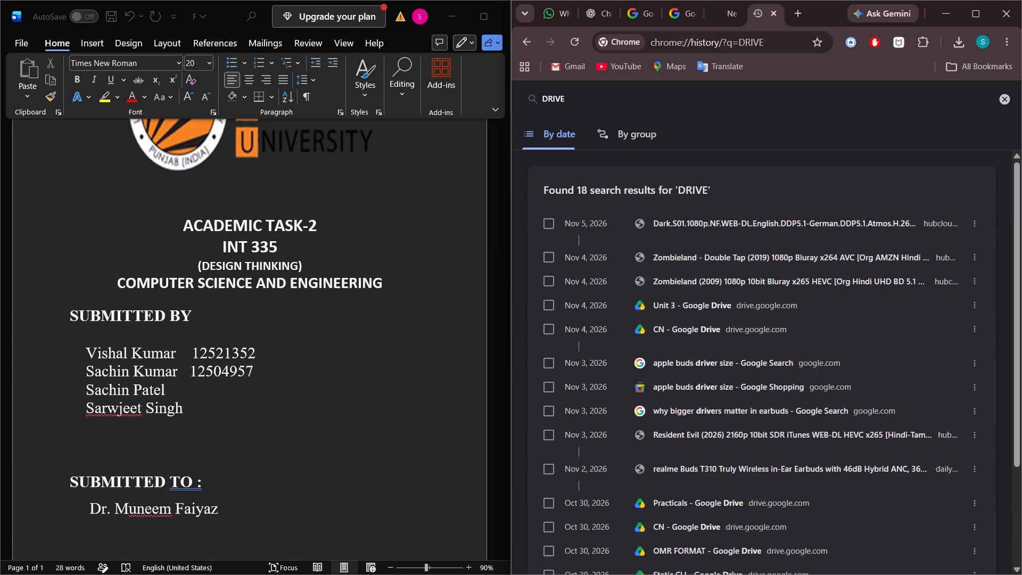
pyautogui.scroll(-2, 810, 289)
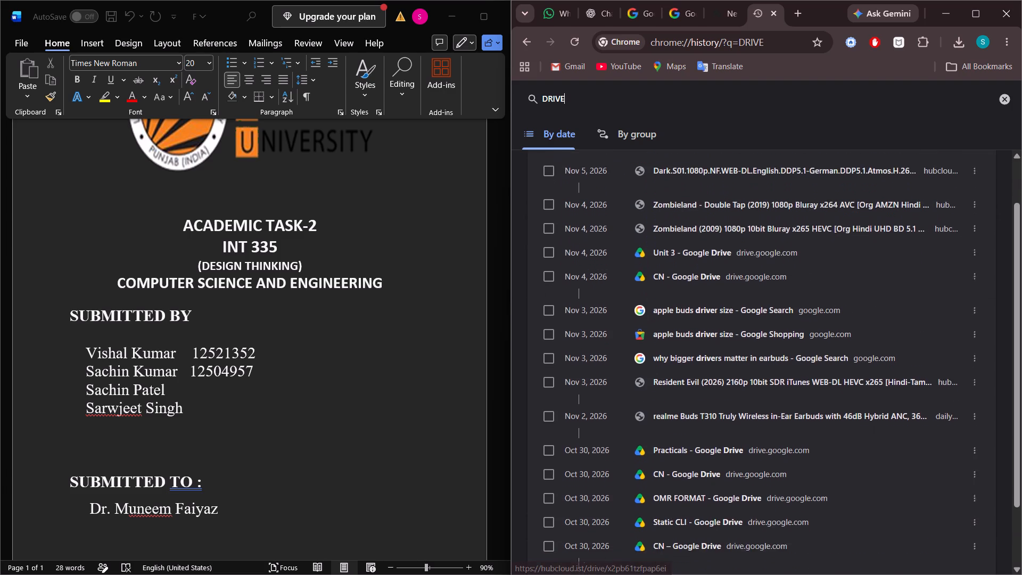
pyautogui.scroll(-2, 810, 289)
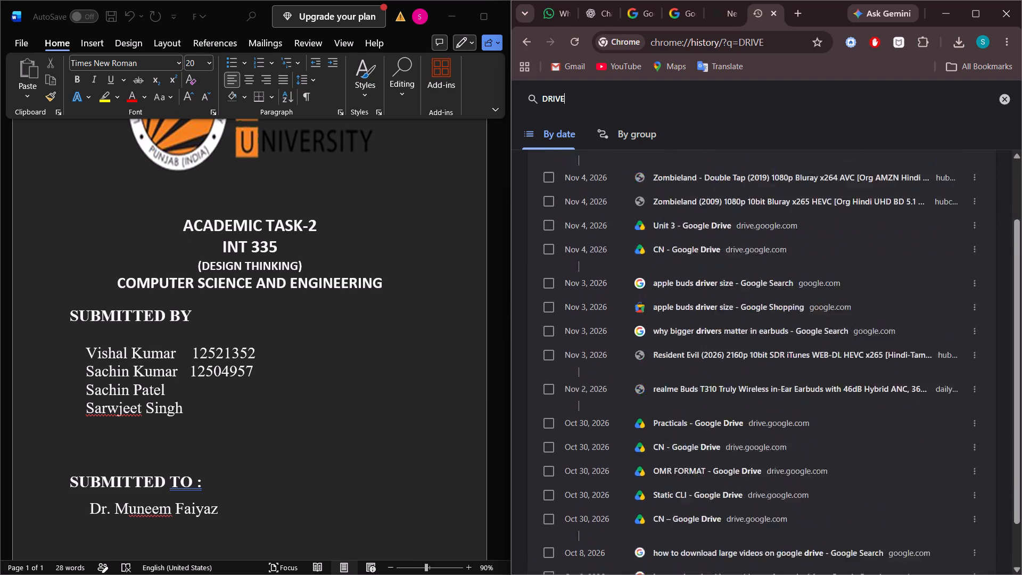
pyautogui.scroll(-1, 810, 289)
pyautogui.scroll(5, 810, 289)
# Erase the DRIVE search term from the browsing history search.
pyautogui.press('BackSpace')
pyautogui.press('BackSpace')
pyautogui.press('BackSpace')
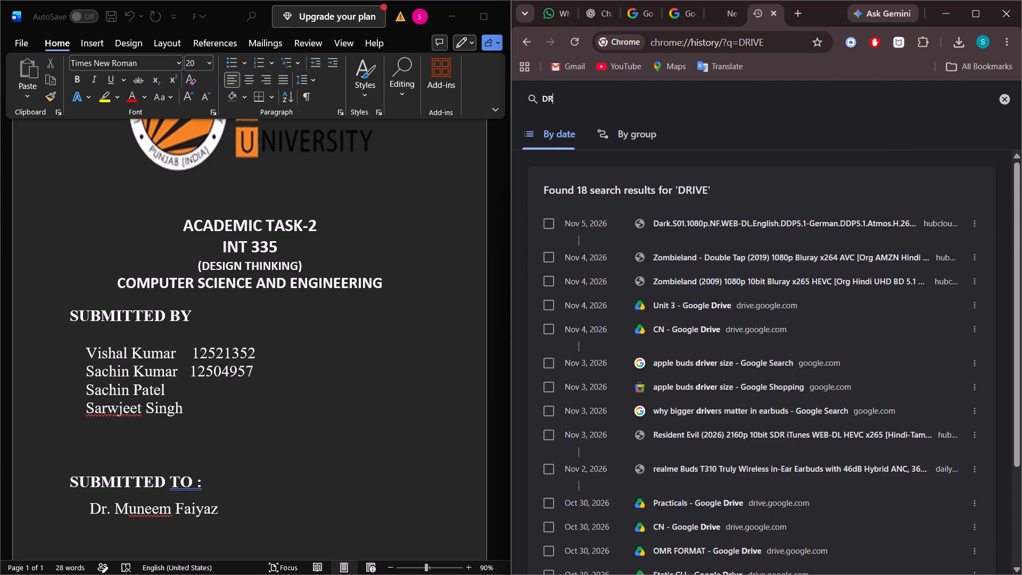
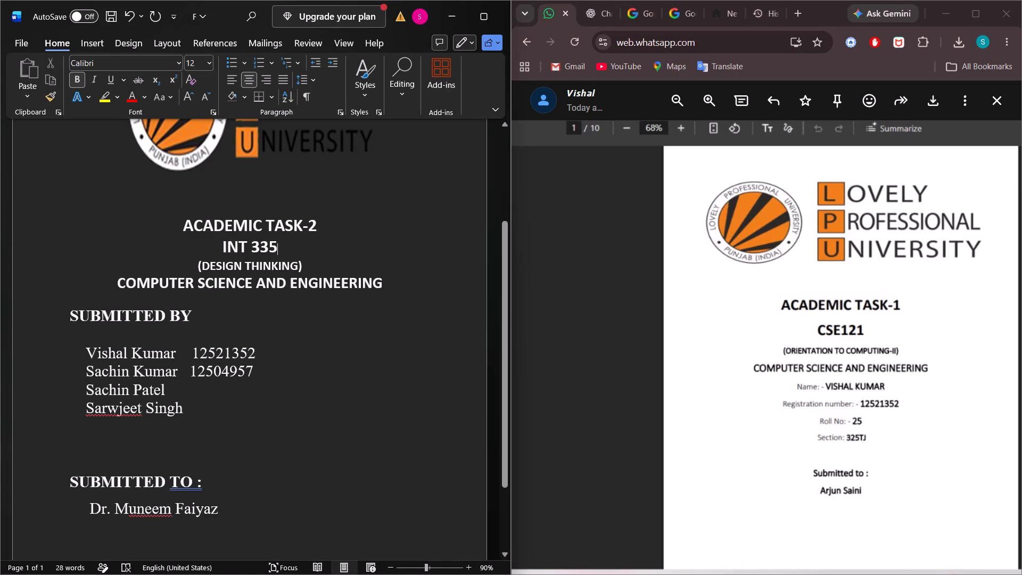
# Insert an empty line between the INT 335 course code and (DESIGN THINKING) on the cover page.
pyautogui.press('Return')
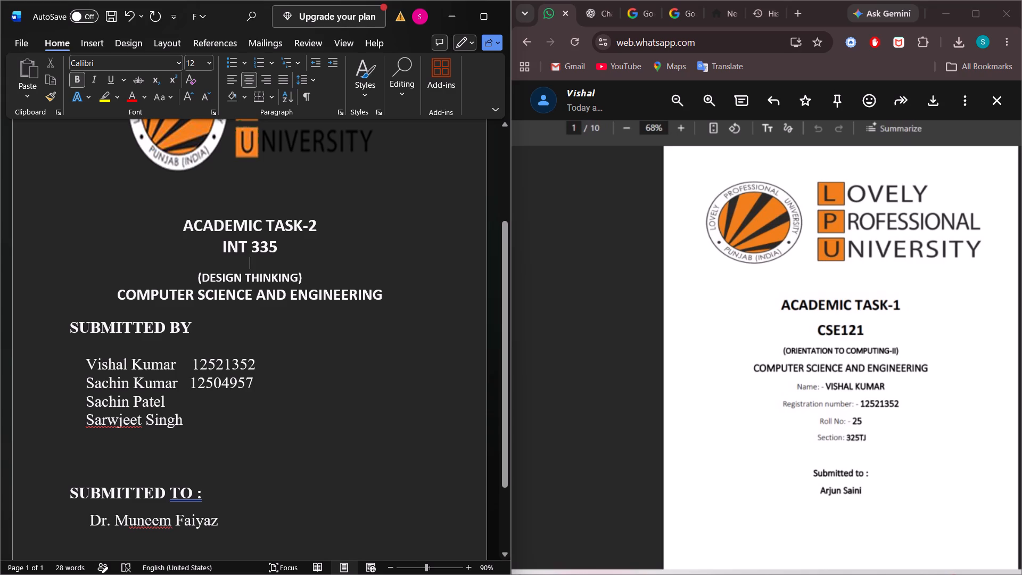
# Place the insertion point at the end of the (DESIGN THINKING) line on the cover page.
pyautogui.scroll(-1, 209, 408)
pyautogui.scroll(1, 209, 408)
pyautogui.click(311, 393)
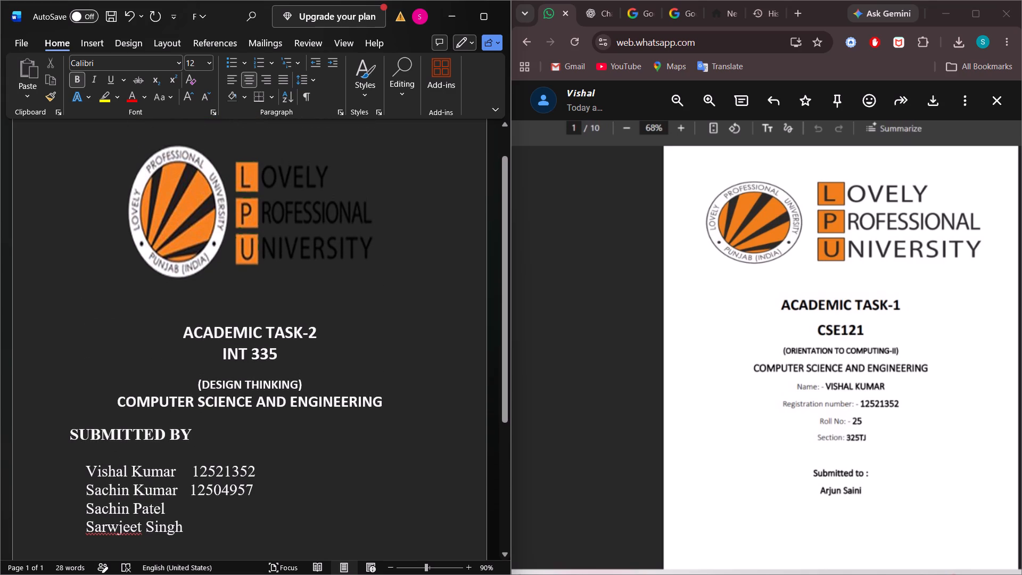
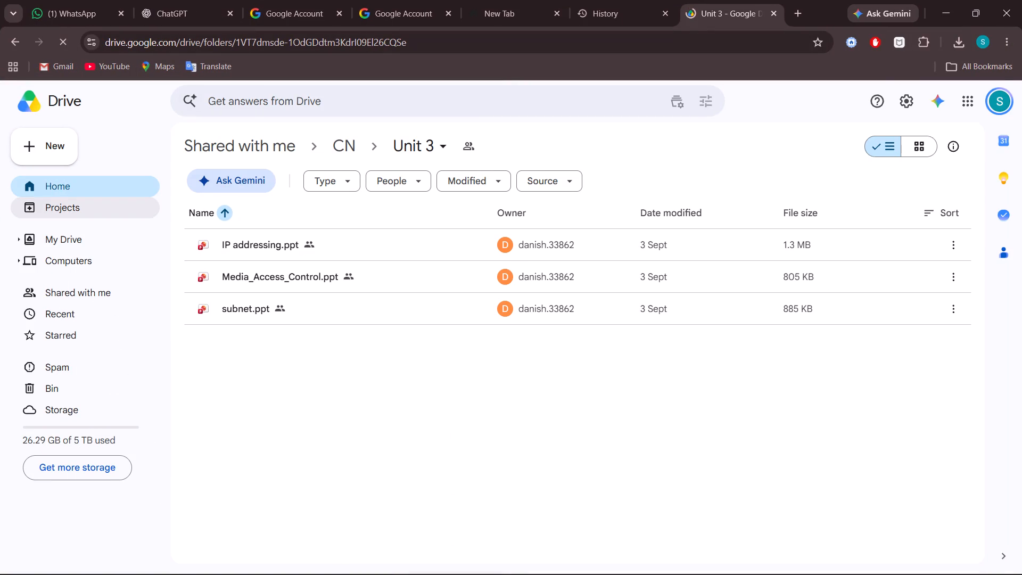
pyautogui.click(84, 183)
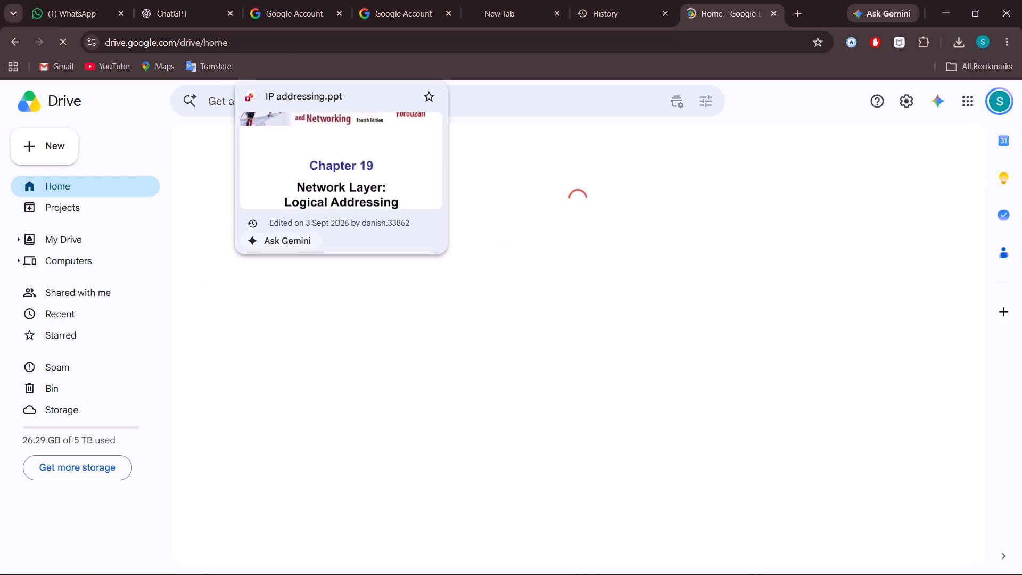
pyautogui.click(405, 356)
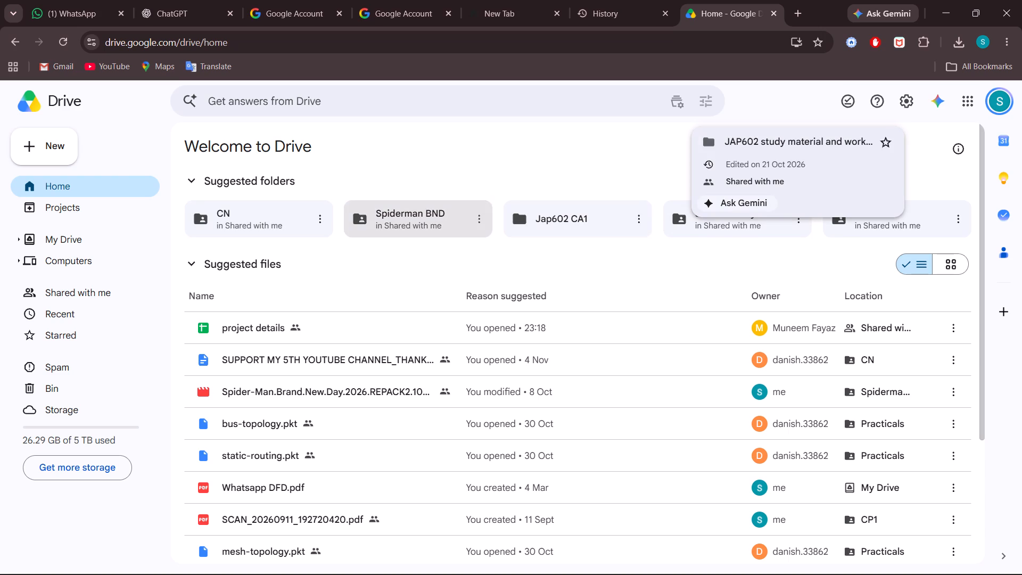
pyautogui.hscroll(-1, 311, 215)
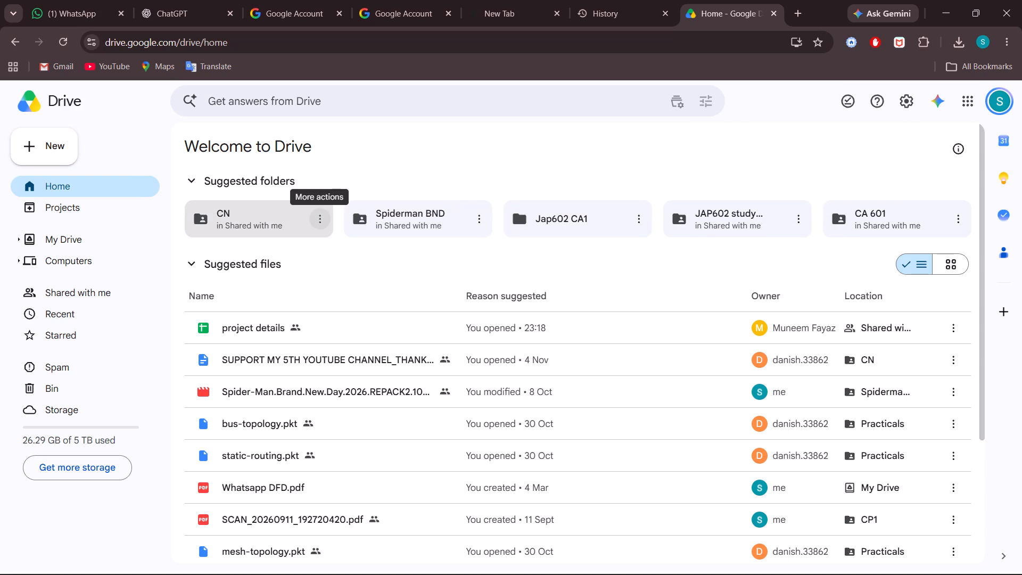
pyautogui.scroll(1, 322, 227)
pyautogui.click(75, 209)
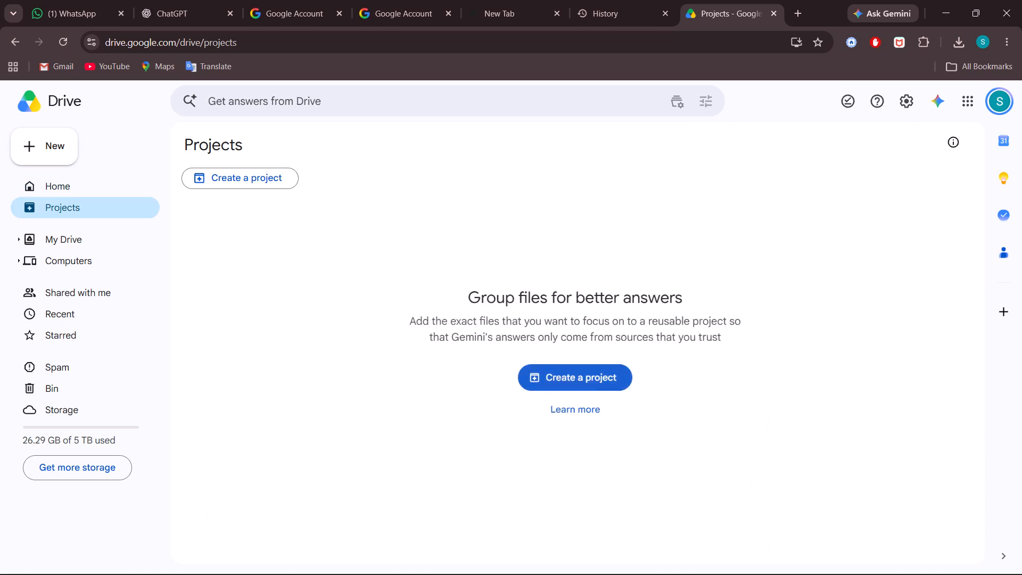
pyautogui.click(74, 248)
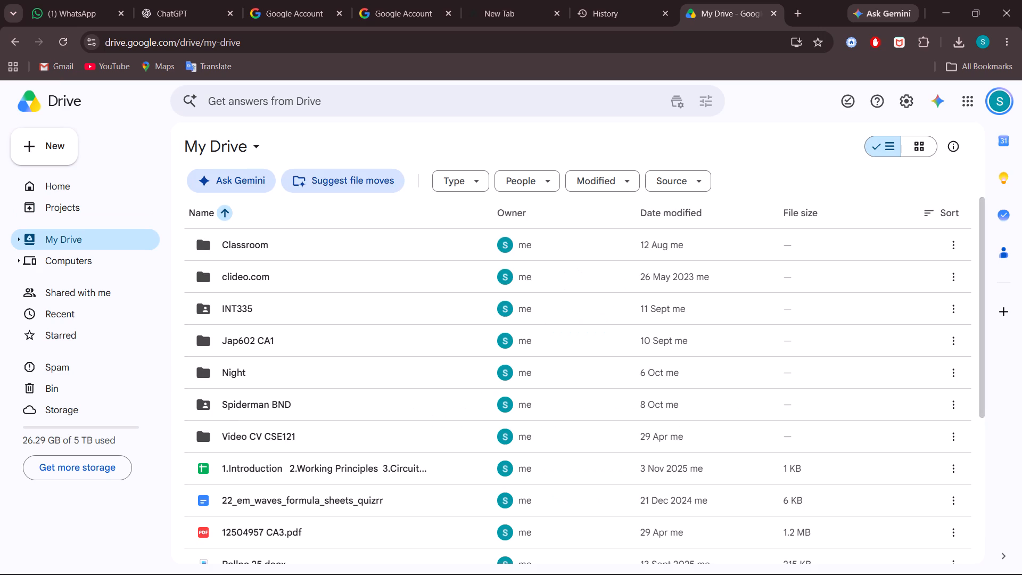
pyautogui.click(260, 310)
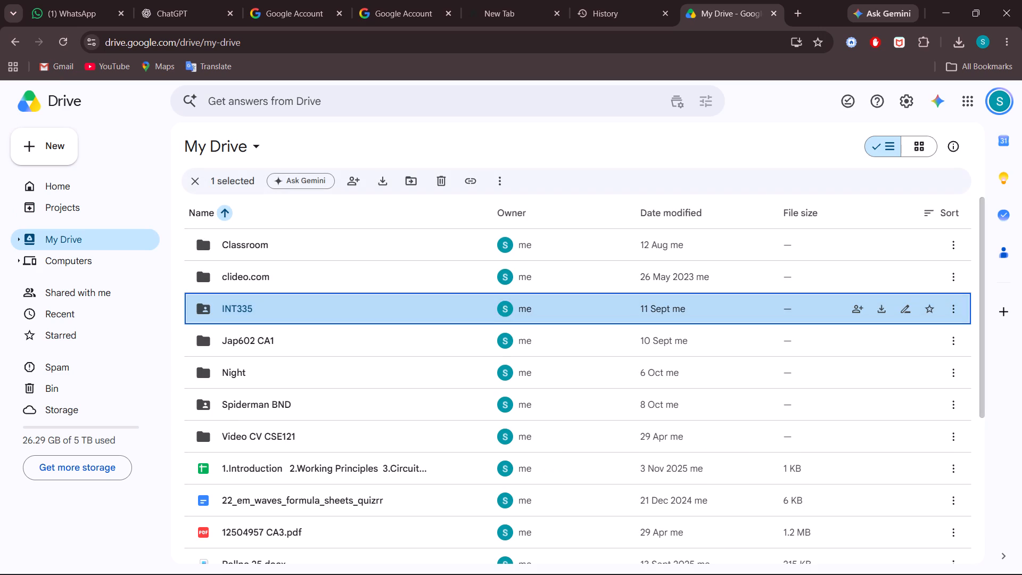
pyautogui.tripleClick(260, 310)
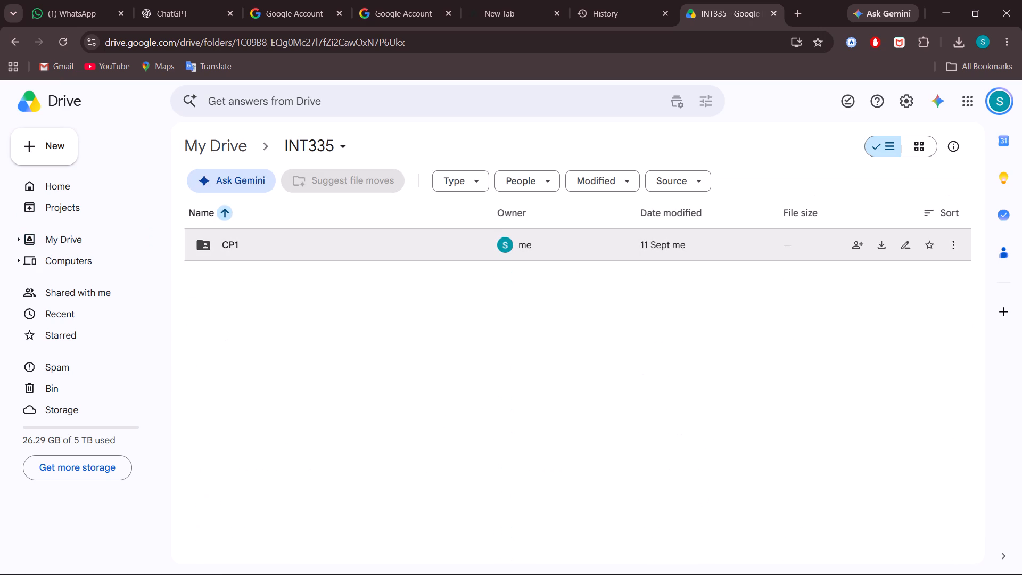
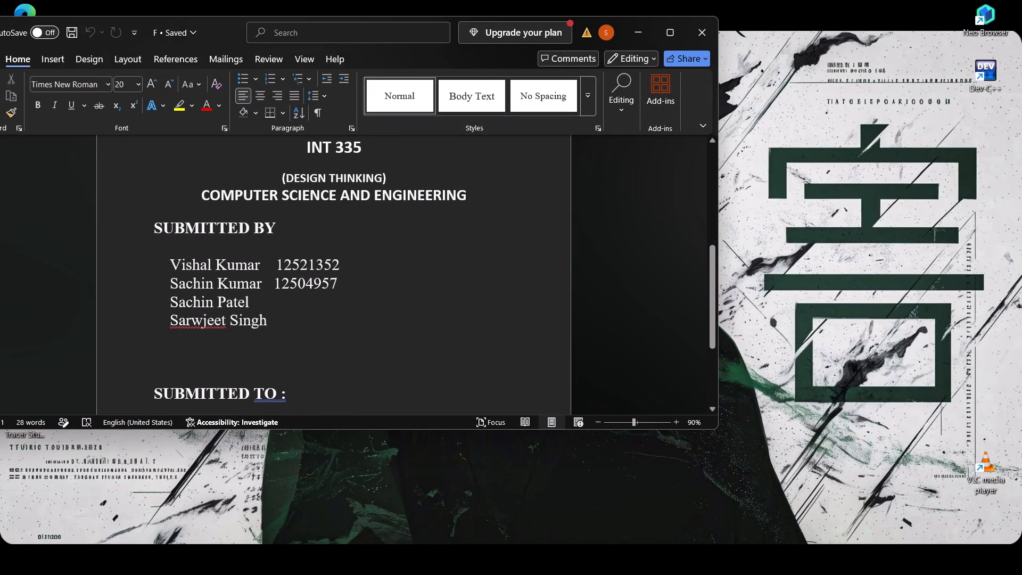
# In the Word cover page, enter the registration numbers beside the third and fourth student names under SUBMITTED BY.
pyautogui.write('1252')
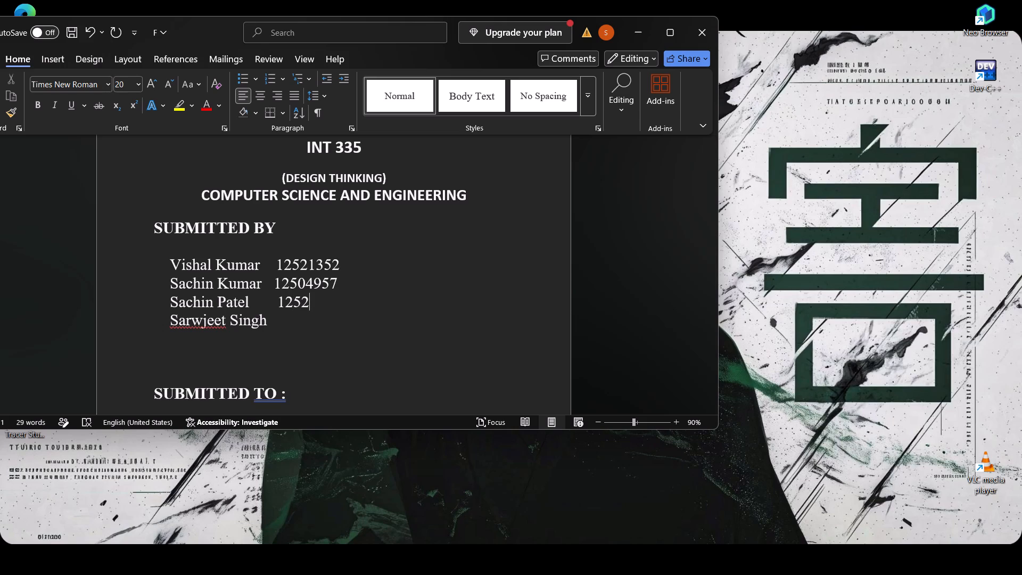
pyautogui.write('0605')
pyautogui.click(284, 319)
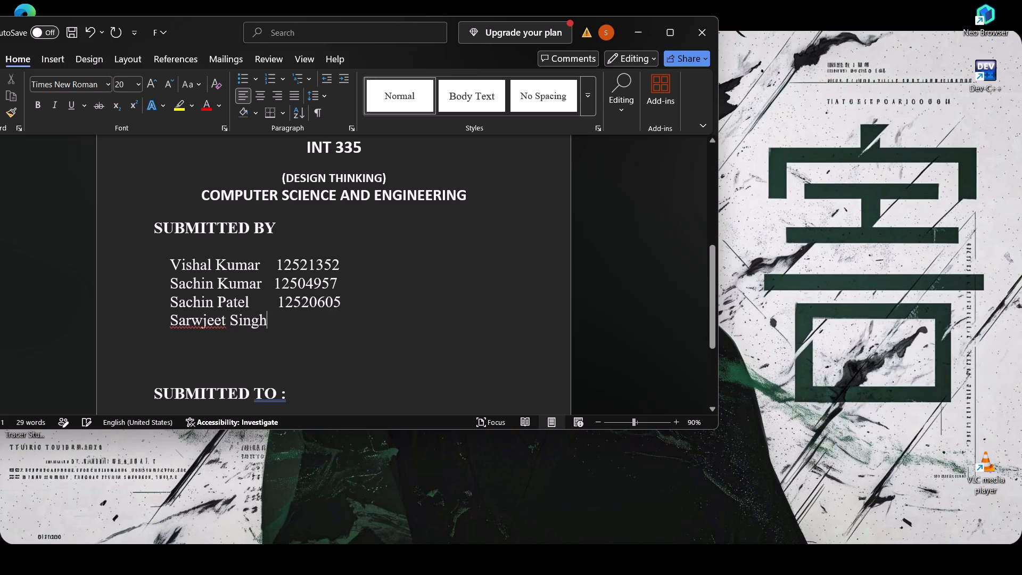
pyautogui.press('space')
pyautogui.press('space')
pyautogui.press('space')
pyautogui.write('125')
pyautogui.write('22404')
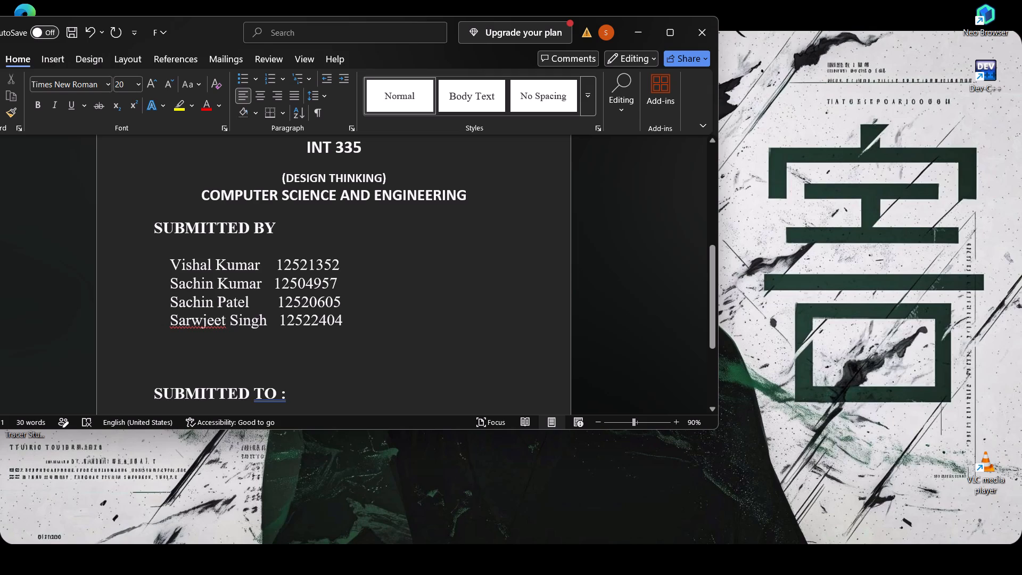
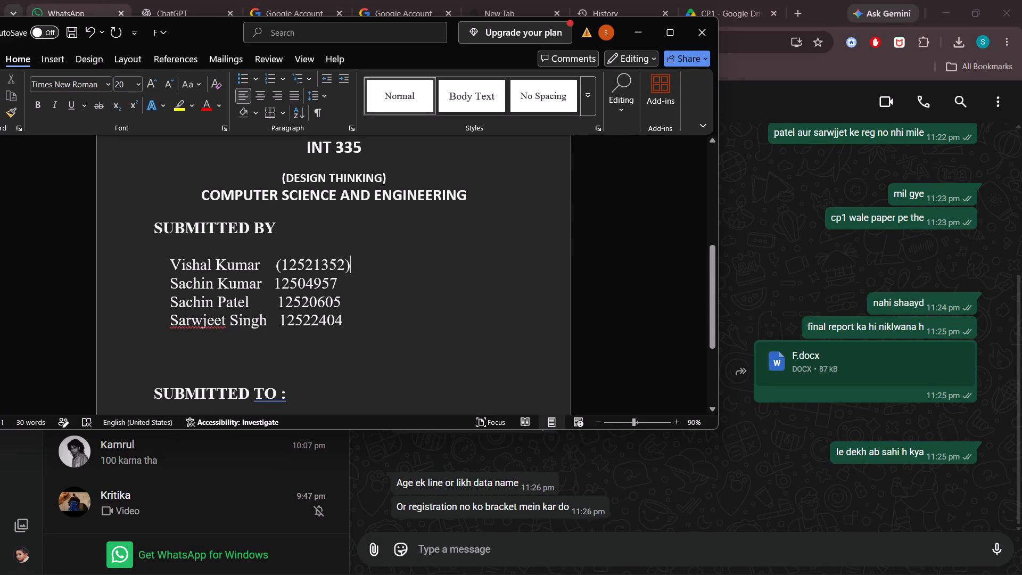
# Enclose the registration numbers of the second, third and fourth students under SUBMITTED BY in round brackets.
pyautogui.click(275, 286)
pyautogui.hotkey('shift', '(')
pyautogui.press('Down')
pyautogui.hotkey('shift', '(')
pyautogui.press('Down')
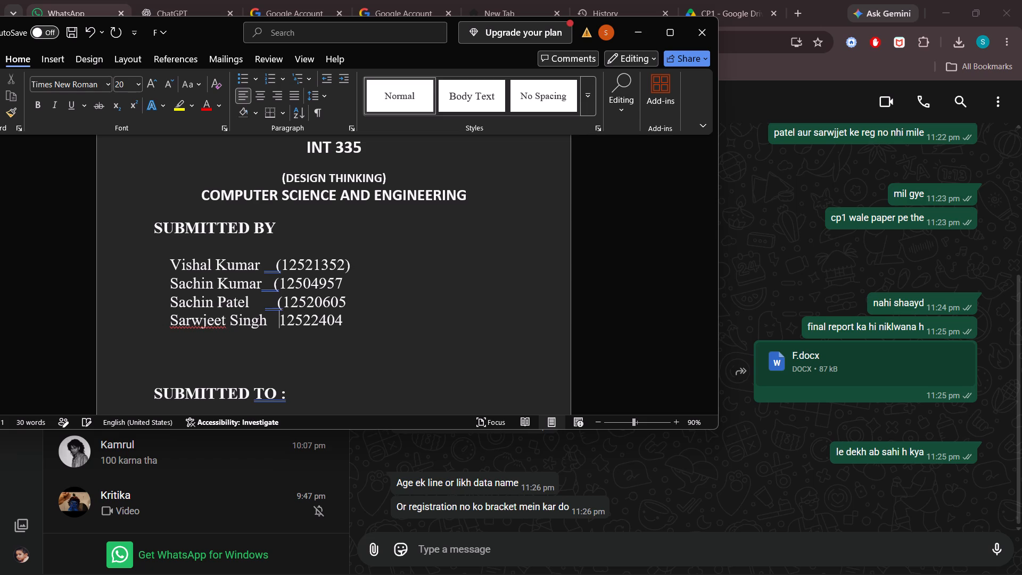
pyautogui.hotkey('shift', '(')
pyautogui.click(346, 283)
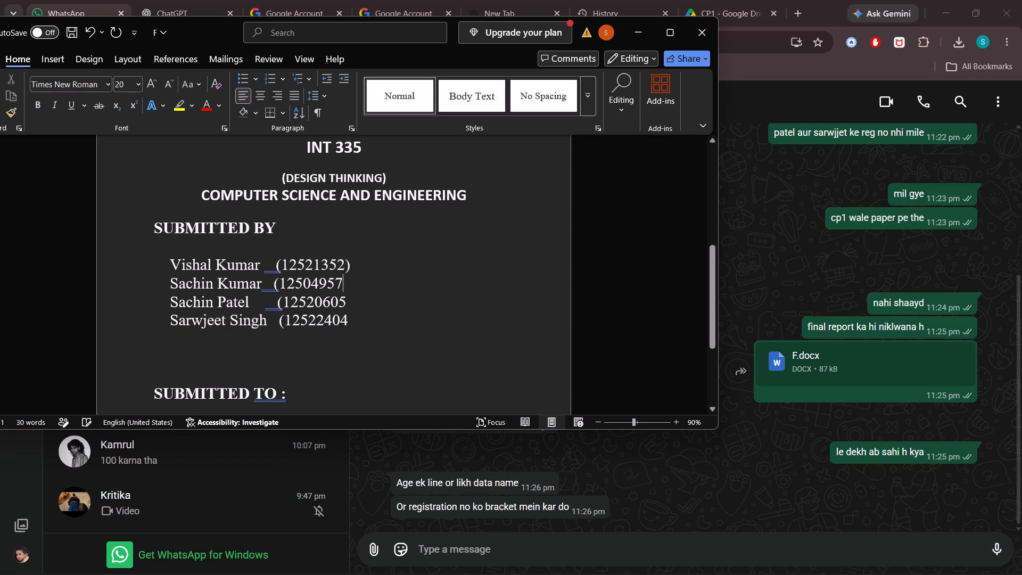
pyautogui.hotkey('shift', ')')
pyautogui.press('Down')
pyautogui.hotkey('shift', ')')
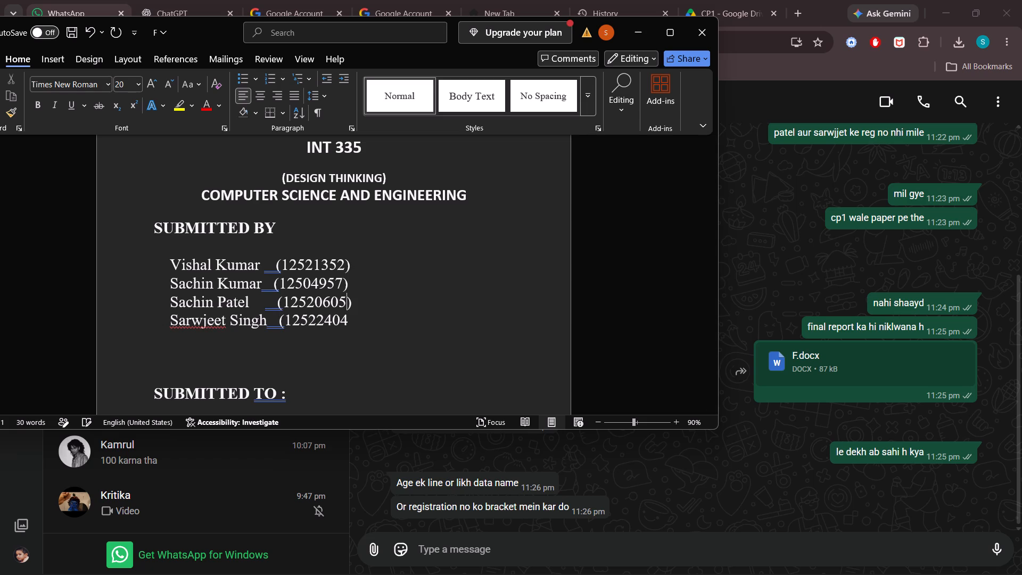
pyautogui.press('Down')
pyautogui.hotkey('shift', ')')
pyautogui.click(392, 323)
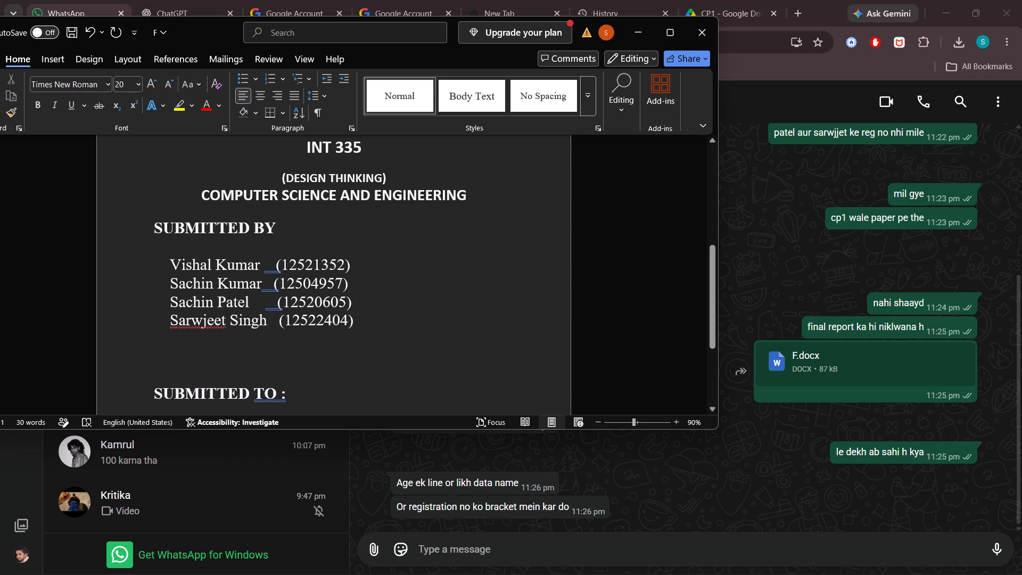
pyautogui.scroll(-1, 392, 323)
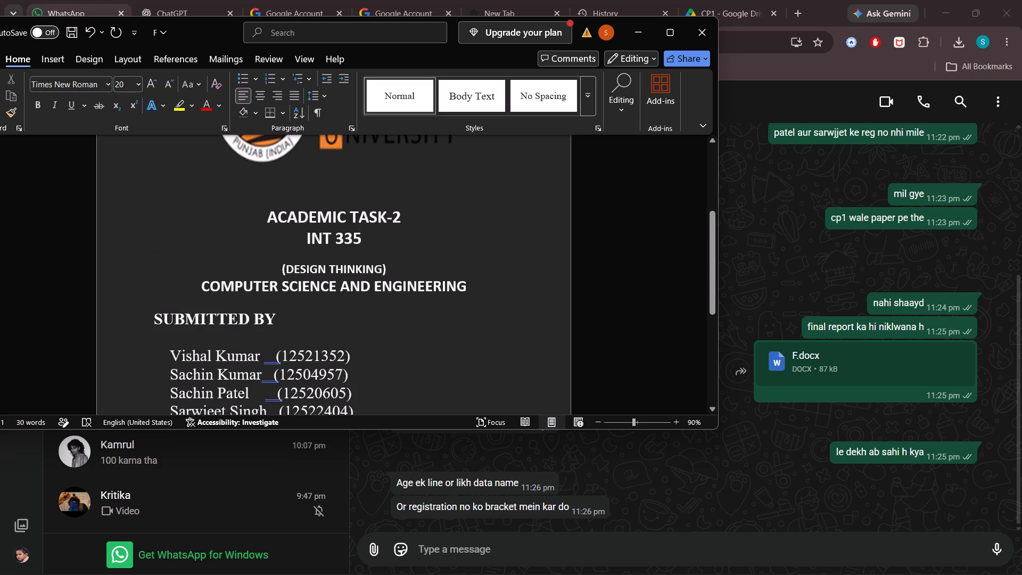
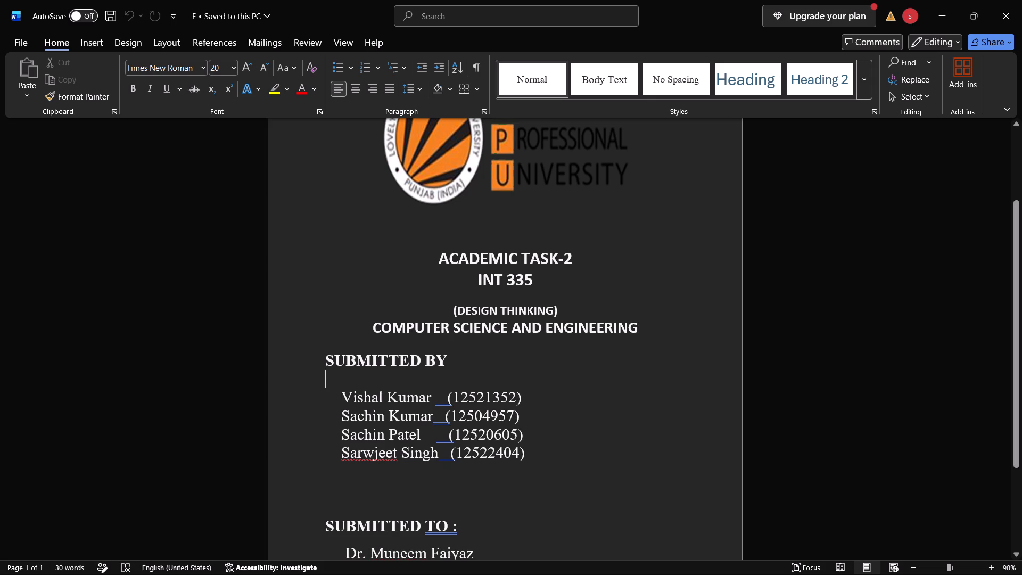
# Place the insertion point on the blank line between INT 335 and (DESIGN THINKING) on the cover page.
pyautogui.click(457, 354)
pyautogui.click(388, 385)
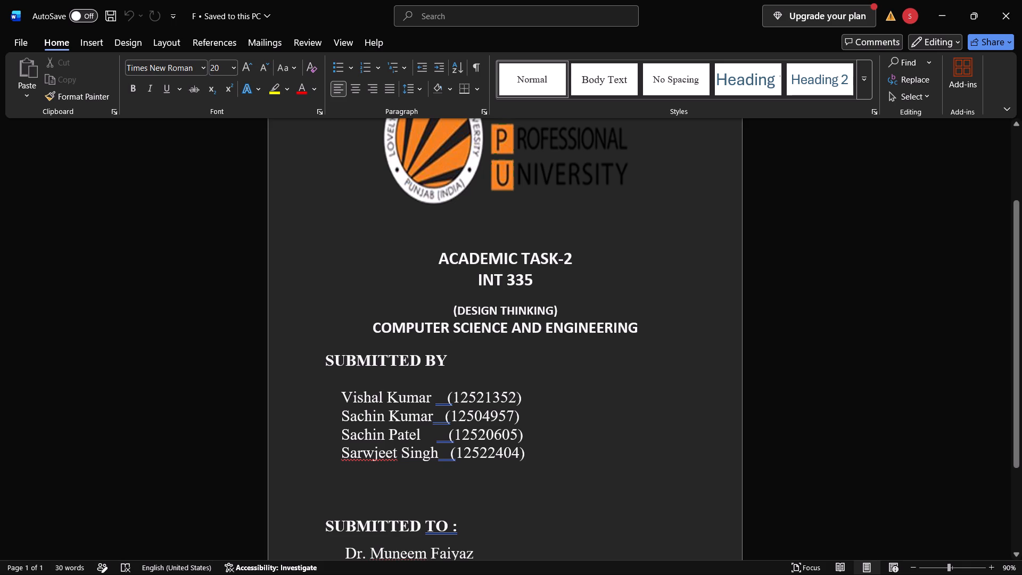
pyautogui.click(547, 302)
pyautogui.click(539, 289)
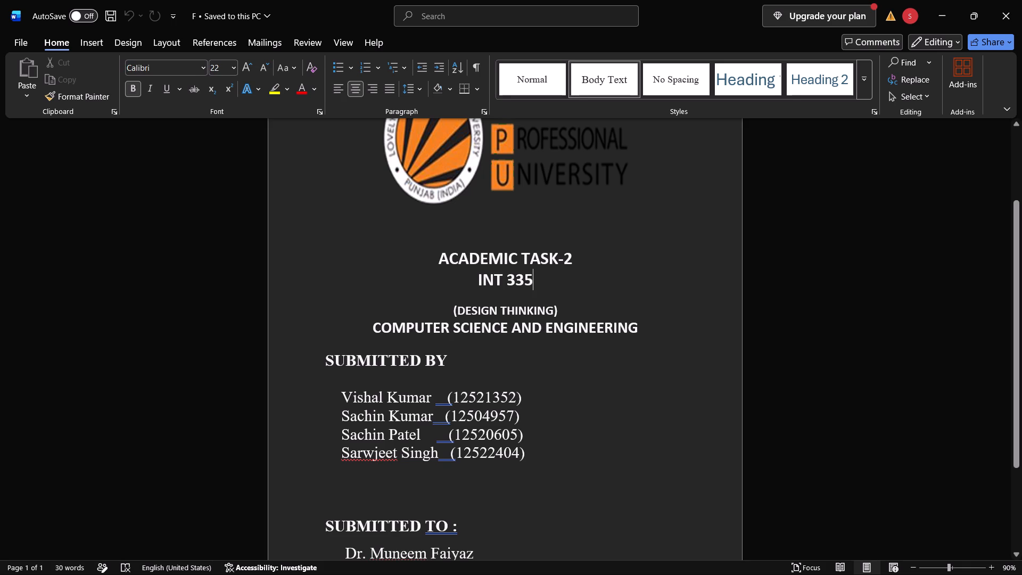
pyautogui.press('Down')
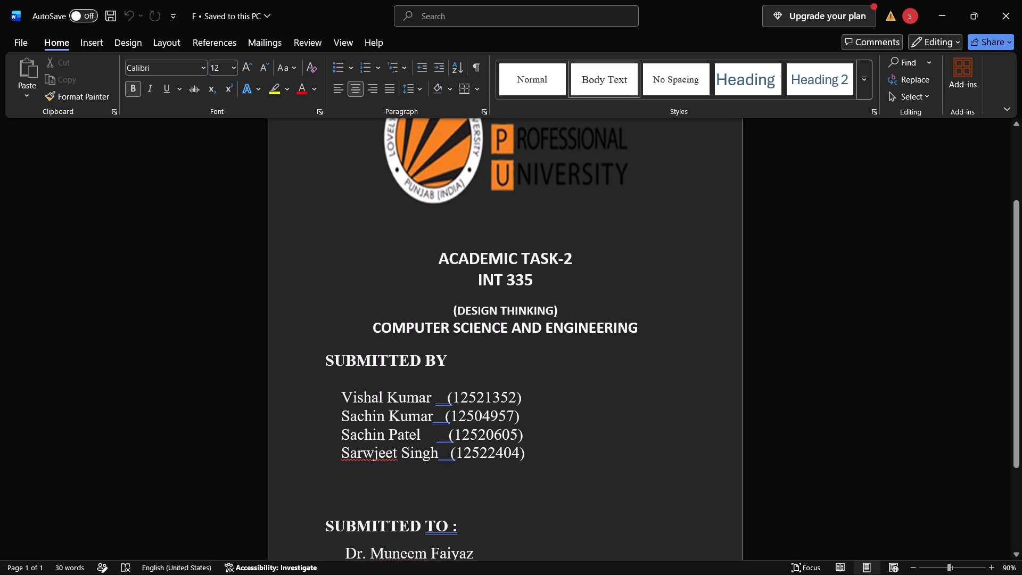
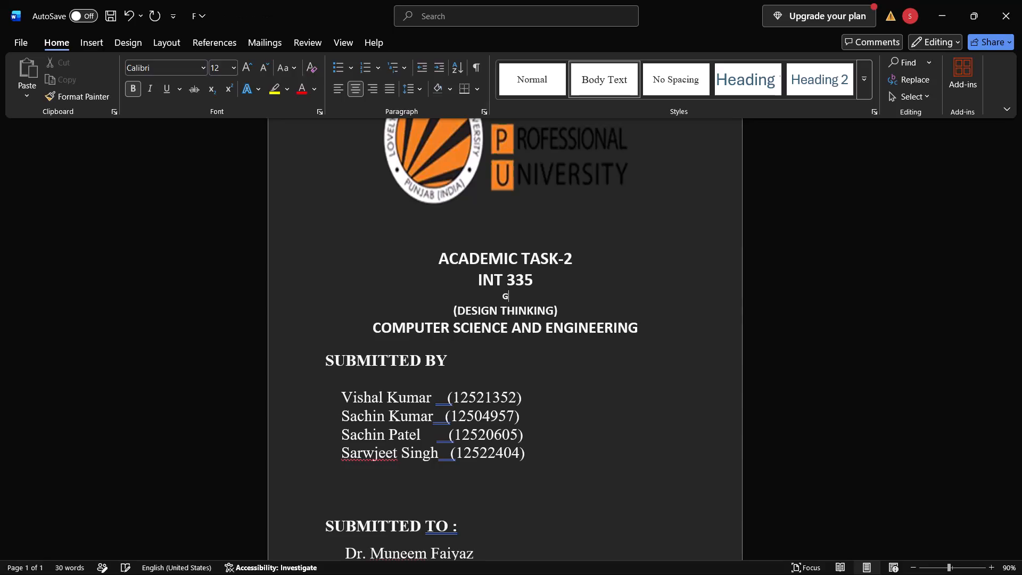
# Clear the text on the line below INT 335 and set that empty line's font size to 20.
pyautogui.press('BackSpace')
pyautogui.write('roup')
pyautogui.press('BackSpace')
pyautogui.press('BackSpace')
pyautogui.press('BackSpace')
pyautogui.press('BackSpace')
pyautogui.press('BackSpace')
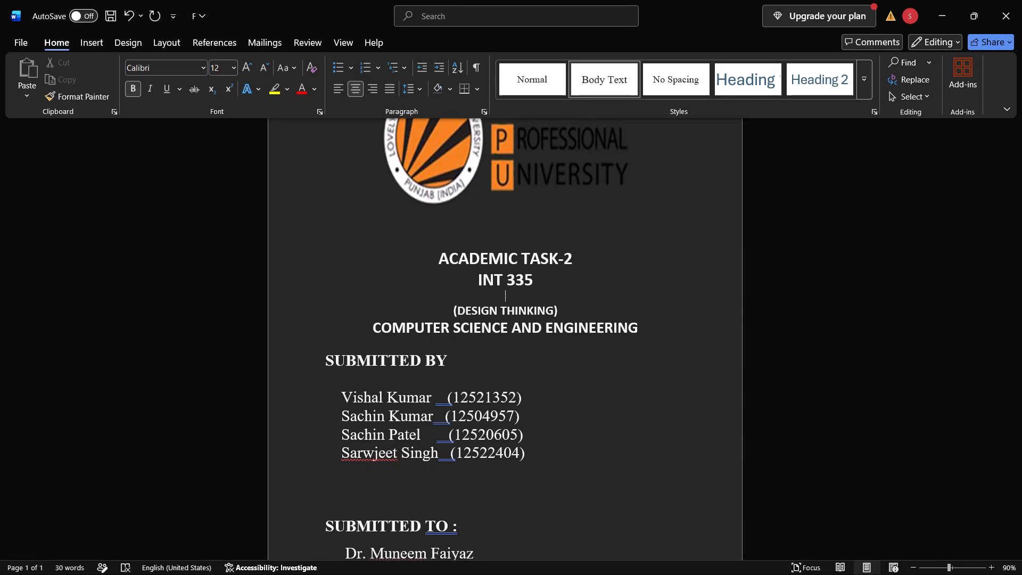
pyautogui.click(228, 65)
pyautogui.click(234, 65)
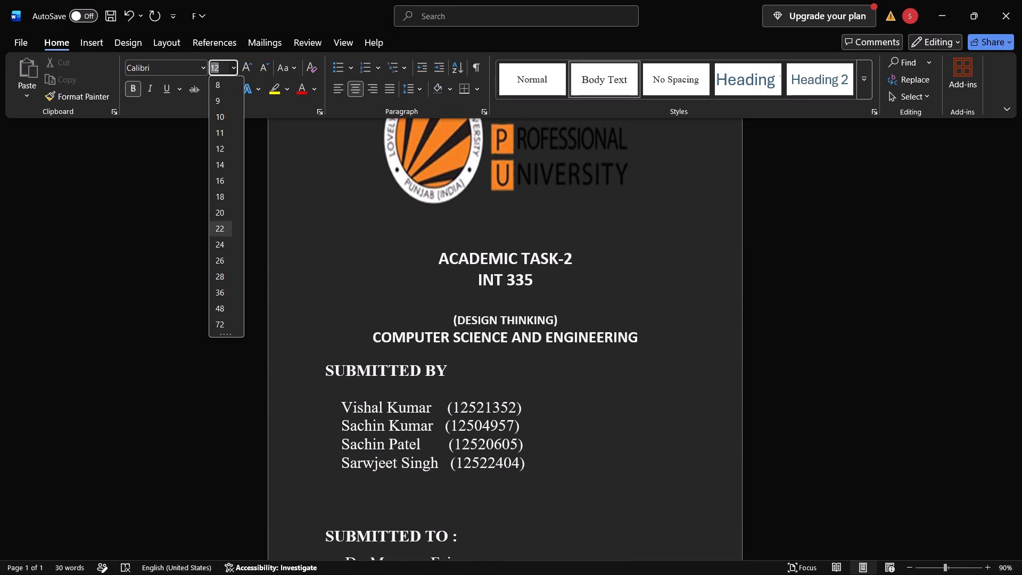
pyautogui.click(217, 207)
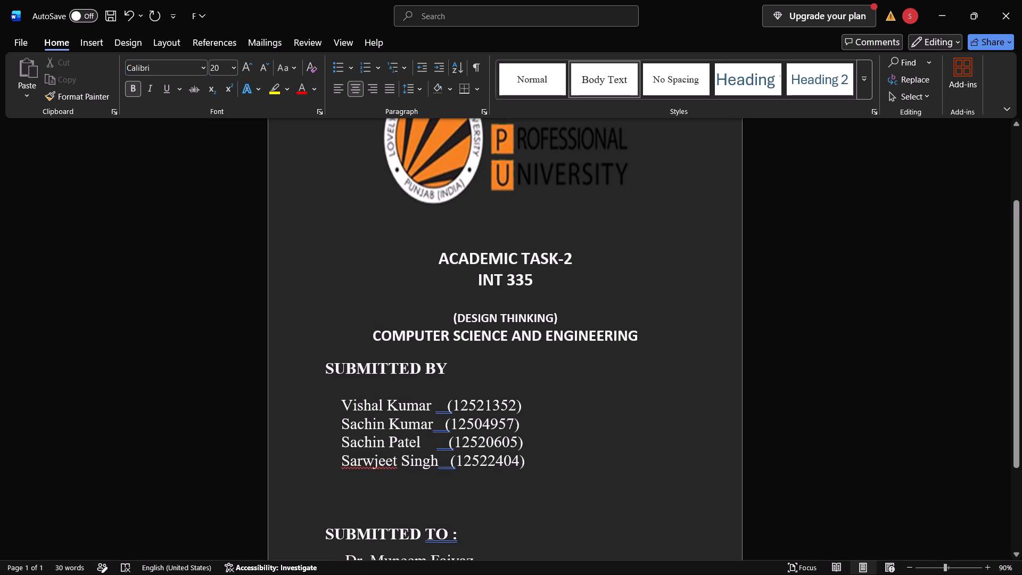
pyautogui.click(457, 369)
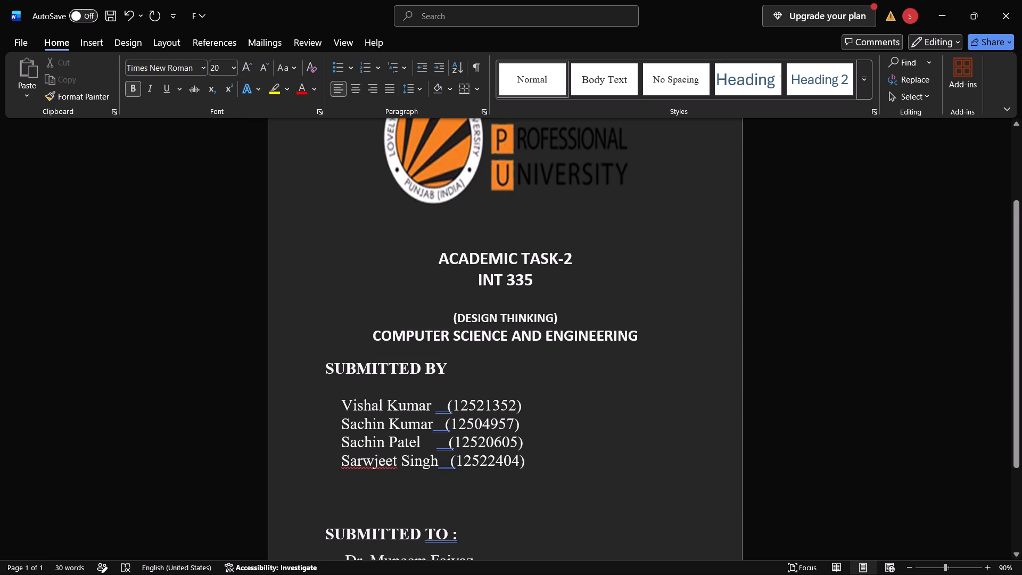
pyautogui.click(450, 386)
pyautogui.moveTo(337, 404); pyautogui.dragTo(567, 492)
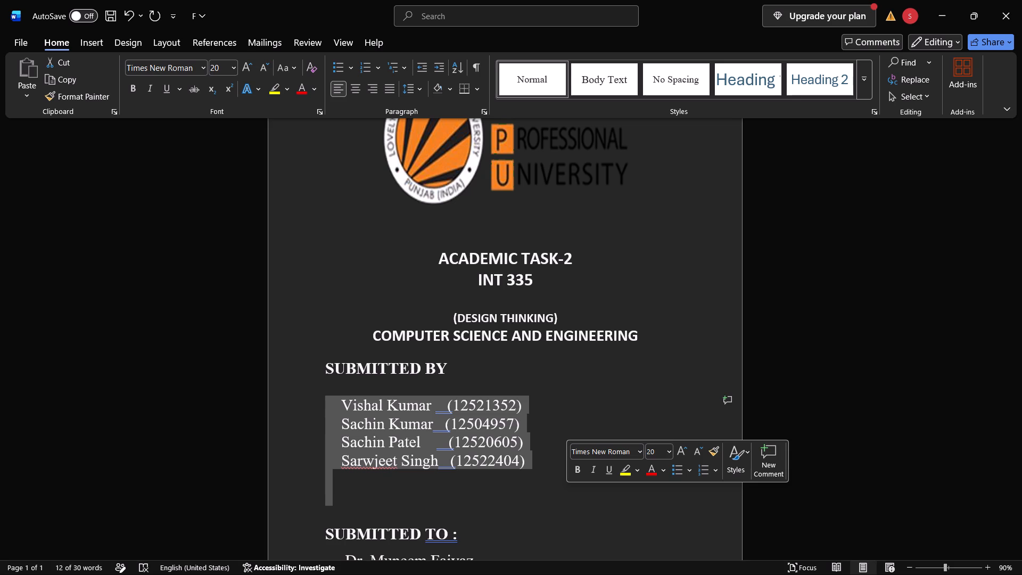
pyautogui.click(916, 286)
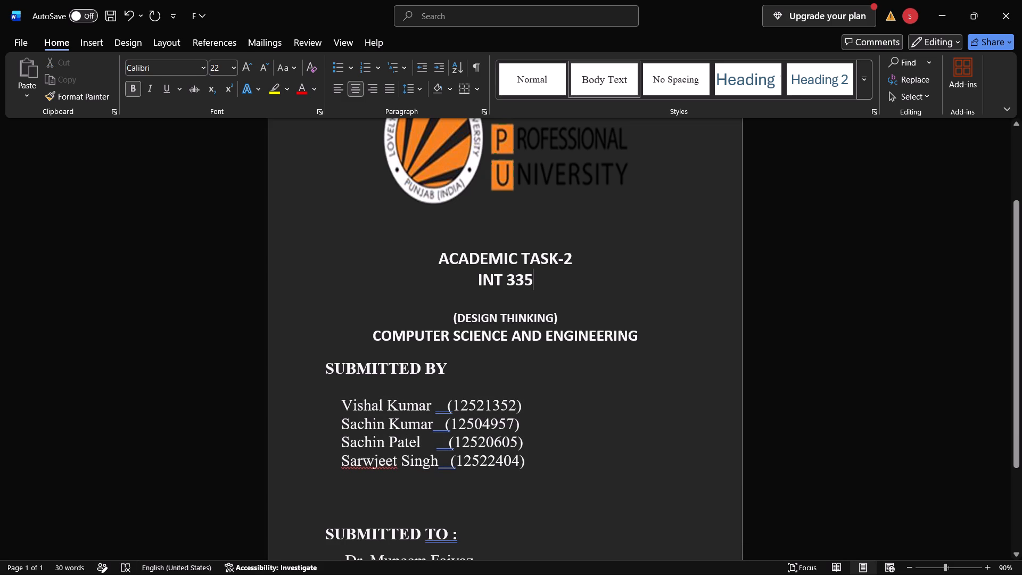
# Insert a table with two columns and five rows on the cover page below INT 335.
pyautogui.click(109, 46)
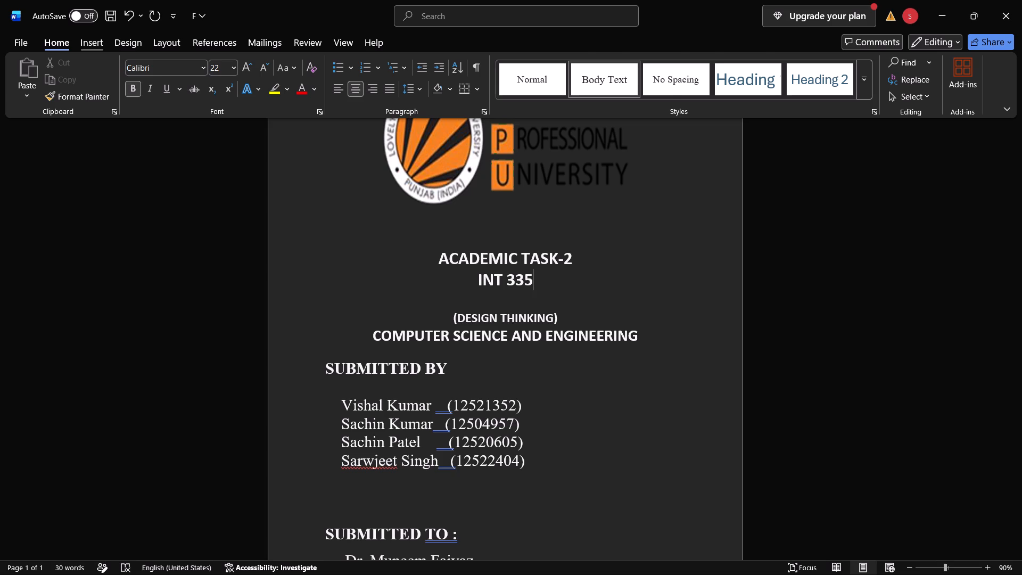
pyautogui.click(87, 42)
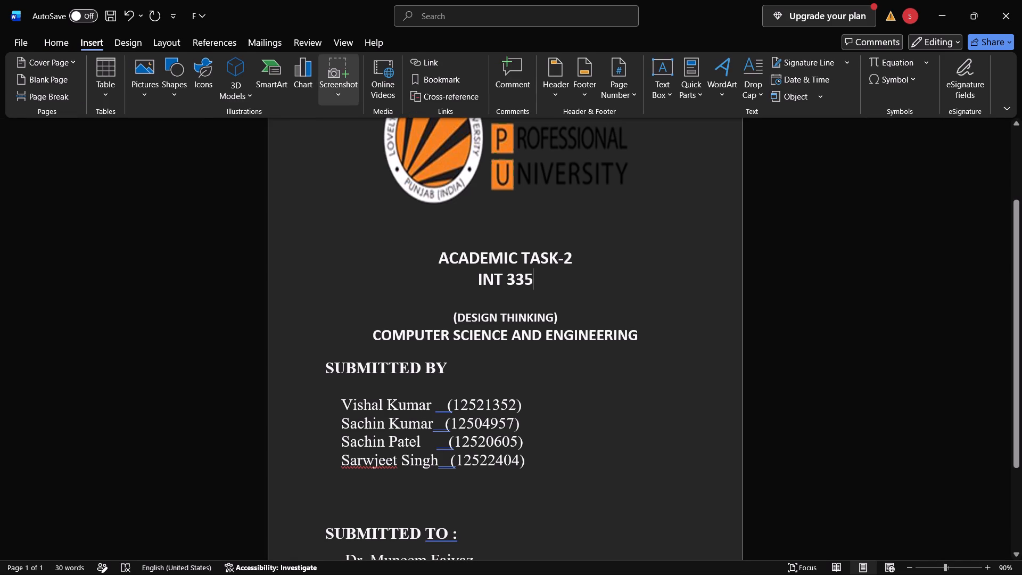
pyautogui.click(93, 91)
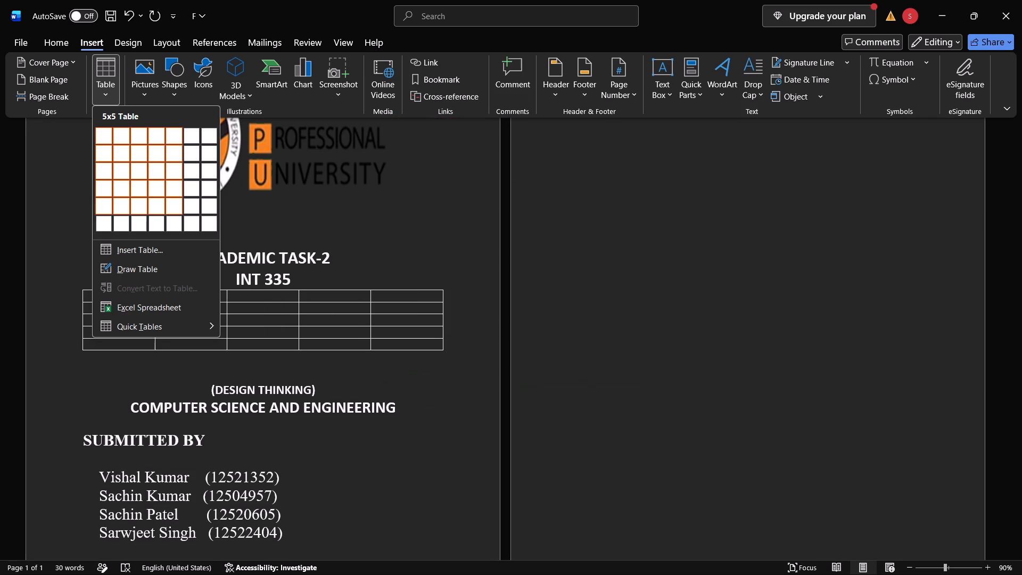
pyautogui.click(125, 201)
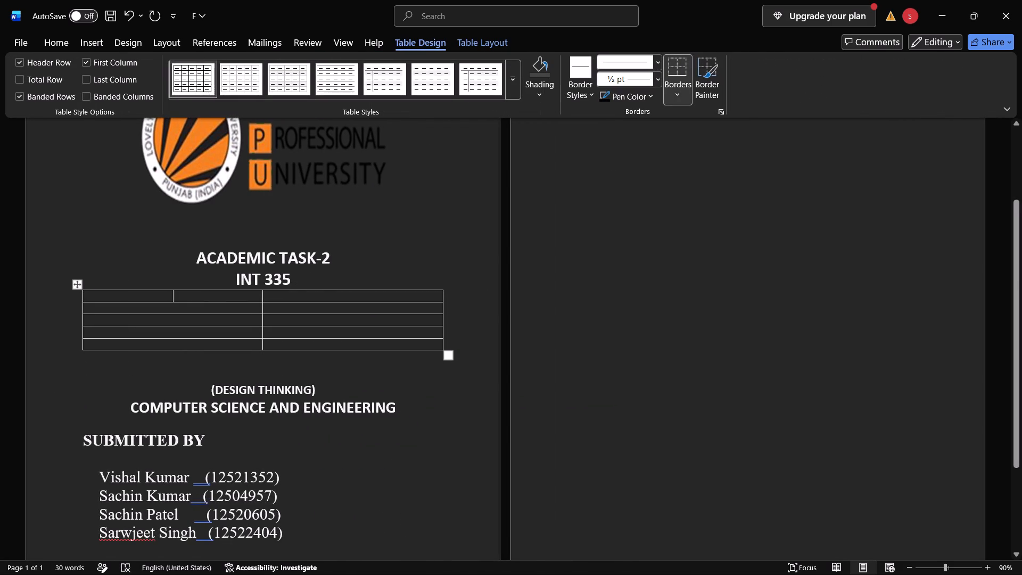
# Move the empty table down so it sits directly beneath the SUBMITTED BY heading, above the student names.
pyautogui.moveTo(208, 389); pyautogui.dragTo(295, 396)
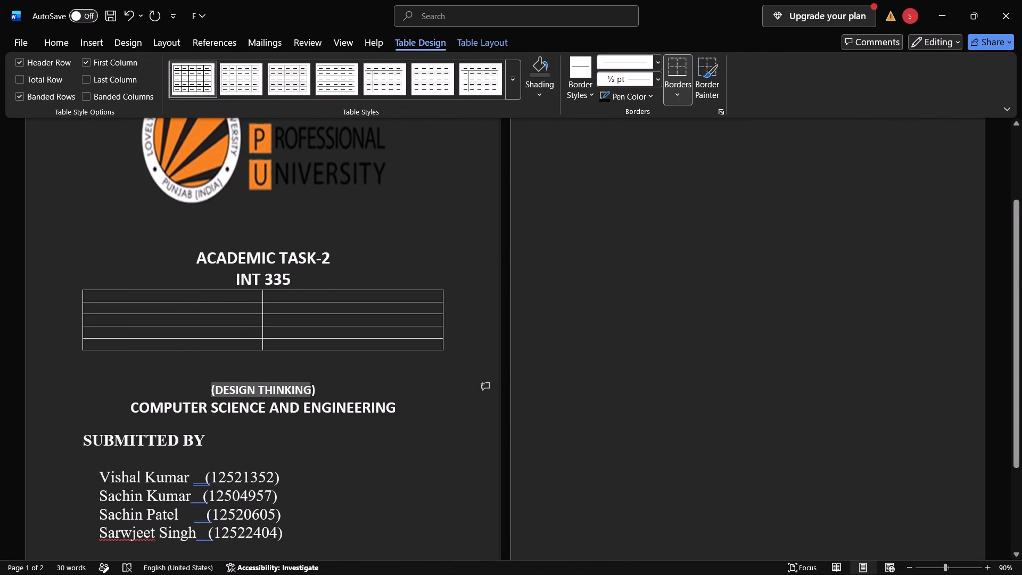
pyautogui.moveTo(295, 396); pyautogui.dragTo(169, 384)
pyautogui.click(169, 384)
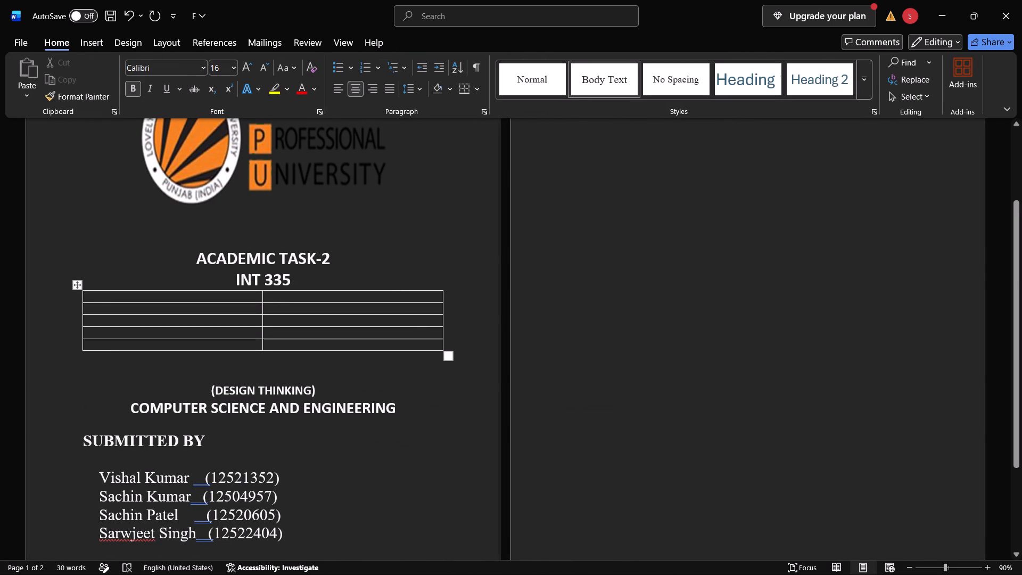
pyautogui.moveTo(76, 283); pyautogui.dragTo(71, 421)
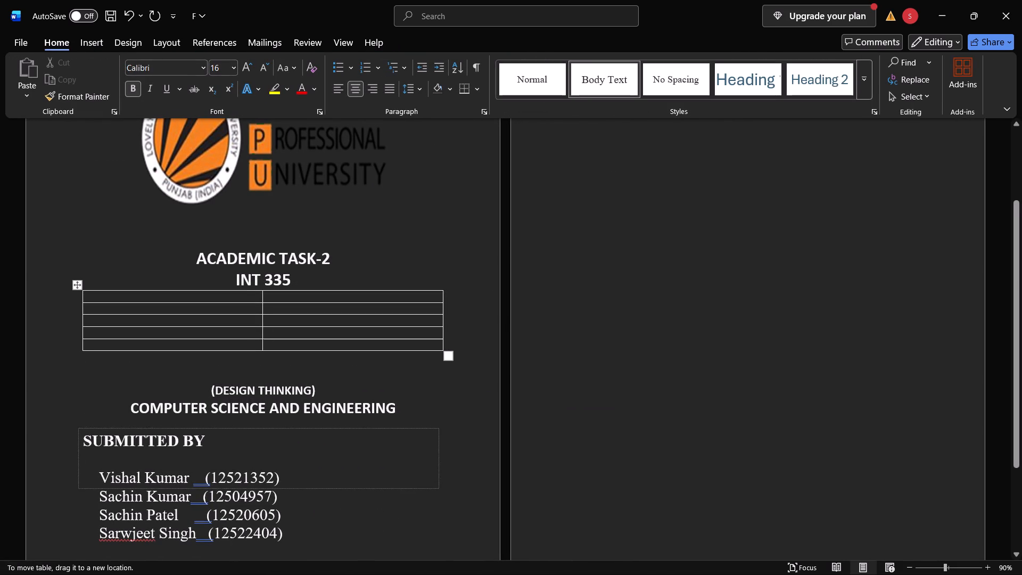
pyautogui.moveTo(71, 421); pyautogui.dragTo(68, 447)
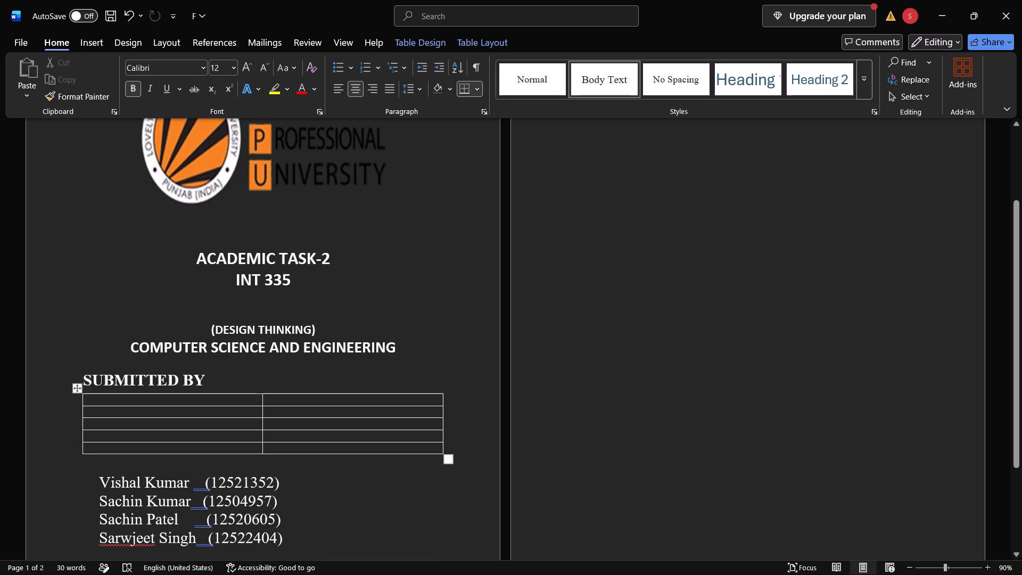
# Enter the table's column headings NAME and REGISTRATION NO. in the first row.
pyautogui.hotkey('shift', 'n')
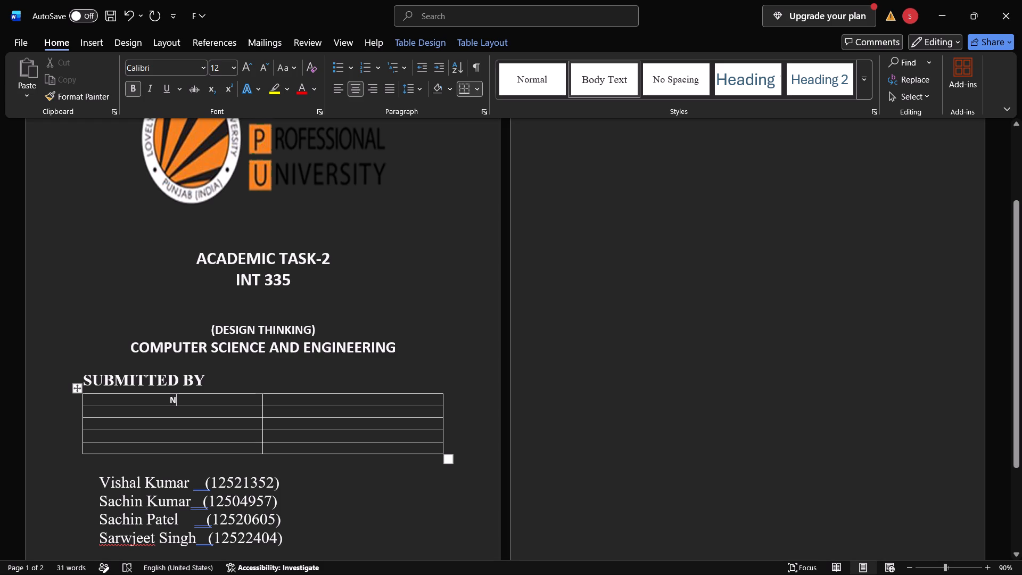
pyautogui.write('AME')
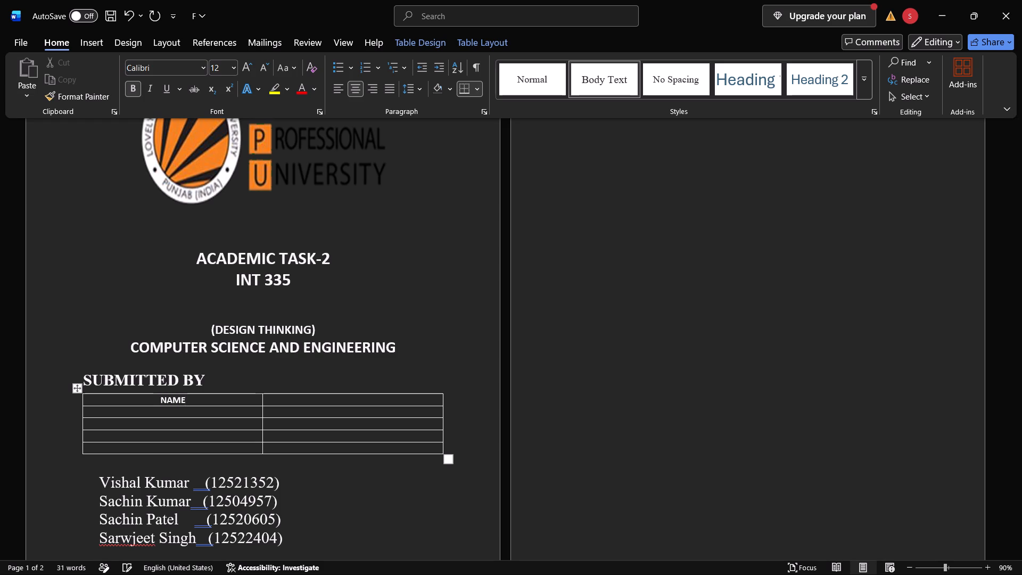
pyautogui.click(415, 401)
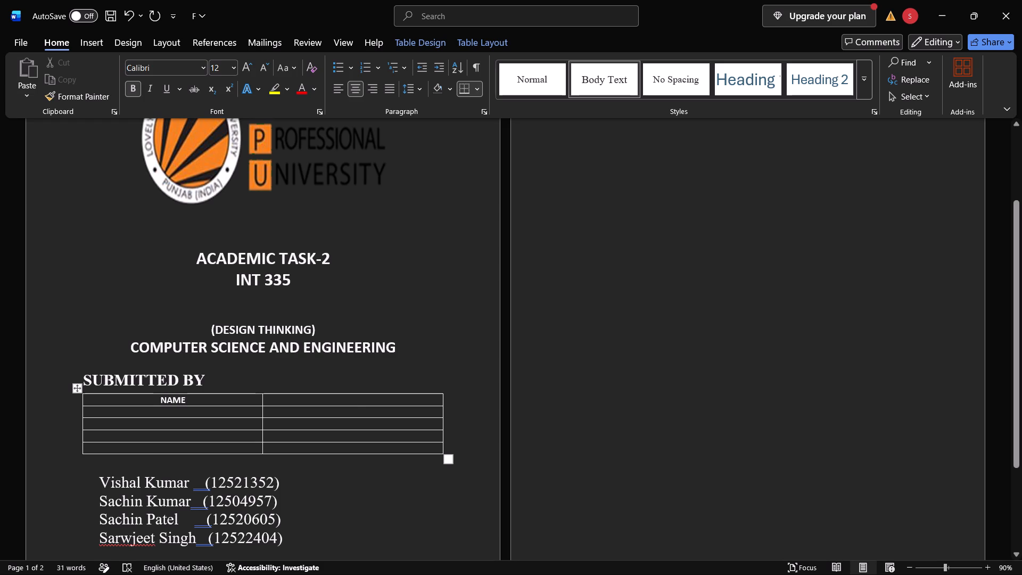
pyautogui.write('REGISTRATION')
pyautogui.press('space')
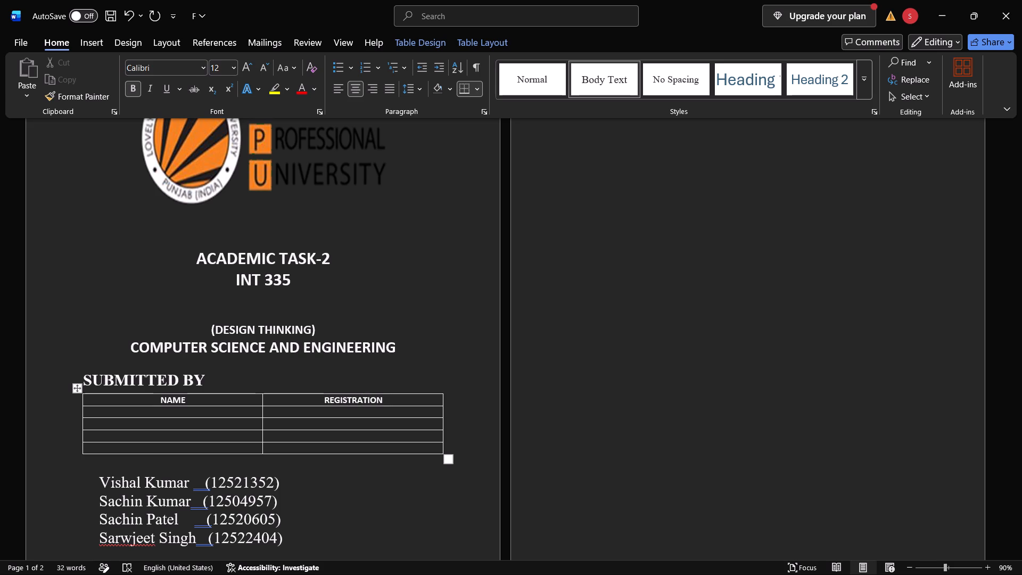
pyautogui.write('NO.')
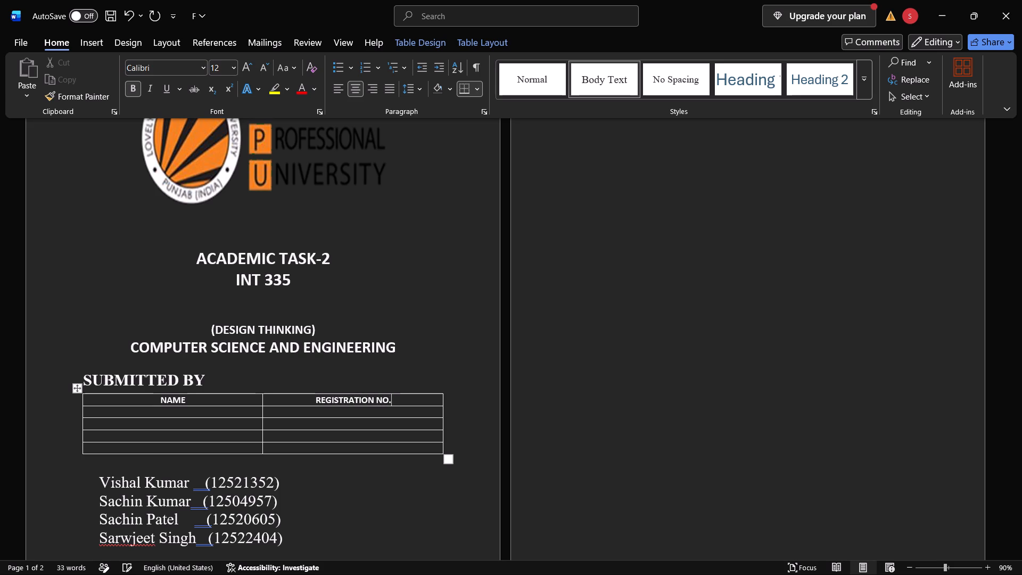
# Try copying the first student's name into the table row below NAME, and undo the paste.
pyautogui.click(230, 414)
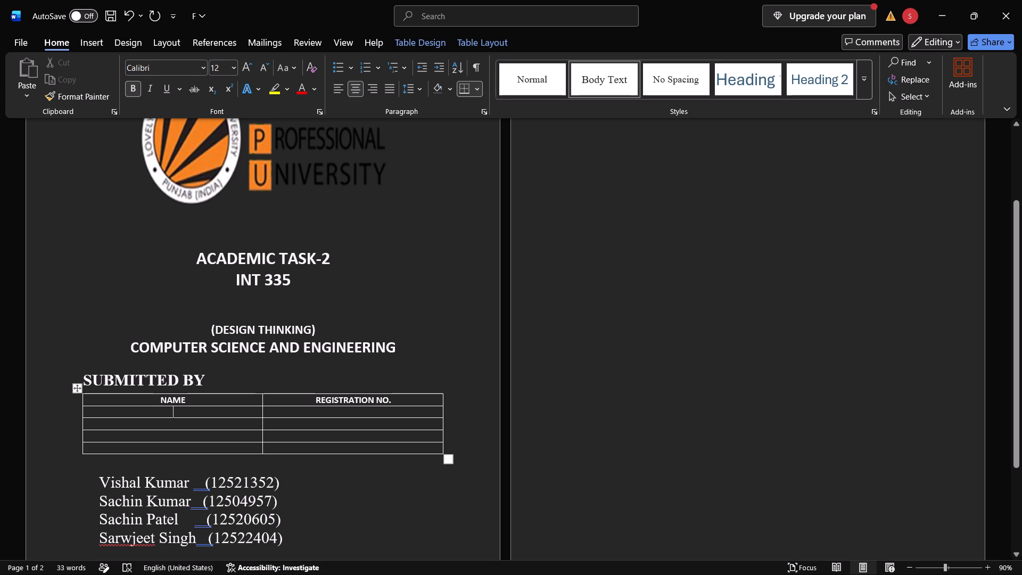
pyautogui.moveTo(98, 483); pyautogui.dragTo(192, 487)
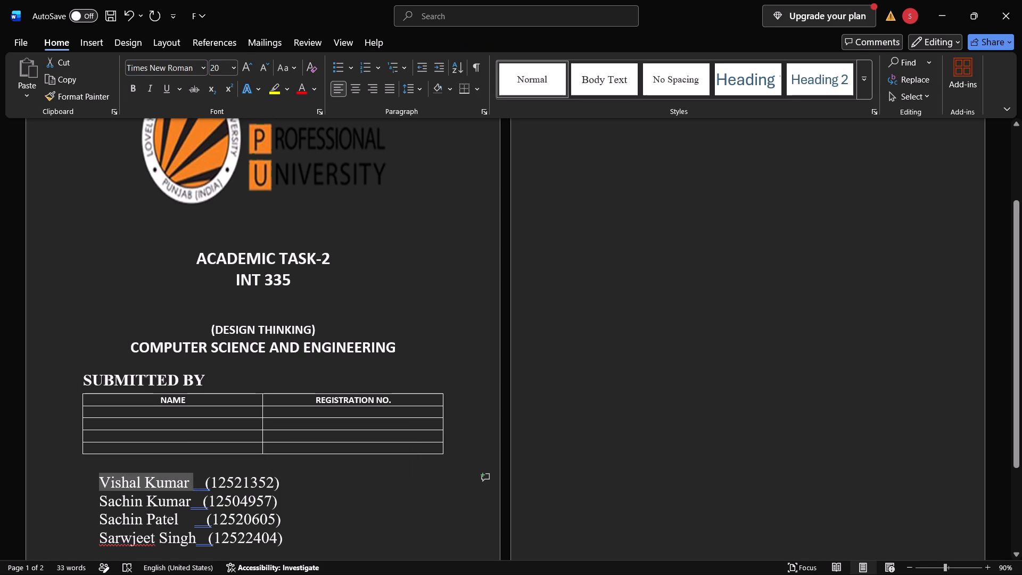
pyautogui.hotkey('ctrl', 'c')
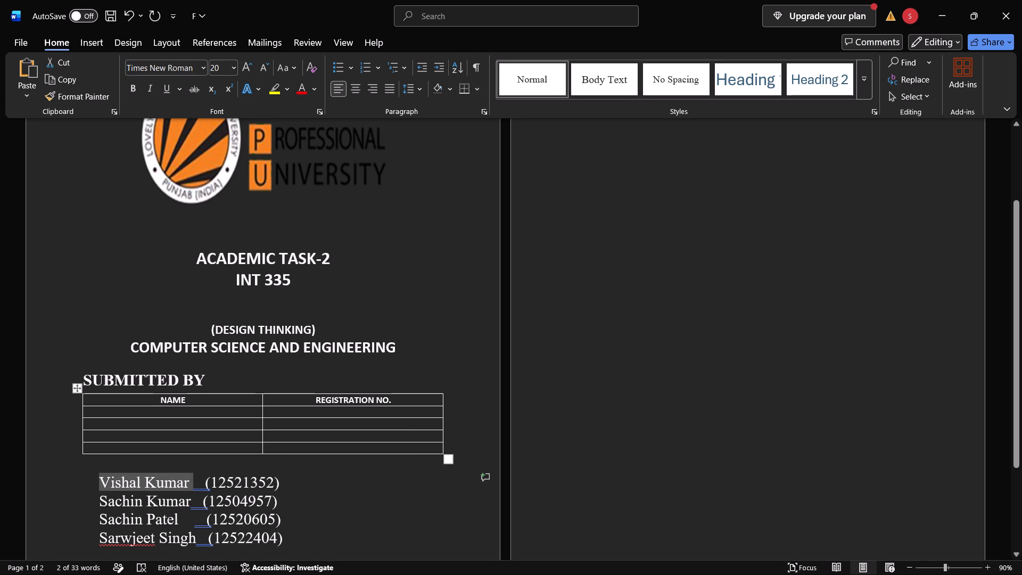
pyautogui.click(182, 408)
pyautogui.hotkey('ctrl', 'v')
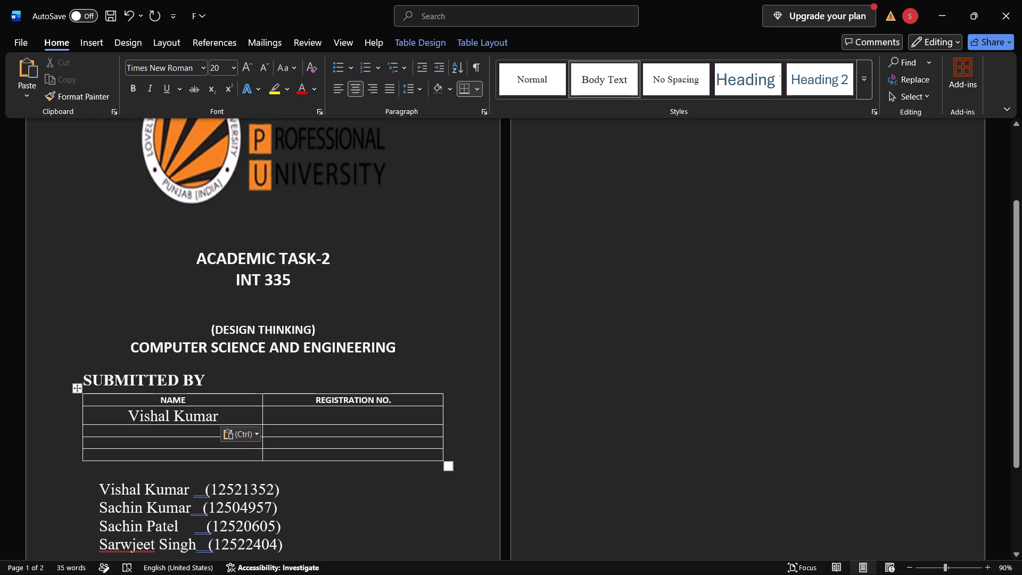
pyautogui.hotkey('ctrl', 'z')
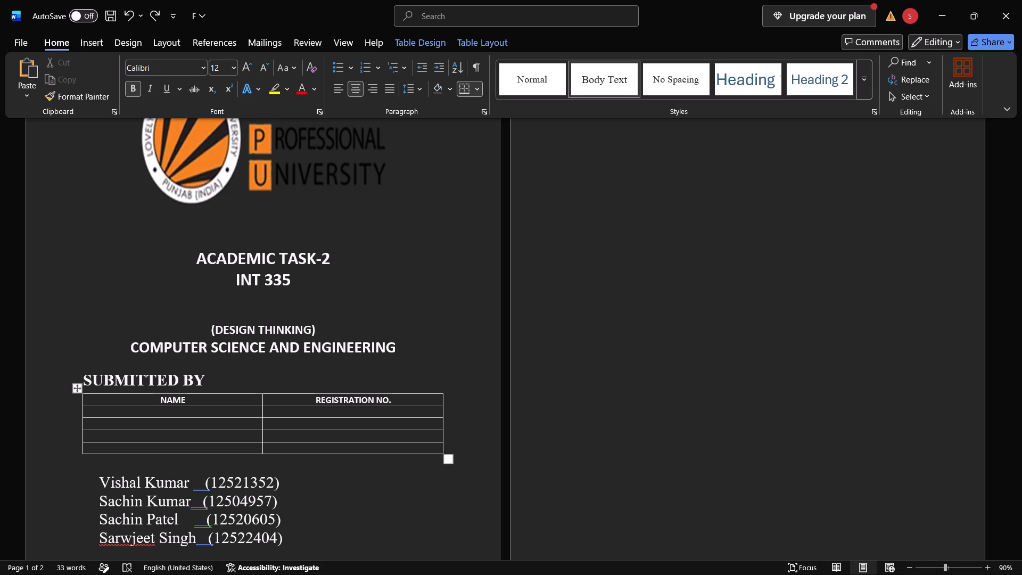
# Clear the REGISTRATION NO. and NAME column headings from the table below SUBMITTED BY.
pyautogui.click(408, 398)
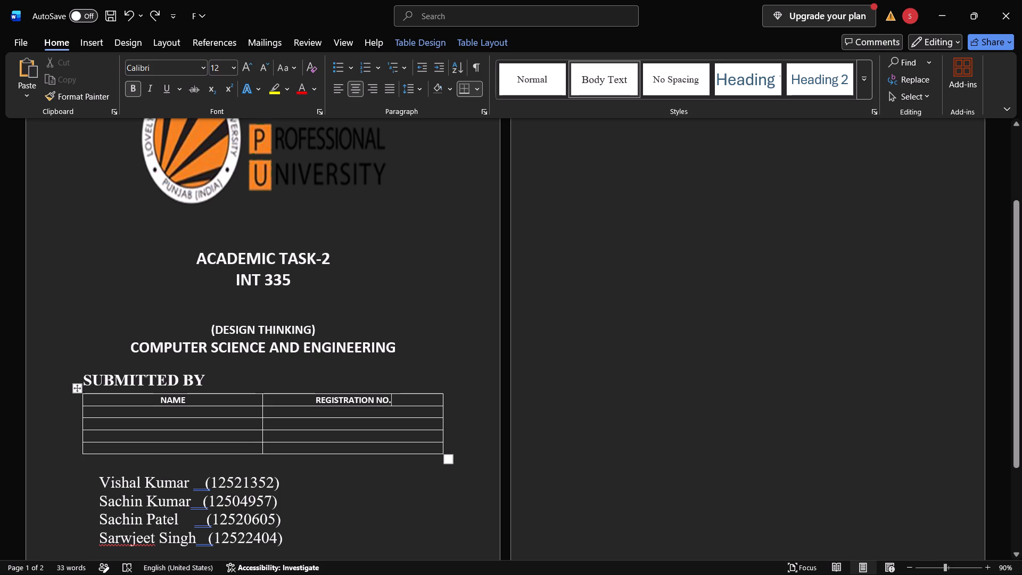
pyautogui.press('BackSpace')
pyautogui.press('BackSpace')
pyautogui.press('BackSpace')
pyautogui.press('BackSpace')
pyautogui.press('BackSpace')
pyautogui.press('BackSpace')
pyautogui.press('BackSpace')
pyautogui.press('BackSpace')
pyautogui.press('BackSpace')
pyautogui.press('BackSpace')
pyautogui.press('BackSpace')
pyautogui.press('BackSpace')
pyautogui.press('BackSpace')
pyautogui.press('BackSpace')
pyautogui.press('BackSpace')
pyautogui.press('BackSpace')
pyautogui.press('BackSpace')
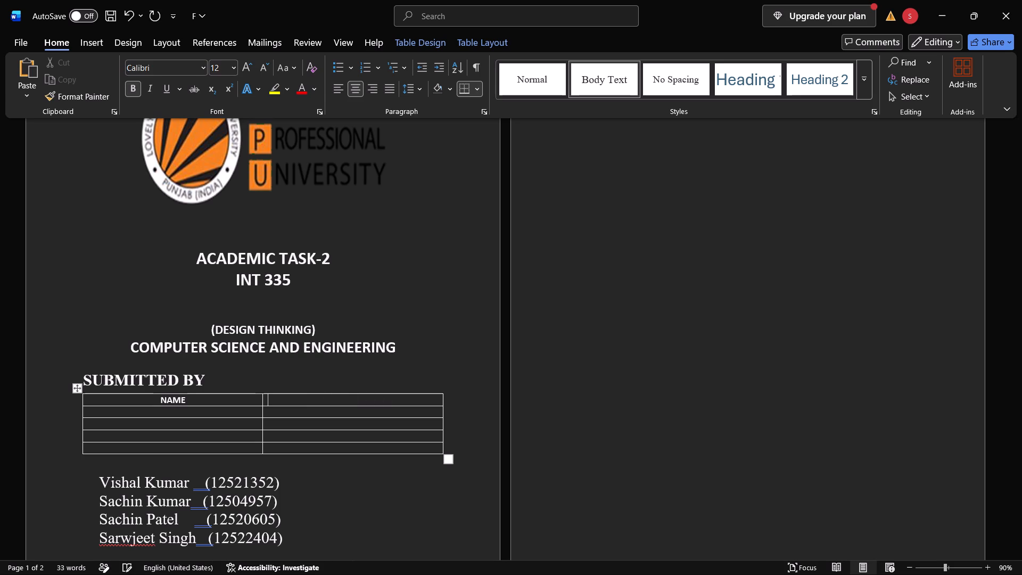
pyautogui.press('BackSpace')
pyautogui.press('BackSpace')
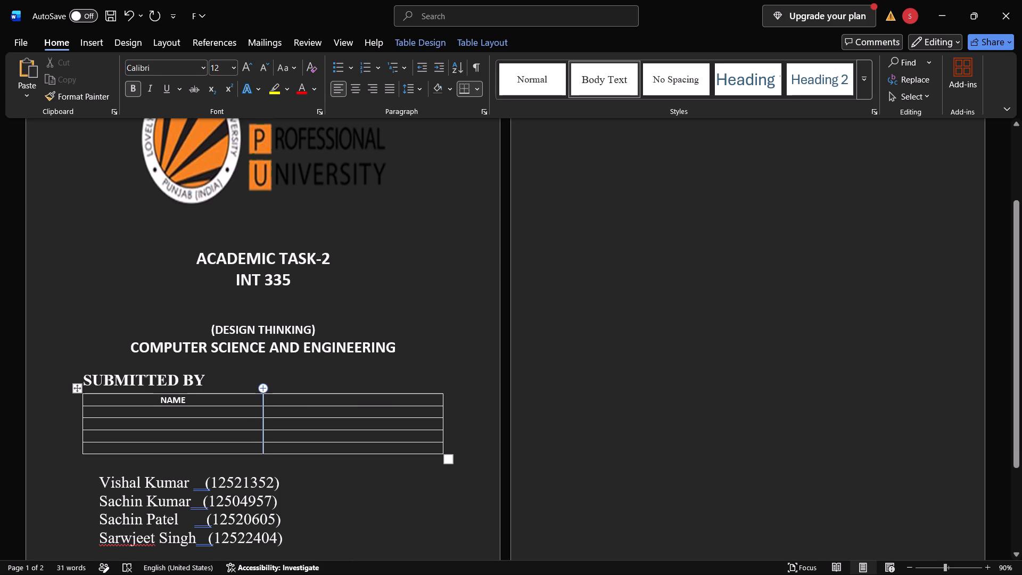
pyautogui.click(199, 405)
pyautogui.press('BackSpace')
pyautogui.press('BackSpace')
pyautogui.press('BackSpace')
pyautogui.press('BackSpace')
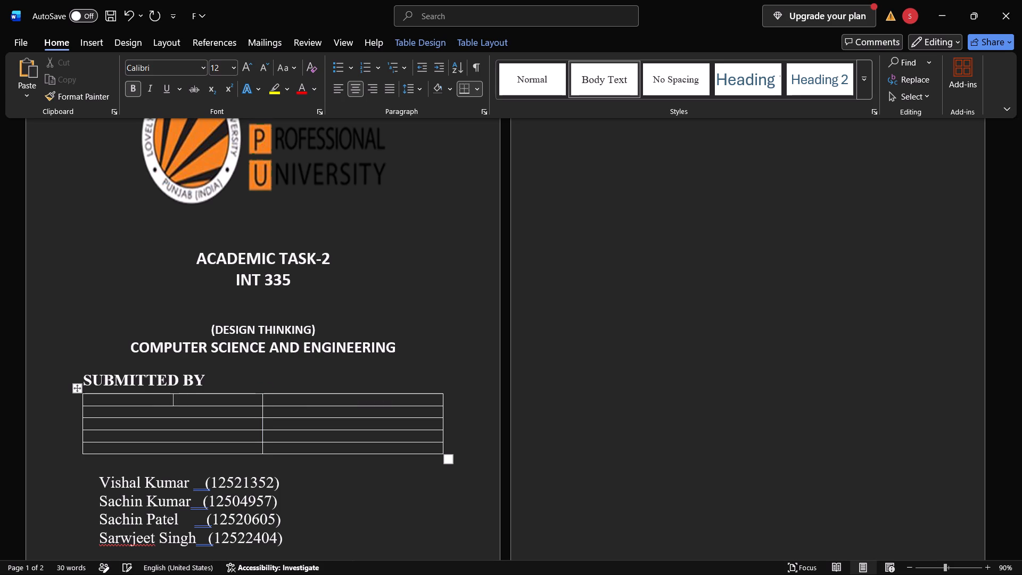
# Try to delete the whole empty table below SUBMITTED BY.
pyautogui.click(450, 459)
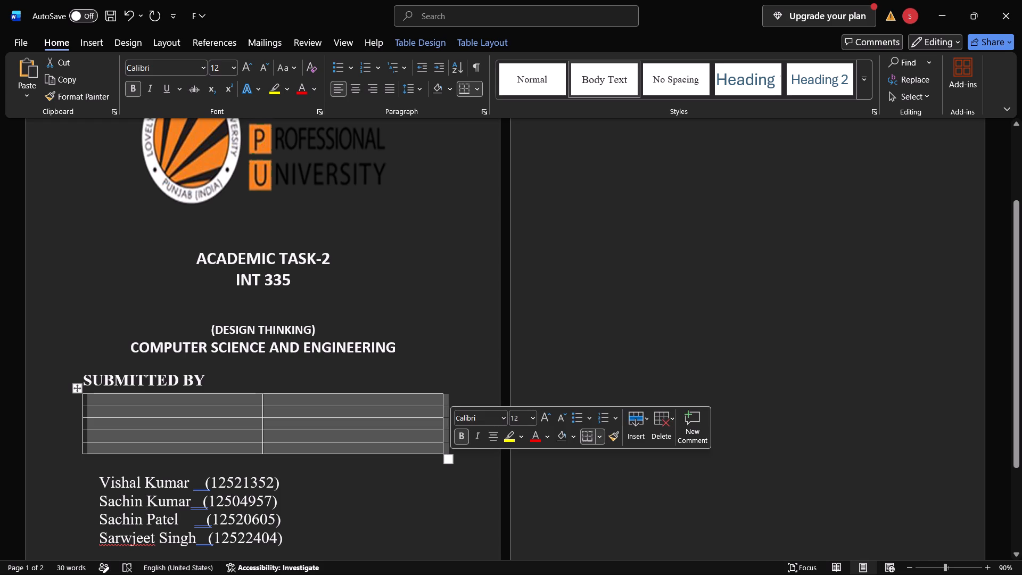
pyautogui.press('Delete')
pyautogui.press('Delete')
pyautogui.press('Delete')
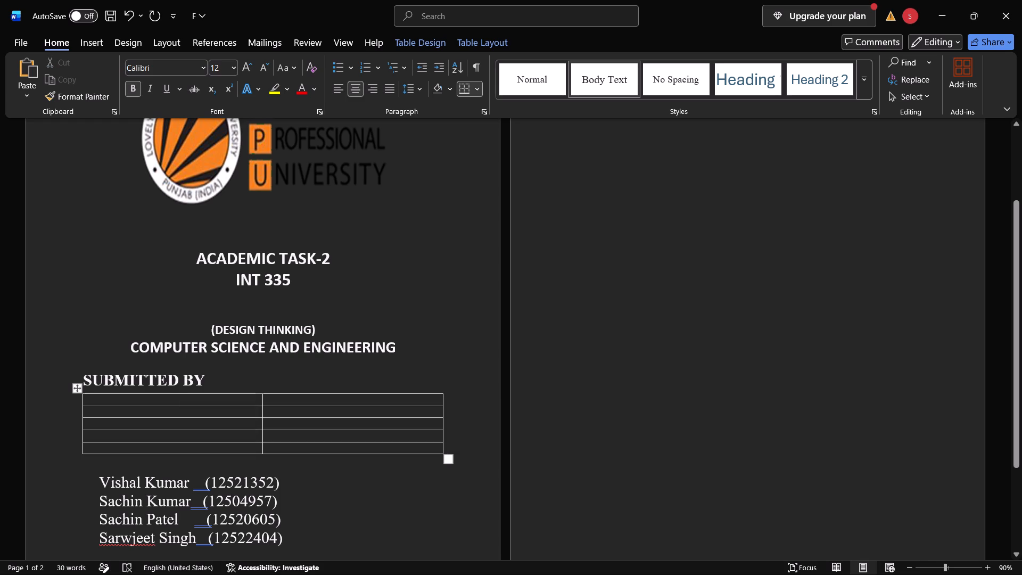
# Undo the recent table edits step by step, back through the insertion of the two-column table.
pyautogui.hotkey('ctrl', 'z')
pyautogui.hotkey('ctrl', 'z')
pyautogui.hotkey('ctrl', 'z')
pyautogui.hotkey('ctrl', 'z')
pyautogui.hotkey('ctrl', 'z')
pyautogui.hotkey('ctrl', 'z')
pyautogui.hotkey('ctrl', 'z')
pyautogui.hotkey('ctrl', 'z')
pyautogui.hotkey('ctrl', 'z')
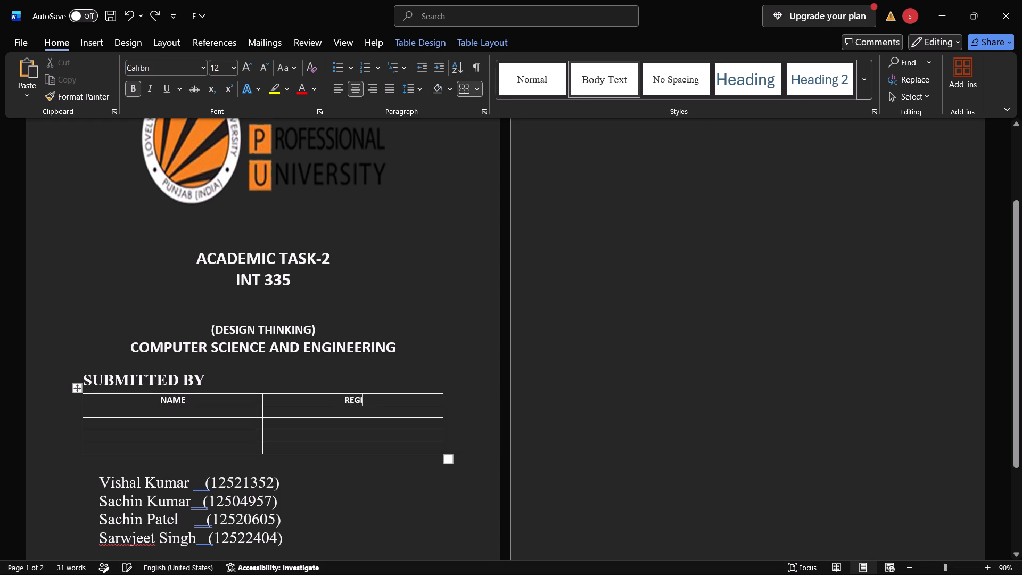
pyautogui.hotkey('ctrl', 'z')
pyautogui.hotkey('ctrl', 'z')
pyautogui.hotkey('ctrl', 'z')
pyautogui.hotkey('ctrl', 'z')
pyautogui.hotkey('ctrl', 'z')
pyautogui.hotkey('ctrl', 'z')
pyautogui.hotkey('ctrl', 'z')
pyautogui.hotkey('ctrl', 'z')
pyautogui.hotkey('ctrl', 'z')
pyautogui.hotkey('ctrl', 'z')
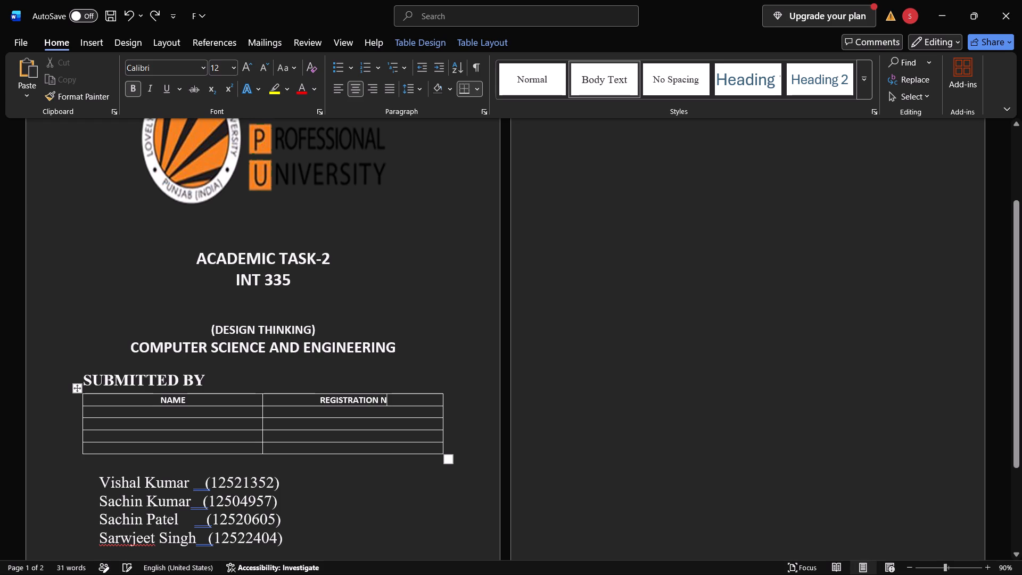
pyautogui.hotkey('ctrl', 'z')
pyautogui.hotkey('ctrl', 'z')
pyautogui.hotkey('ctrl', 'z')
pyautogui.hotkey('ctrl', 'z')
pyautogui.hotkey('ctrl', 'z')
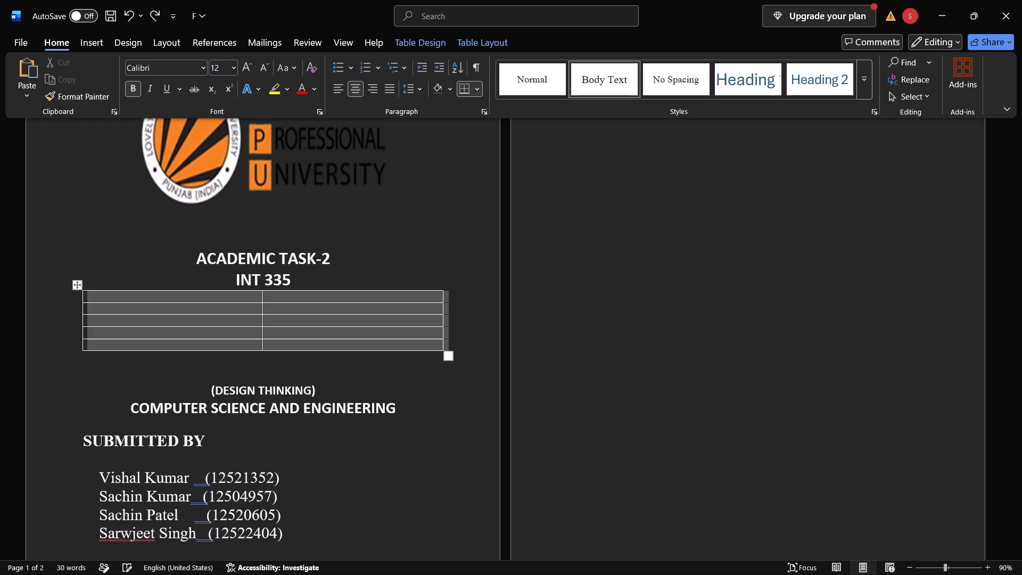
pyautogui.hotkey('ctrl', 'z')
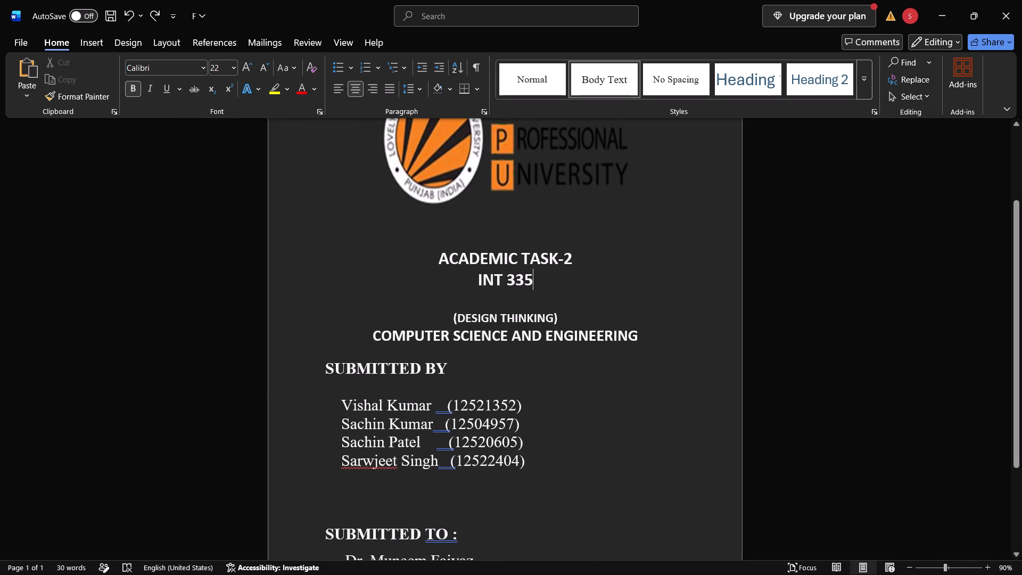
# Remove one empty line between the student list and the SUBMITTED TO heading.
pyautogui.click(361, 390)
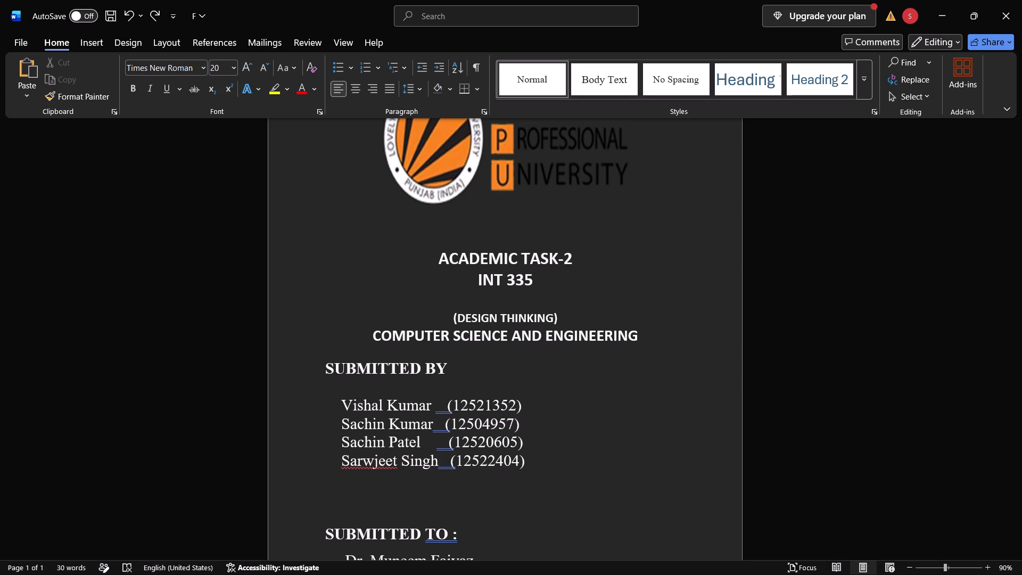
pyautogui.click(347, 505)
pyautogui.press('BackSpace')
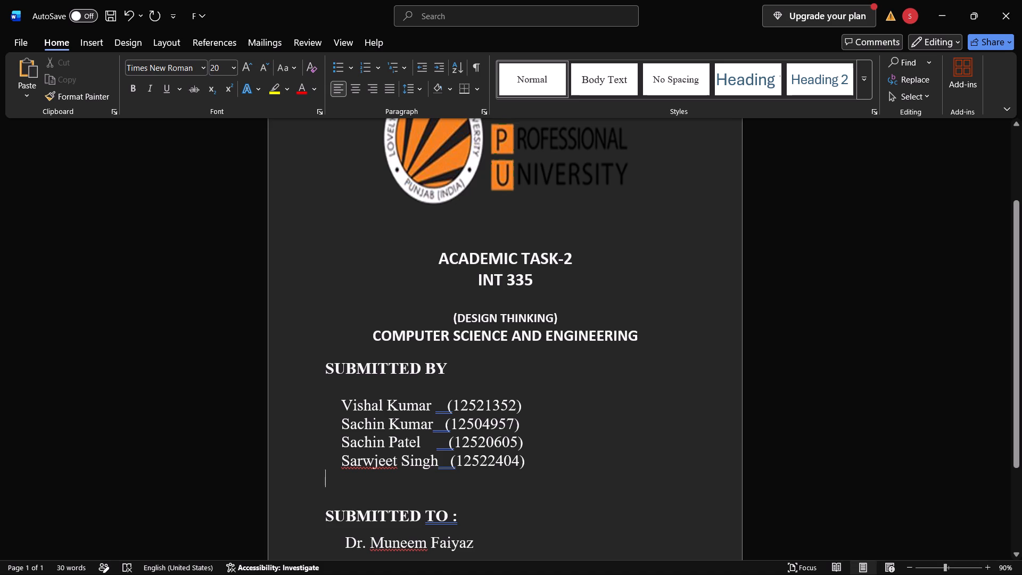
# Enter "Group No.06" on the line below SUBMITTED BY and add an empty line between it and the student names.
pyautogui.click(523, 295)
pyautogui.click(509, 373)
pyautogui.click(464, 393)
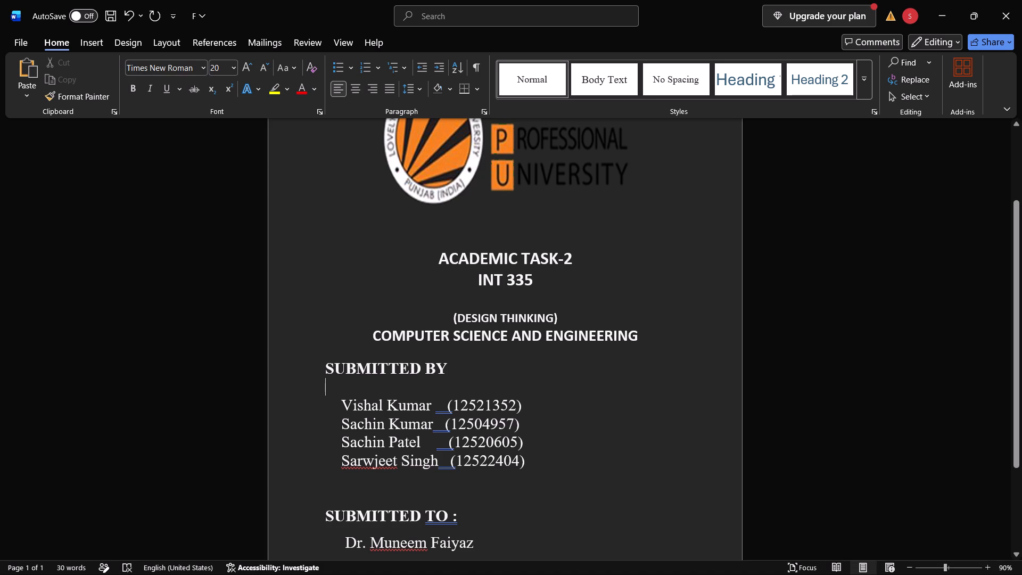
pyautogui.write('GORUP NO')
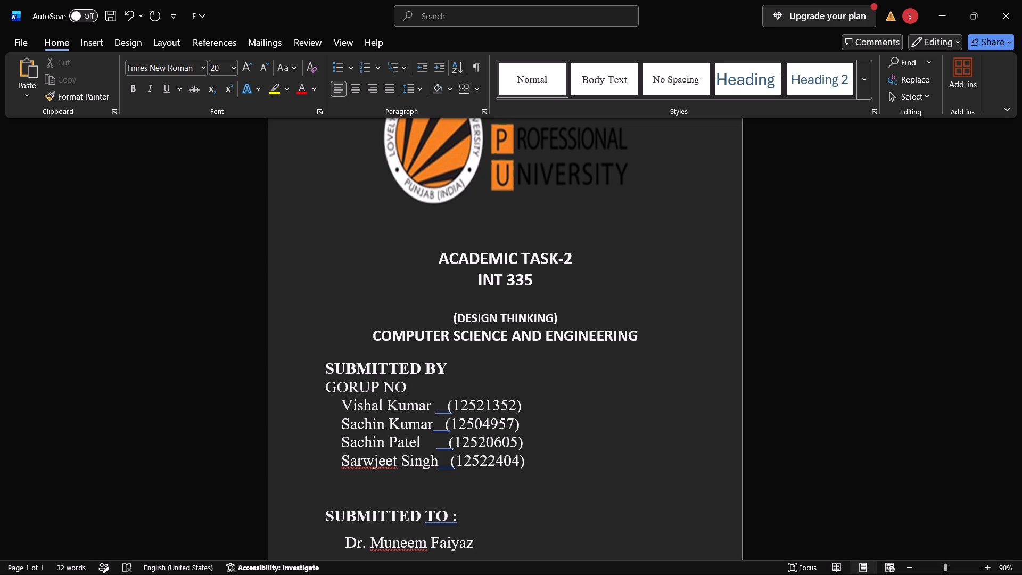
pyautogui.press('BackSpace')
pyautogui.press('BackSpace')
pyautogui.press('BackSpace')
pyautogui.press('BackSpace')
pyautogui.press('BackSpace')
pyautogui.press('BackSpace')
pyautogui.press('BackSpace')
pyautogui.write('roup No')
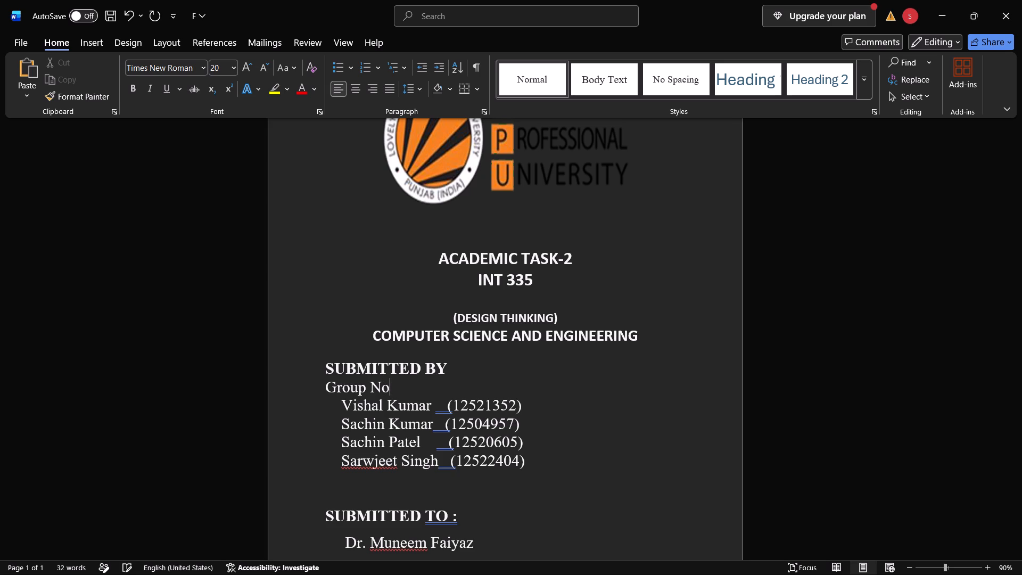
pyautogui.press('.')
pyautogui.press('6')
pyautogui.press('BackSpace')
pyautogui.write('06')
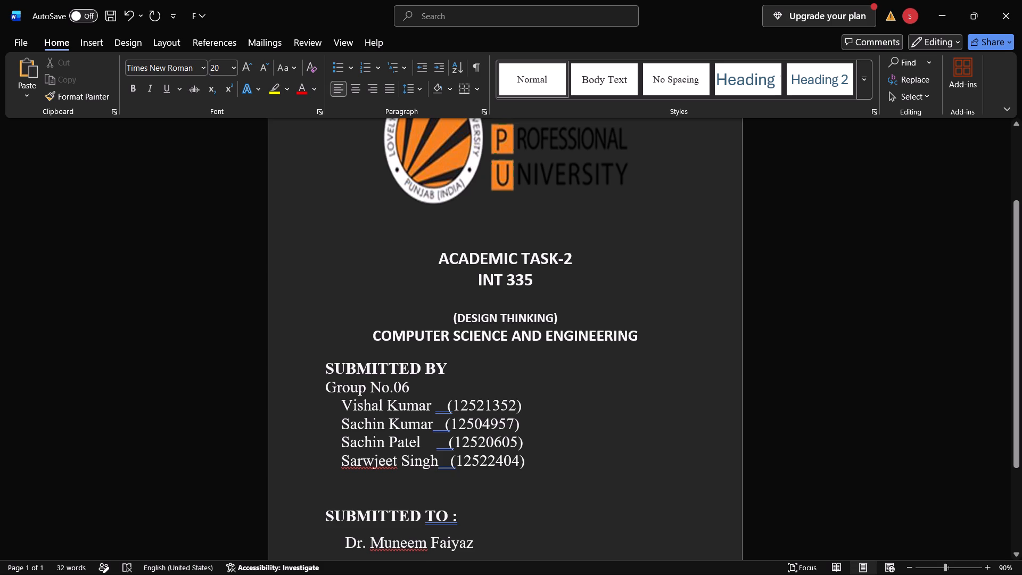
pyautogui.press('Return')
# Indent the Group No.06 line with leading space under the SUBMITTED BY heading.
pyautogui.scroll(-1, 414, 393)
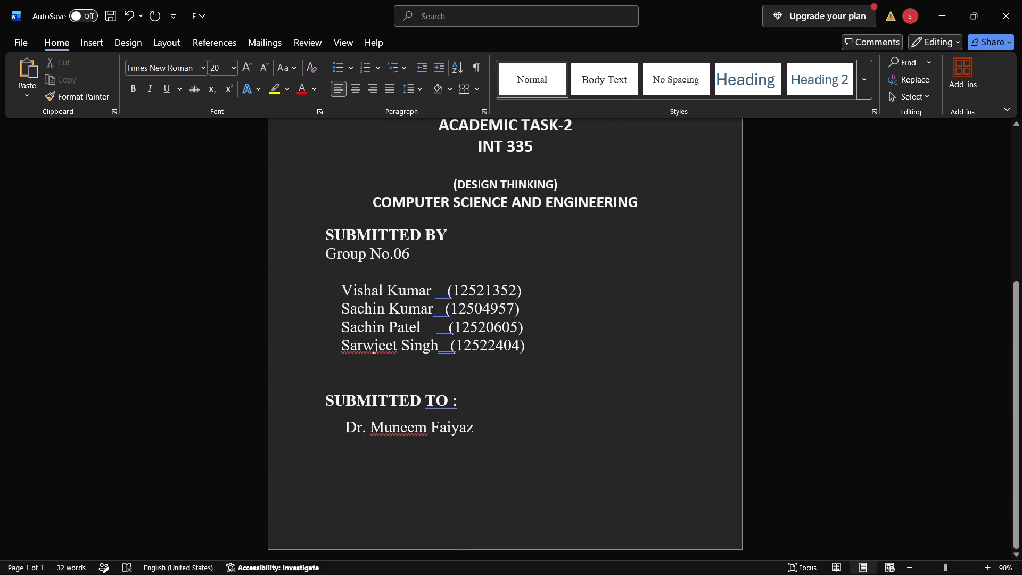
pyautogui.click(326, 241)
pyautogui.click(326, 250)
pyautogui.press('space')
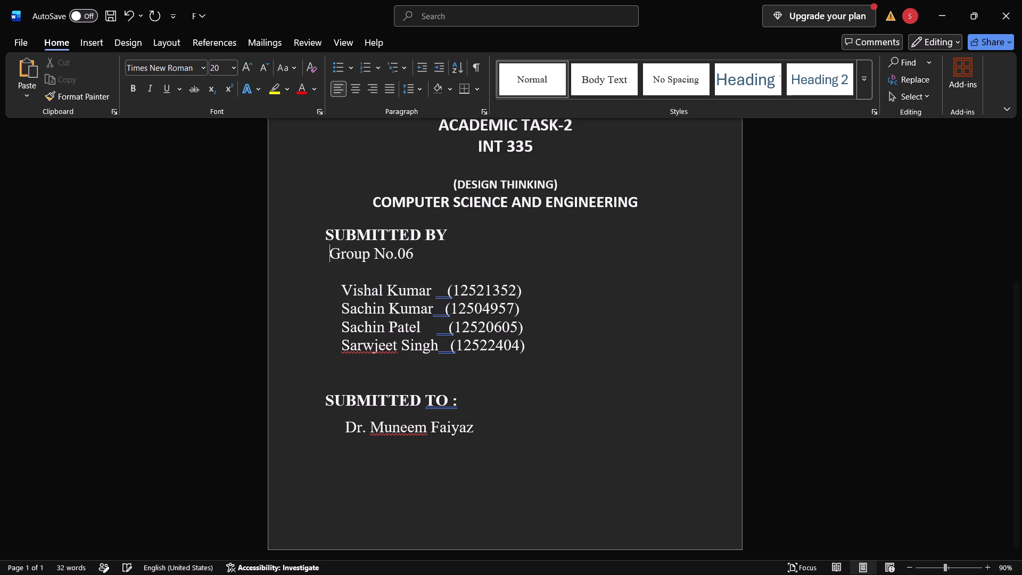
# Add the heading NAME, indented by four spaces, on the blank line between Group No.06 and the first student.
pyautogui.click(368, 275)
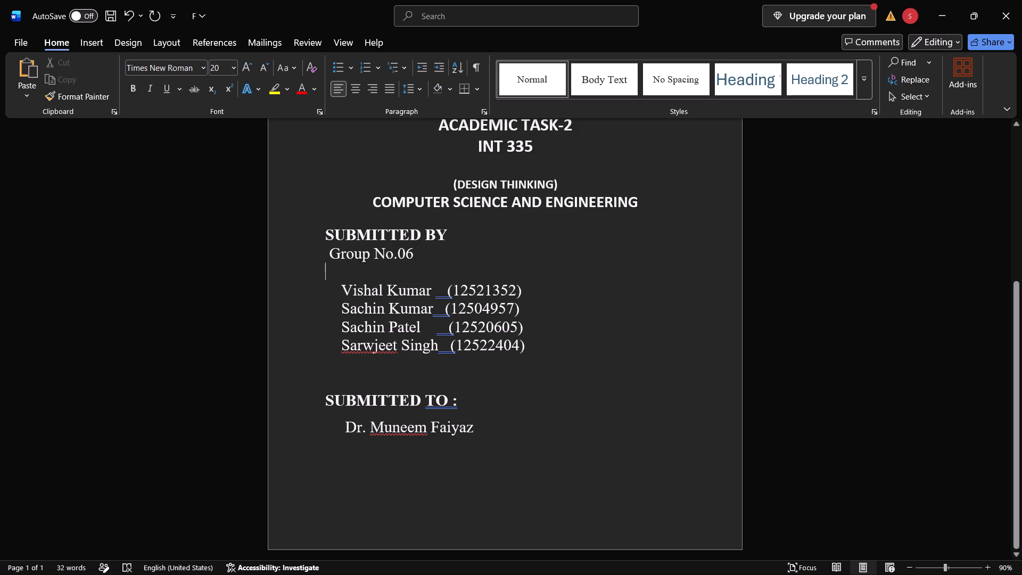
pyautogui.press('space')
pyautogui.press('space')
pyautogui.press('space')
pyautogui.press('space')
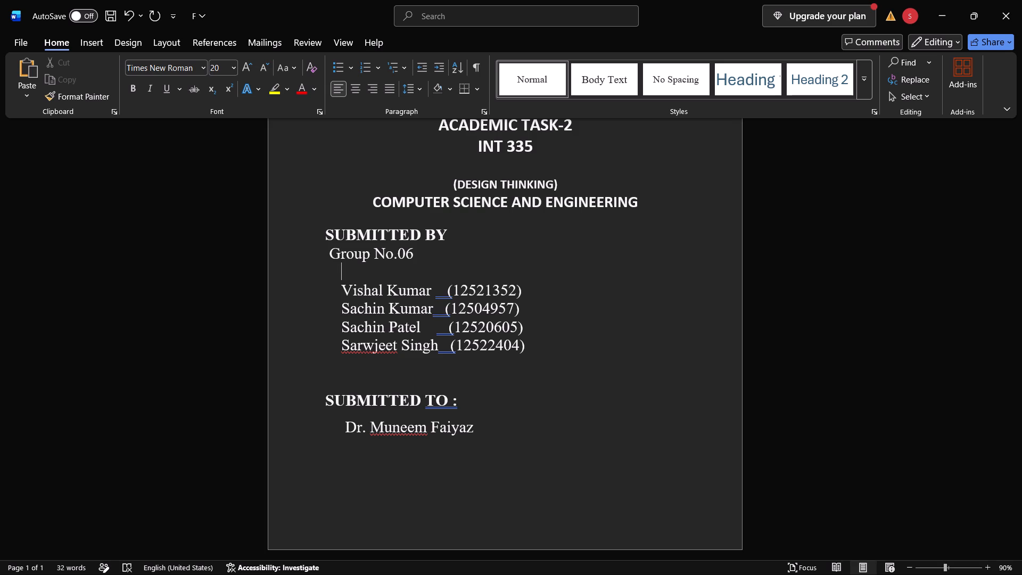
pyautogui.write('NAM')
pyautogui.hotkey('shift', 'e')
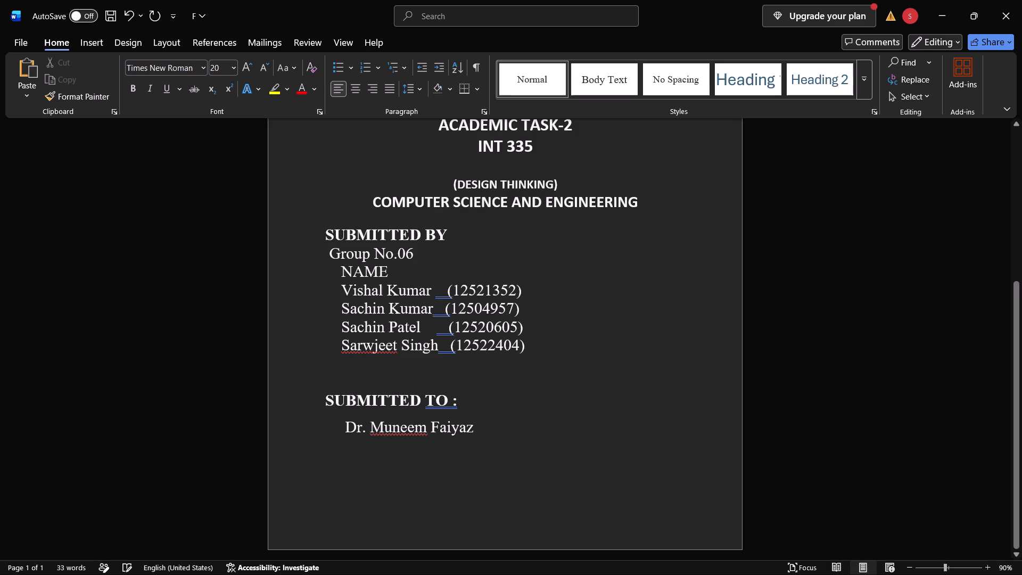
# Format the NAME heading in bold at font size 18.
pyautogui.tripleClick(384, 275)
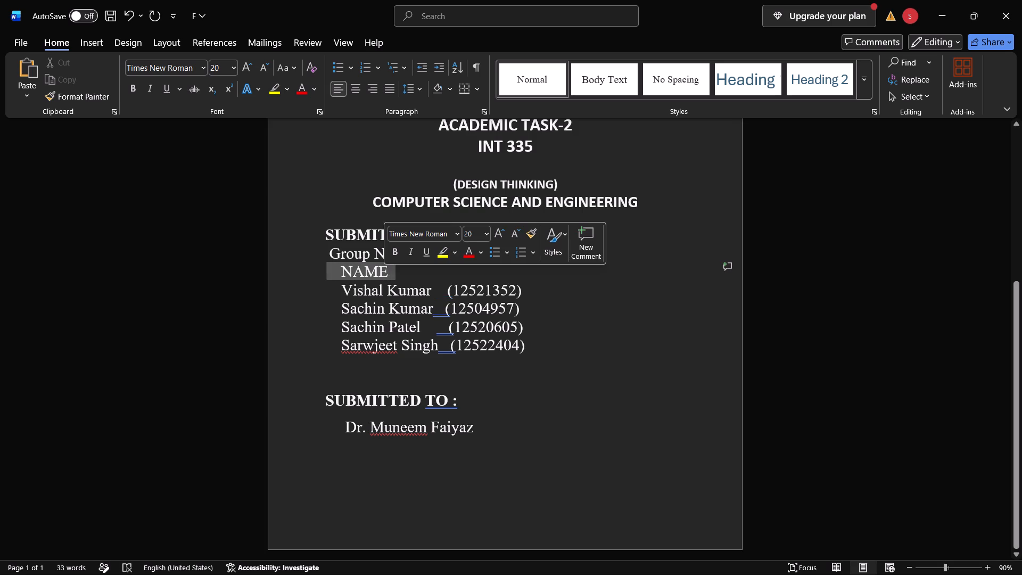
pyautogui.click(483, 236)
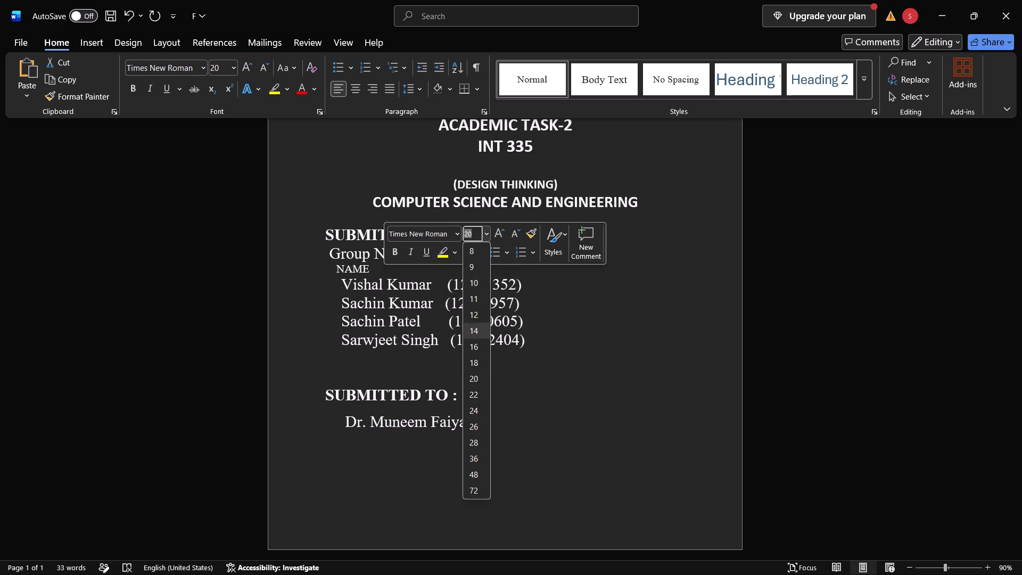
pyautogui.click(477, 357)
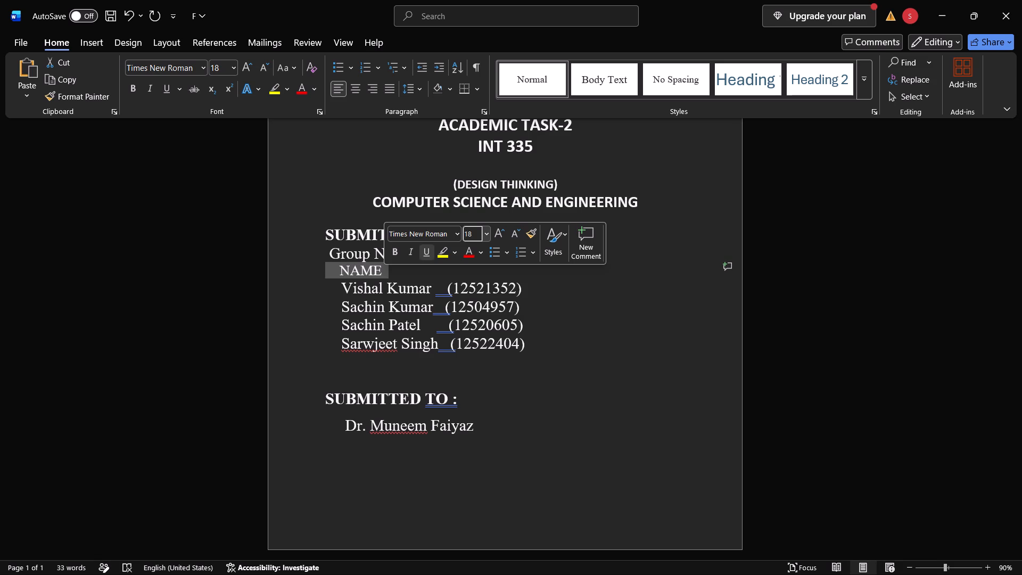
pyautogui.click(391, 252)
# Indent the NAME heading by five more spaces so it sits over the student names.
pyautogui.click(333, 267)
pyautogui.click(340, 270)
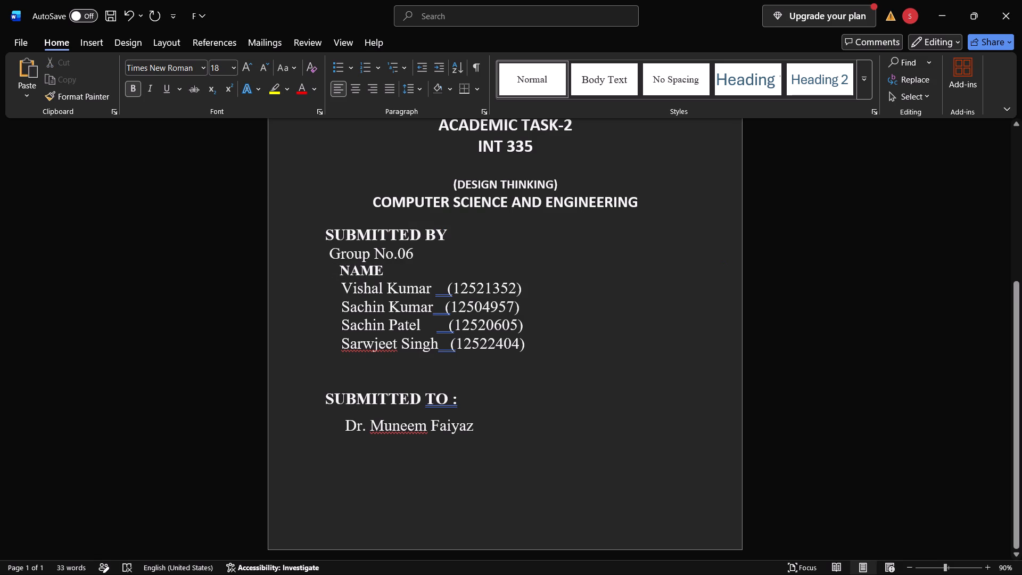
pyautogui.press('space')
pyautogui.press('space')
pyautogui.press('space')
pyautogui.press('space')
pyautogui.press('space')
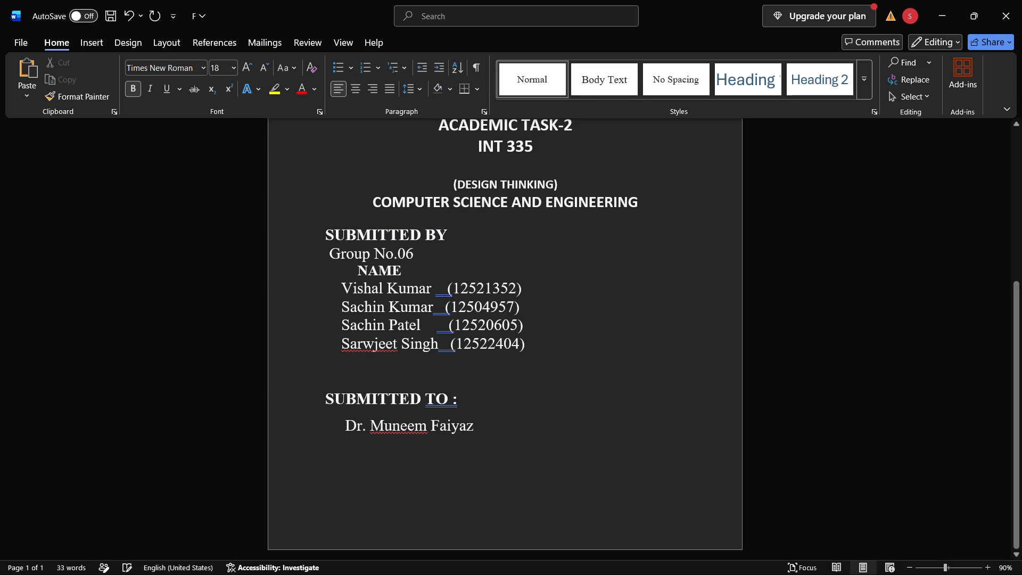
# Copy the Group No.06 text onto the SUBMITTED BY line, two spaces after the heading.
pyautogui.click(416, 257)
pyautogui.tripleClick(364, 255)
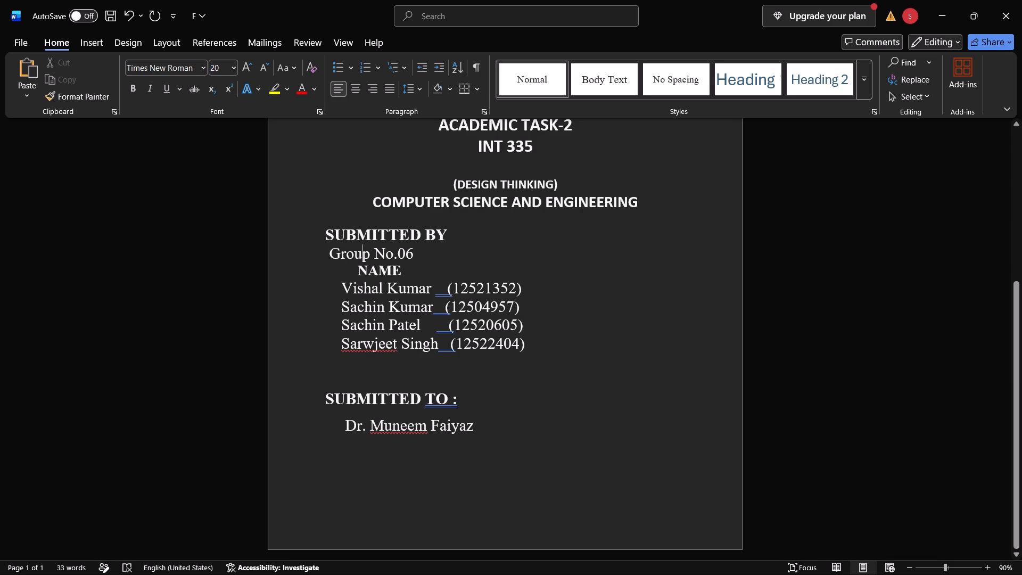
pyautogui.hotkey('ctrl', 'c')
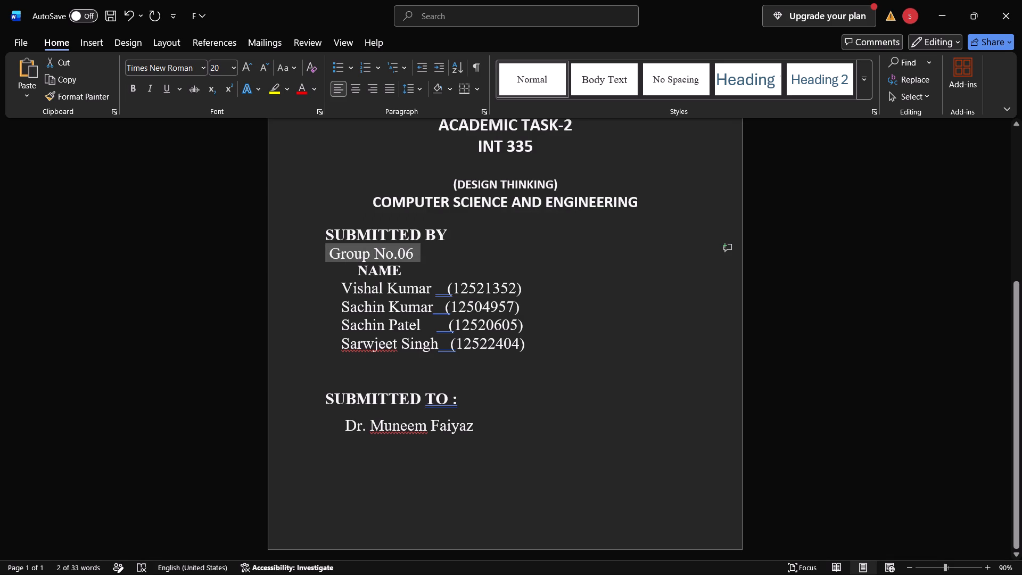
pyautogui.click(480, 235)
pyautogui.press('space')
pyautogui.press('space')
pyautogui.hotkey('ctrl', 'v')
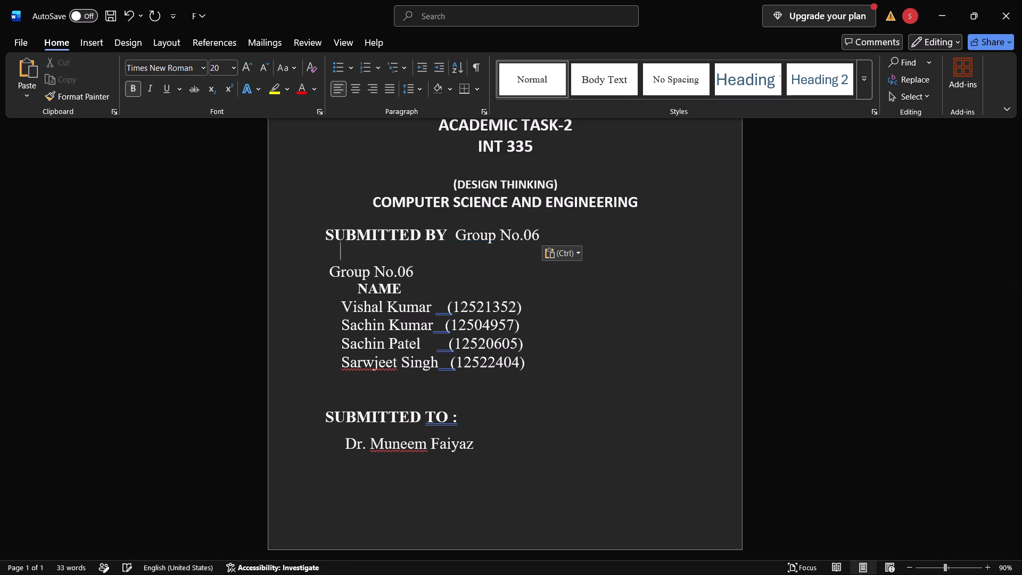
# Delete the original Group No.06 line above the NAME heading.
pyautogui.click(418, 271)
pyautogui.press('BackSpace')
pyautogui.press('BackSpace')
pyautogui.press('BackSpace')
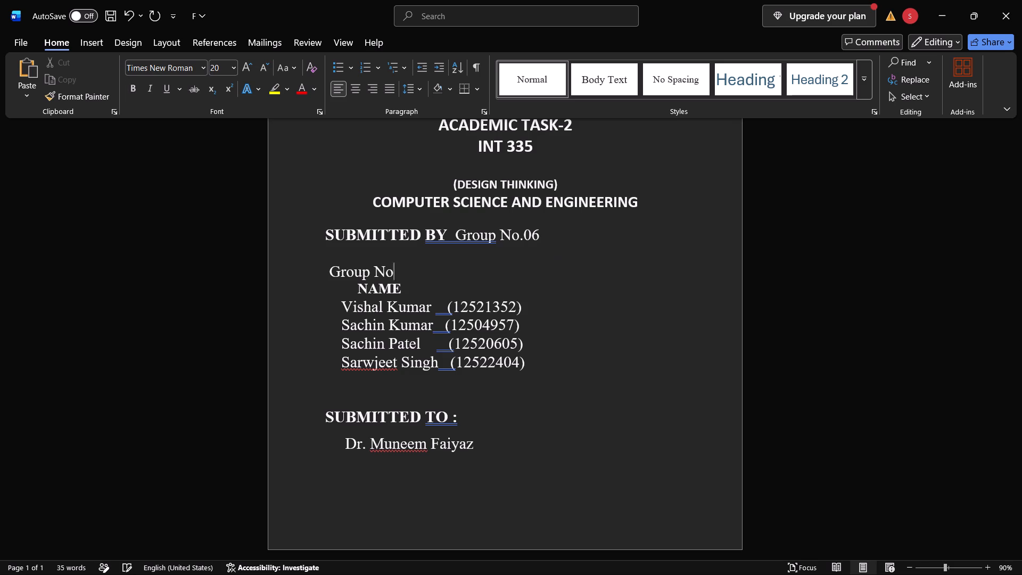
pyautogui.press('BackSpace')
pyautogui.press('BackSpace')
pyautogui.press('BackSpace')
pyautogui.press('BackSpace')
pyautogui.press('BackSpace')
pyautogui.press('BackSpace')
pyautogui.press('BackSpace')
pyautogui.press('BackSpace')
pyautogui.press('BackSpace')
pyautogui.press('BackSpace')
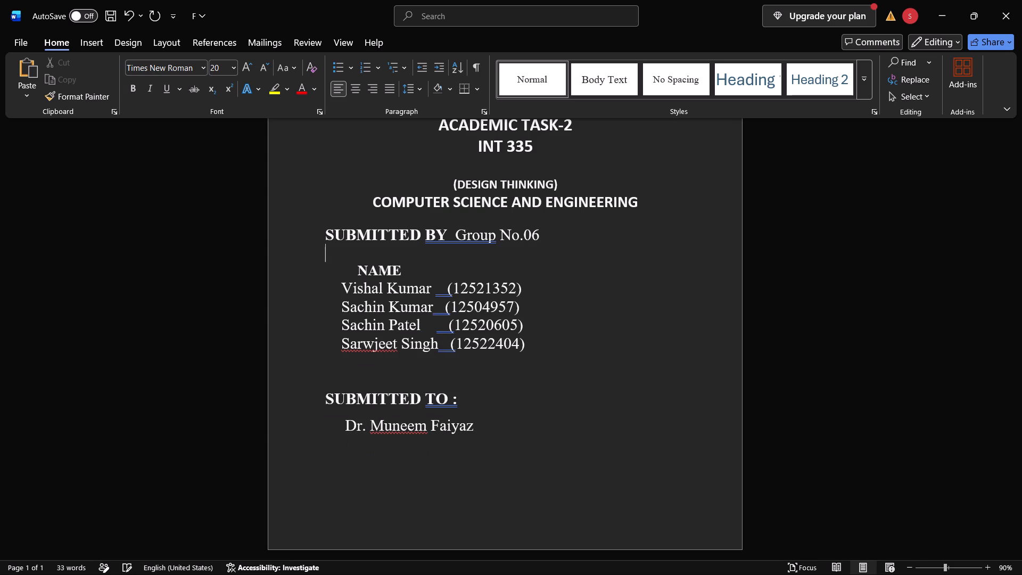
# Add the heading REG.NO. on the NAME line, spaced across to sit above the registration numbers.
pyautogui.click(499, 262)
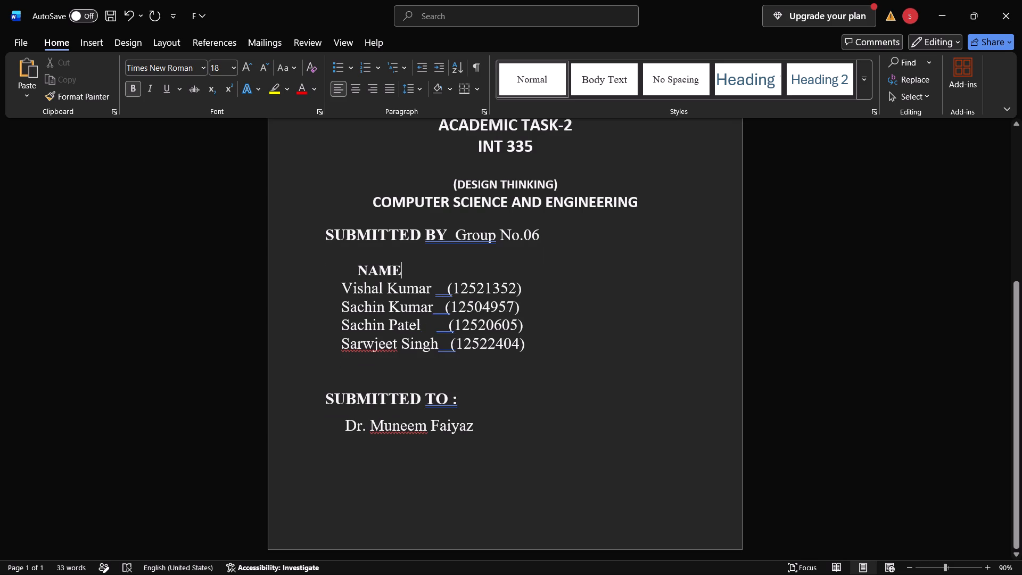
pyautogui.press('space')
pyautogui.press('space')
pyautogui.press('space')
pyautogui.press('space')
pyautogui.press('space')
pyautogui.press('space')
pyautogui.press('space')
pyautogui.press('space')
pyautogui.press('space')
pyautogui.press('space')
pyautogui.press('space')
pyautogui.press('space')
pyautogui.press('space')
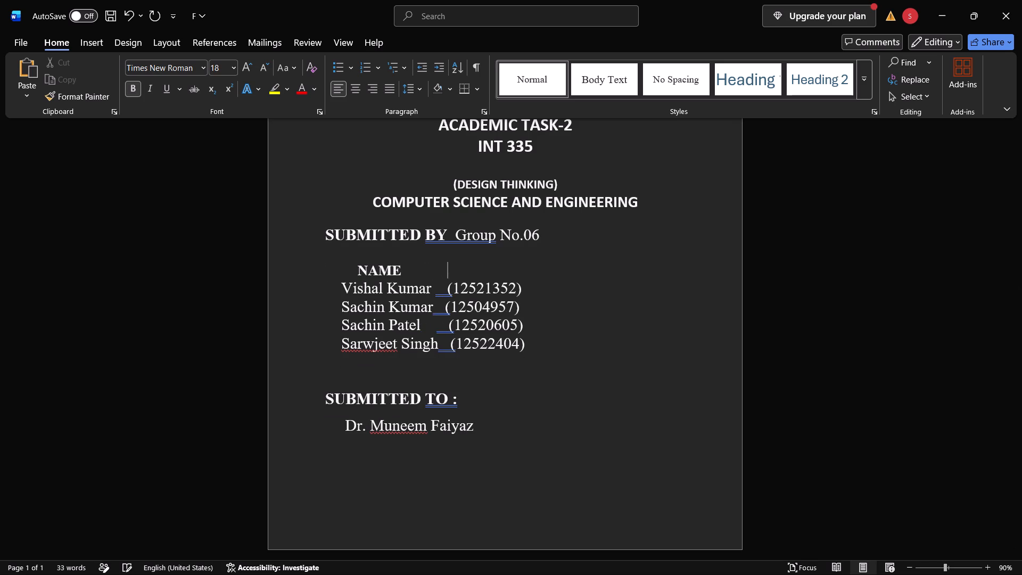
pyautogui.press('space')
pyautogui.press('space')
pyautogui.write('RE')
pyautogui.press('g')
pyautogui.write('.NO.')
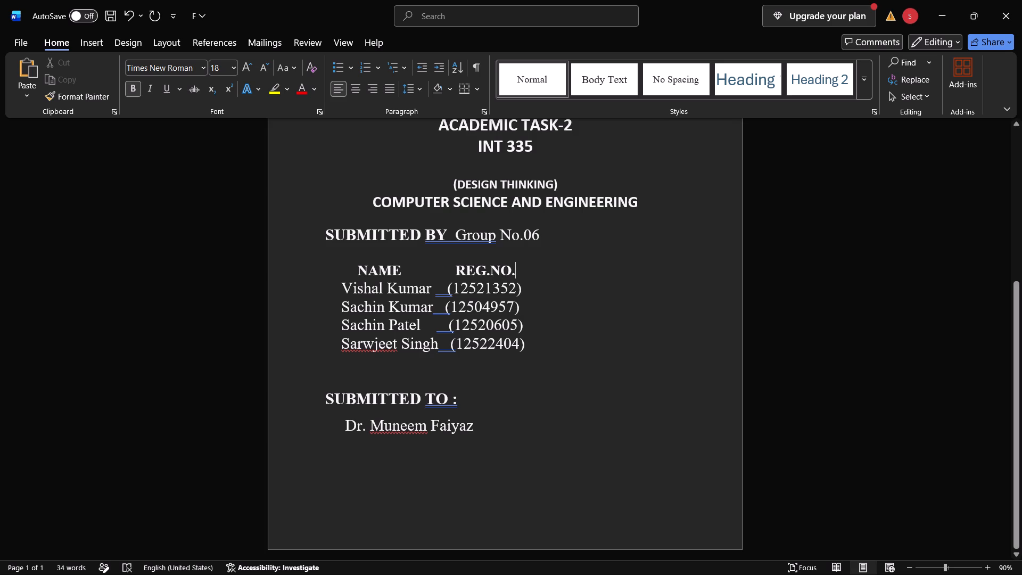
pyautogui.click(608, 434)
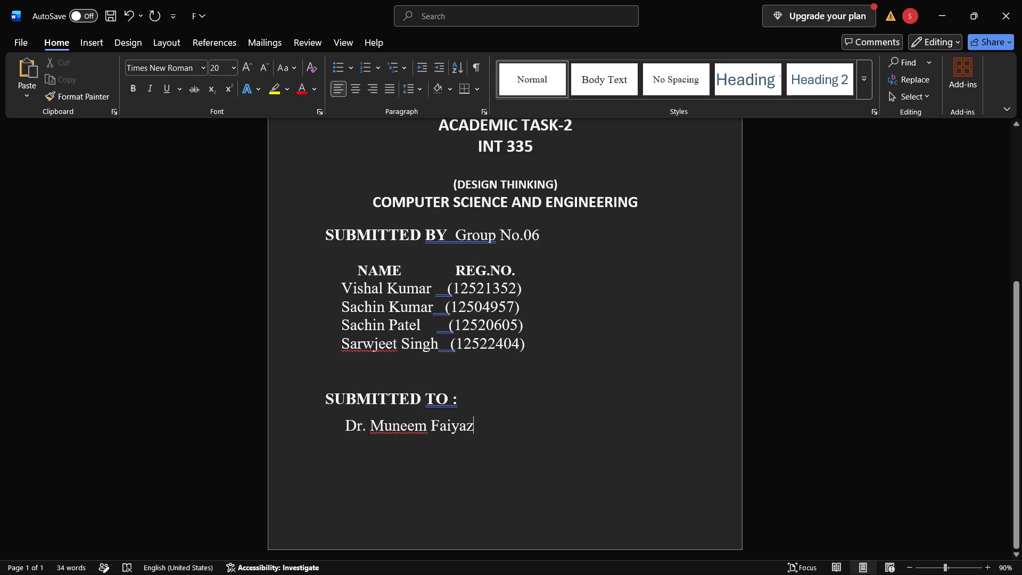
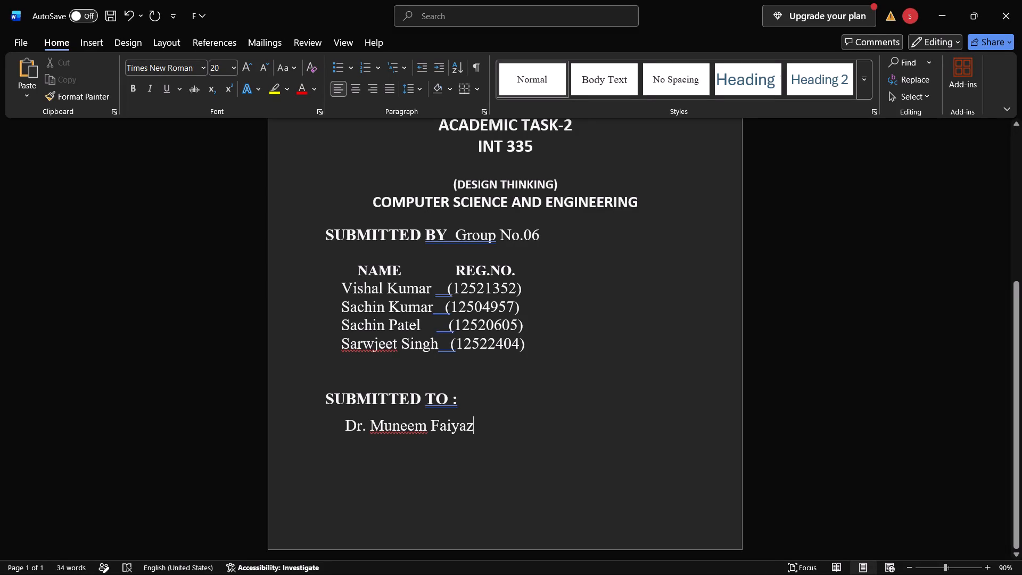
# Select the text at BY on the SUBMITTED BY line for editing.
pyautogui.click(458, 236)
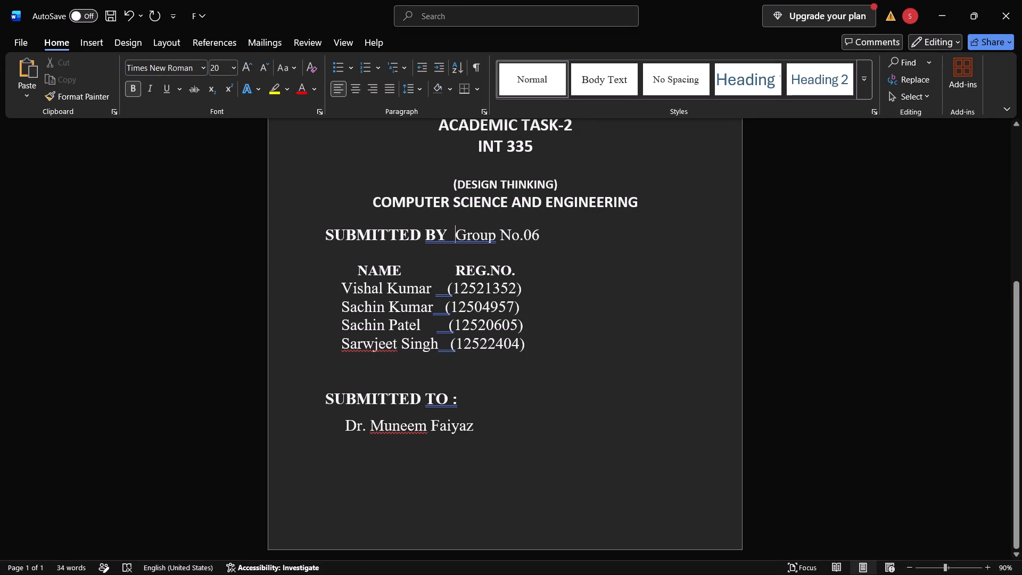
pyautogui.click(447, 236)
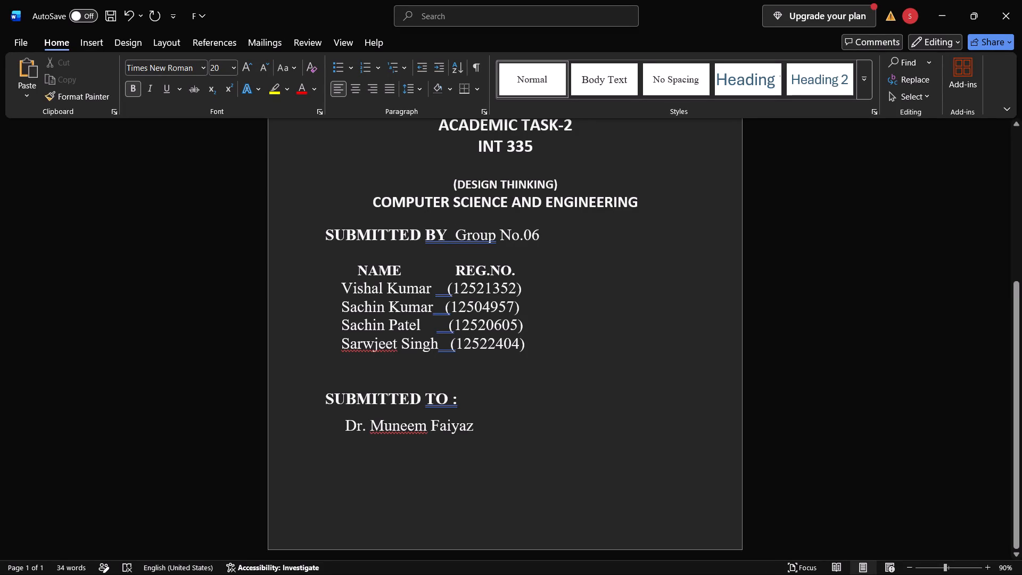
pyautogui.click(439, 236)
pyautogui.doubleClick(439, 236)
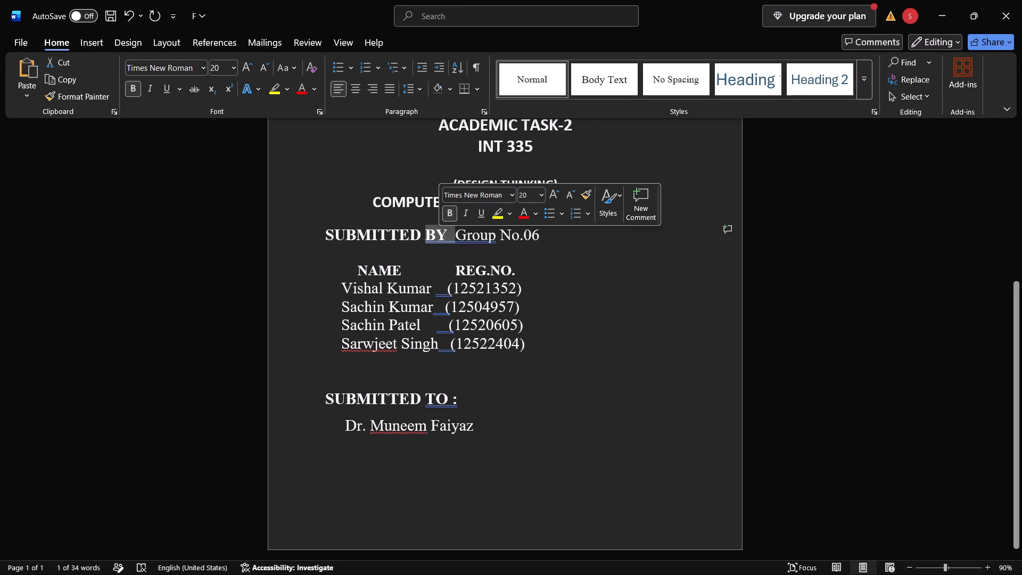
# Replace Group No.06 on the SUBMITTED BY line with GROUP NO.06 in bold capitals, one space after BY.
pyautogui.click(554, 242)
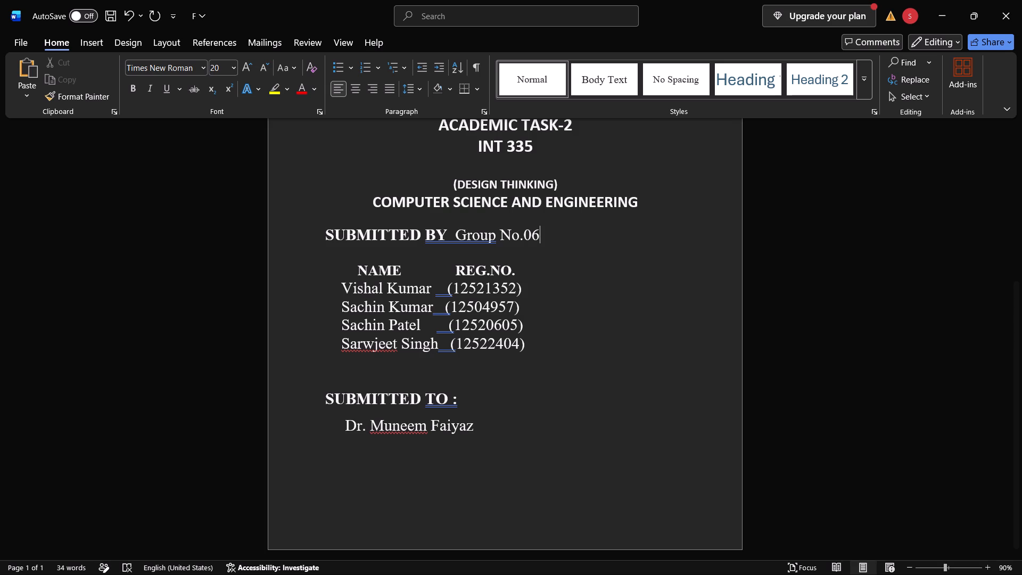
pyautogui.press('BackSpace')
pyautogui.press('BackSpace')
pyautogui.press('BackSpace')
pyautogui.press('BackSpace')
pyautogui.press('BackSpace')
pyautogui.press('BackSpace')
pyautogui.press('BackSpace')
pyautogui.press('BackSpace')
pyautogui.press('BackSpace')
pyautogui.press('BackSpace')
pyautogui.press('BackSpace')
pyautogui.press('BackSpace')
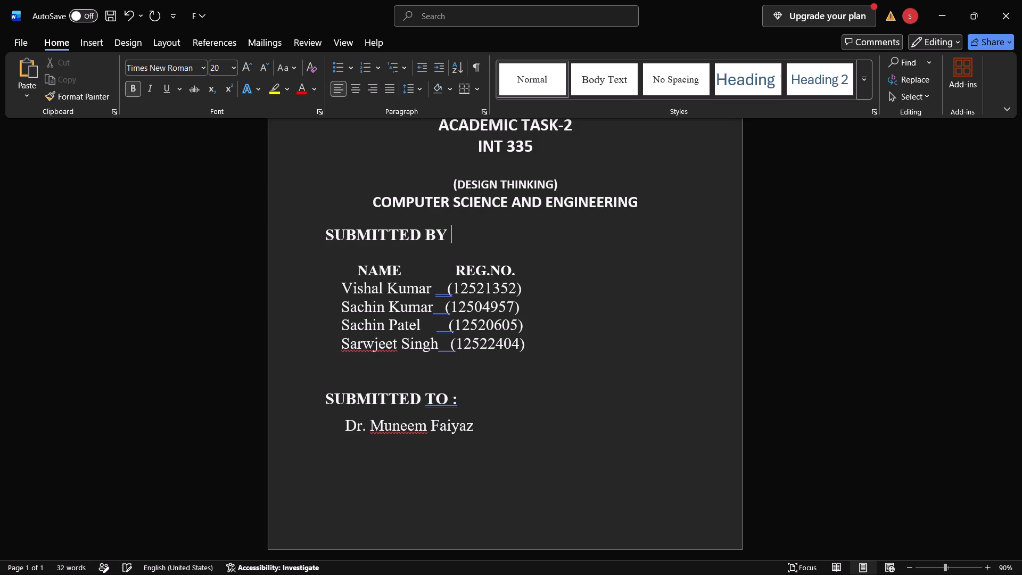
pyautogui.press('BackSpace')
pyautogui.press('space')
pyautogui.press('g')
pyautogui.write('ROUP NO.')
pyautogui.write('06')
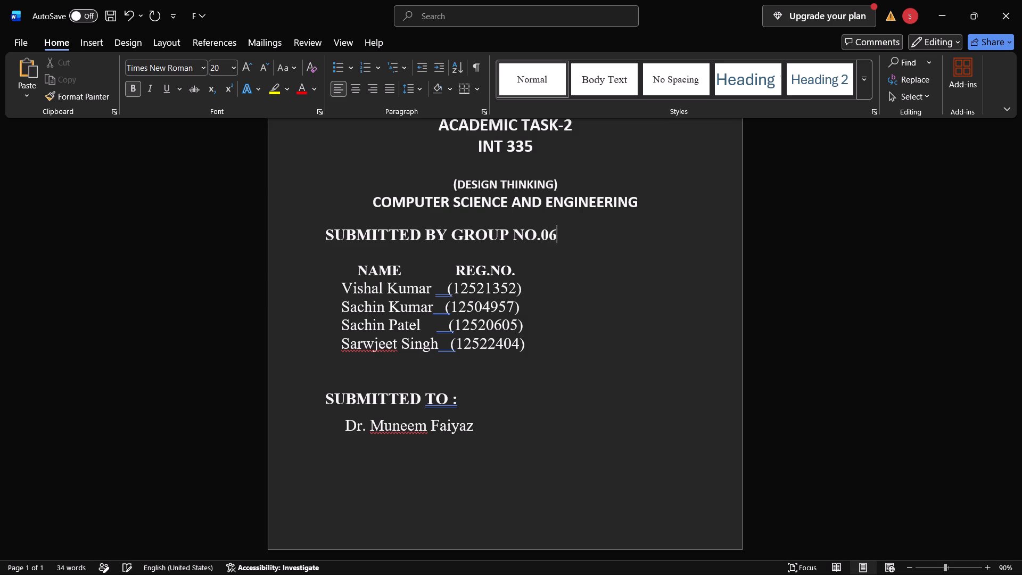
# Insert a space before 06 on the SUBMITTED BY line, making the text GROUP NO. 06.
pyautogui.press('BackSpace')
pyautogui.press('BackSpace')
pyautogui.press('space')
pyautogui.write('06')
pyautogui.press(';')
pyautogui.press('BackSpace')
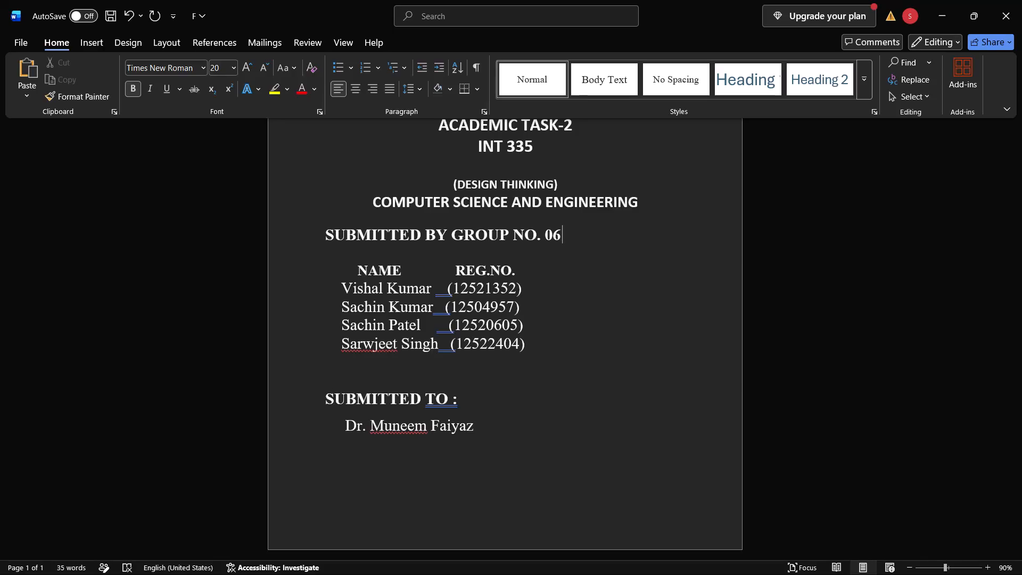
# Widen the gap before the REG.NO. heading on the NAME line to adjust its alignment over the registration numbers.
pyautogui.click(443, 285)
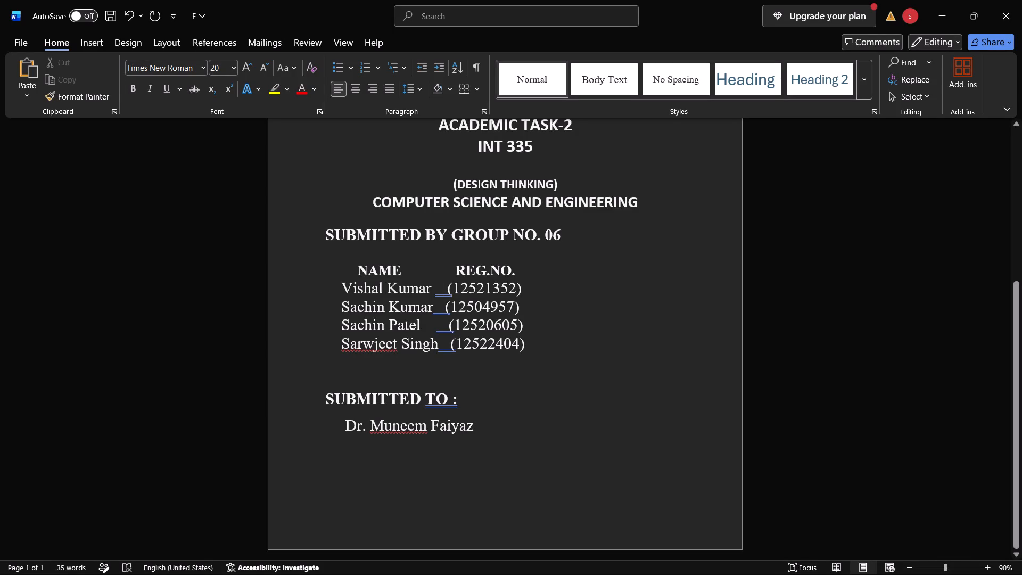
pyautogui.hotkey('ctrl', 'alt', 'Down')
pyautogui.hotkey('ctrl', 'alt', 'Down')
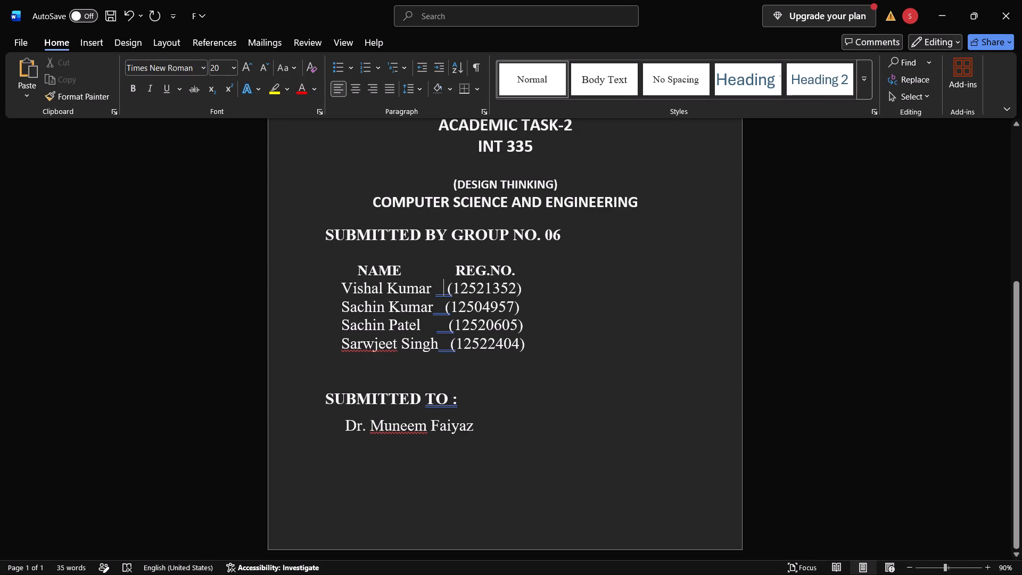
pyautogui.click(446, 273)
# Insert ten more spaces before the REG.NO. heading to widen its gap from the NAME heading.
pyautogui.press('space')
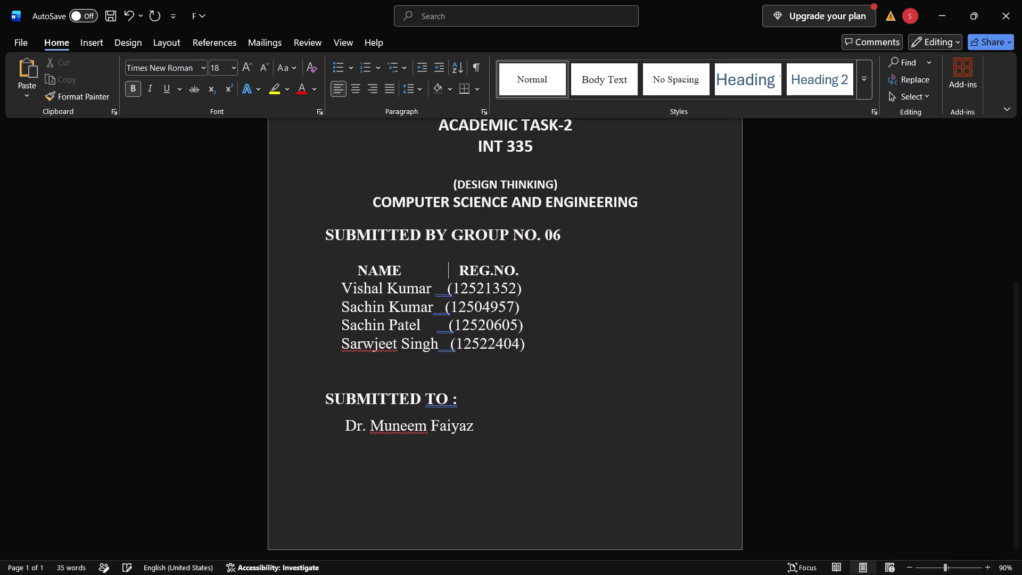
pyautogui.press('space')
pyautogui.press('space')
pyautogui.press('space')
pyautogui.press('space')
pyautogui.press('space')
pyautogui.press('space')
pyautogui.press('space')
pyautogui.press('space')
pyautogui.press('space')
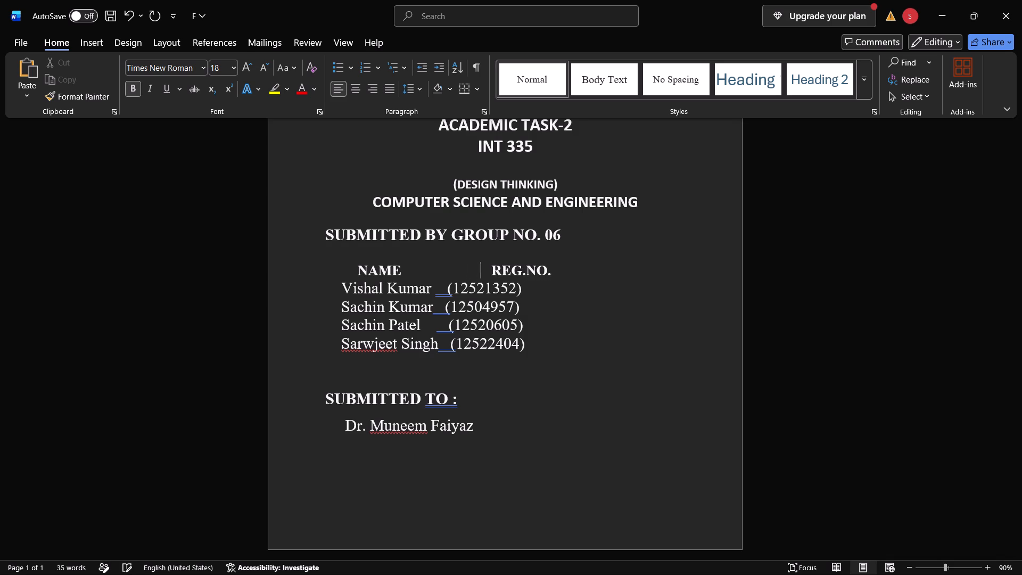
# Insert ten spaces before the registration number in the first student's row to align it under REG.NO.
pyautogui.click(444, 292)
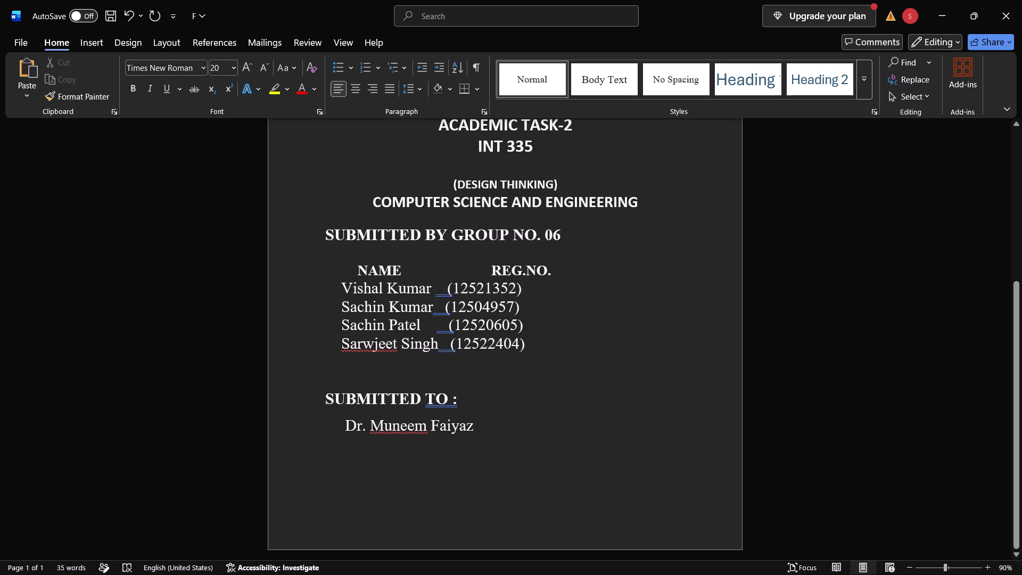
pyautogui.press('Right')
pyautogui.press('space')
pyautogui.press('space')
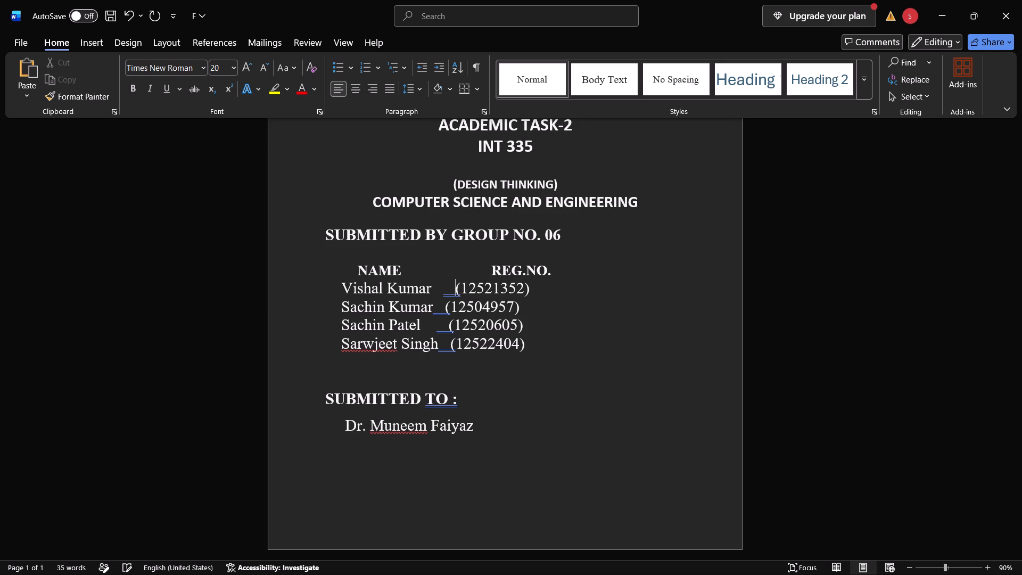
pyautogui.press('space')
pyautogui.press('space')
pyautogui.press('space')
pyautogui.press('space')
pyautogui.press('space')
pyautogui.press('space')
pyautogui.press('space')
pyautogui.press('space')
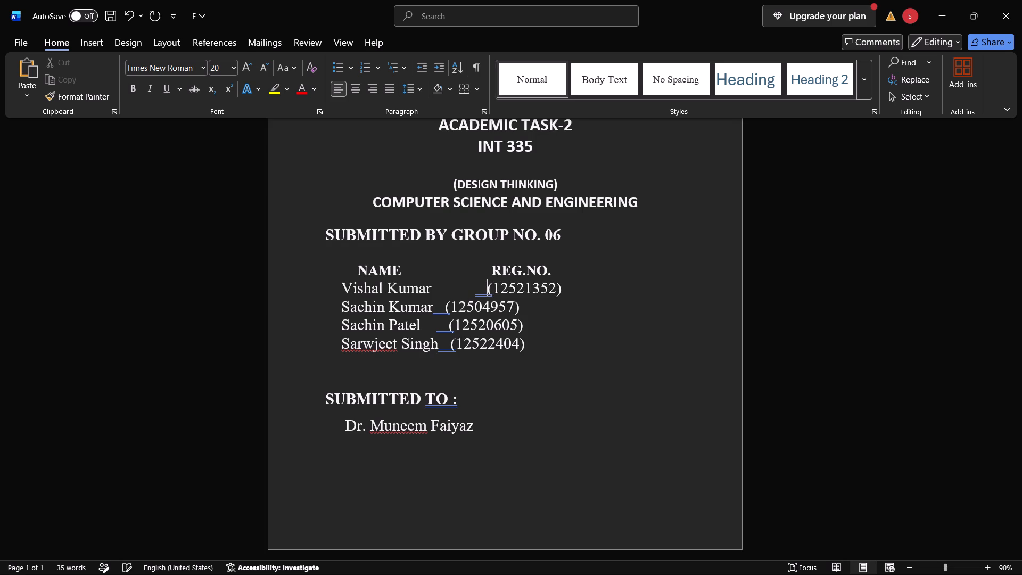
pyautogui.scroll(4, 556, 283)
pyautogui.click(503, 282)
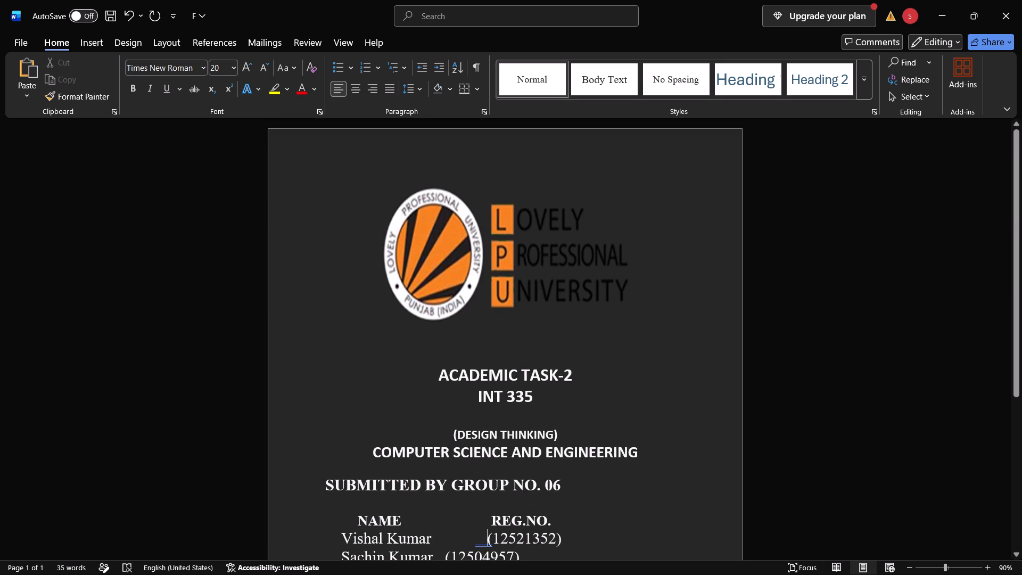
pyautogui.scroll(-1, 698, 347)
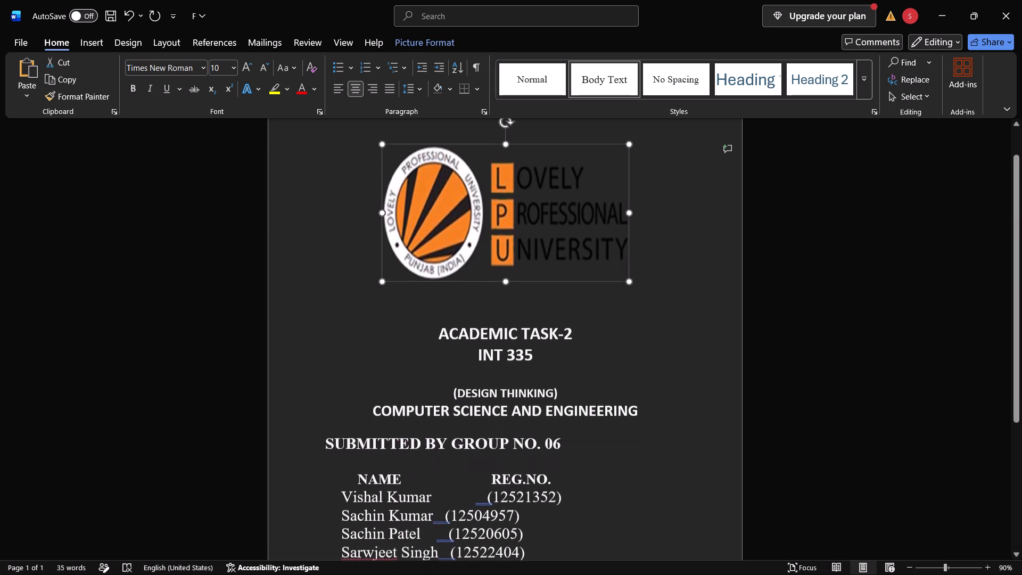
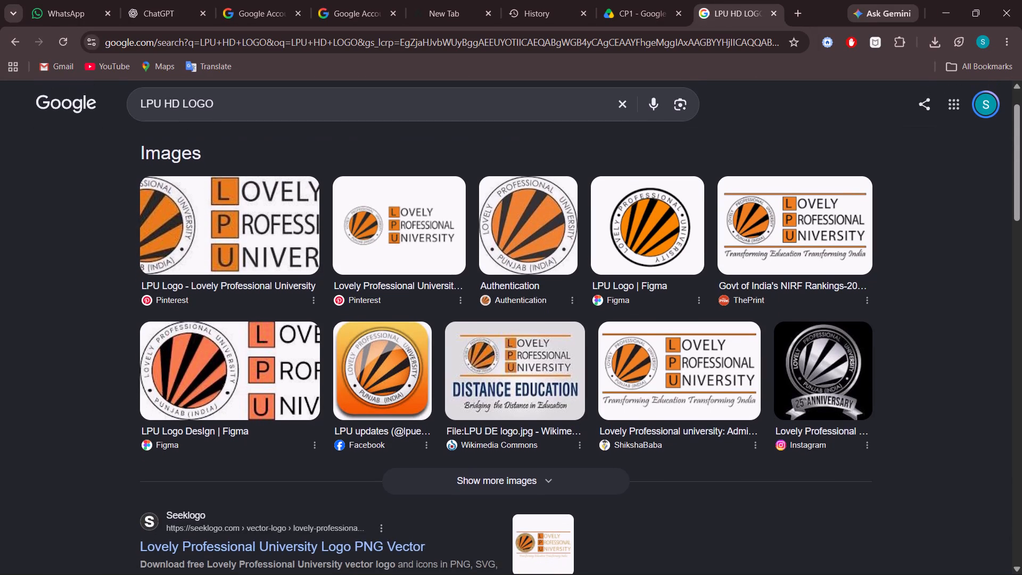
# Examine Seeklogo's Lovely Professional University Logo PNG Vector page as a possible source for the cover page logo.
pyautogui.scroll(-1, 398, 309)
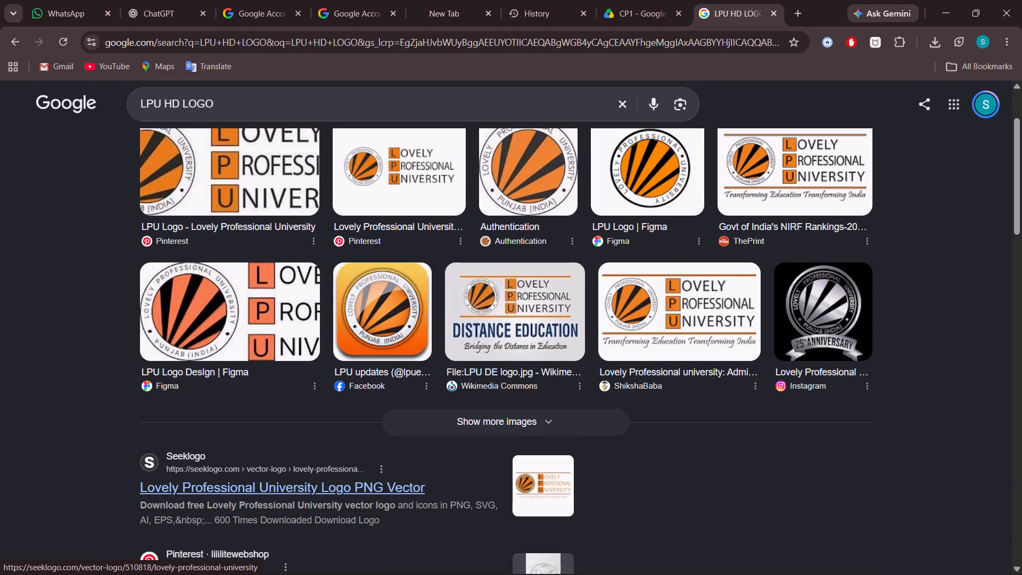
pyautogui.click(291, 488)
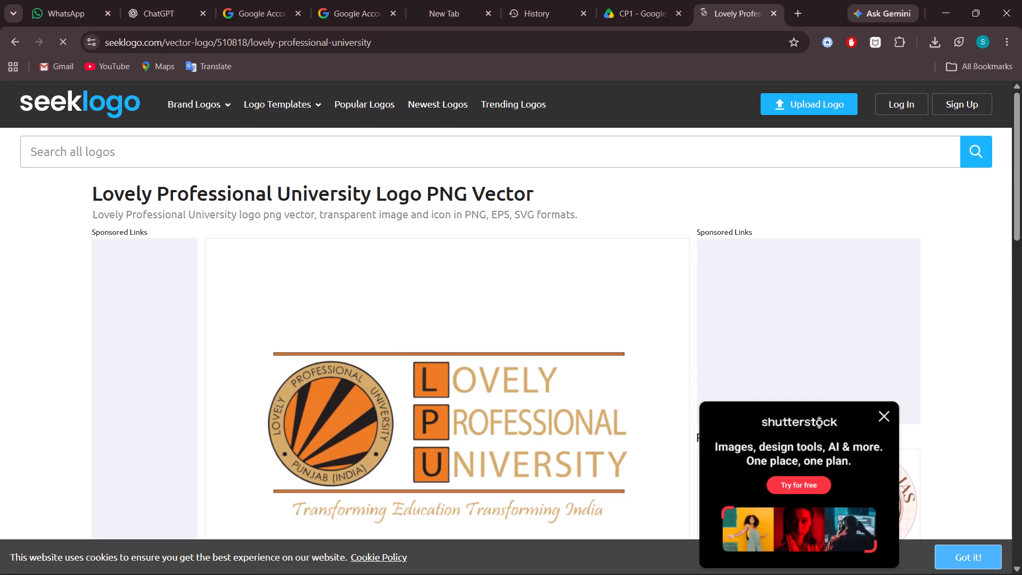
pyautogui.scroll(-1, 510, 354)
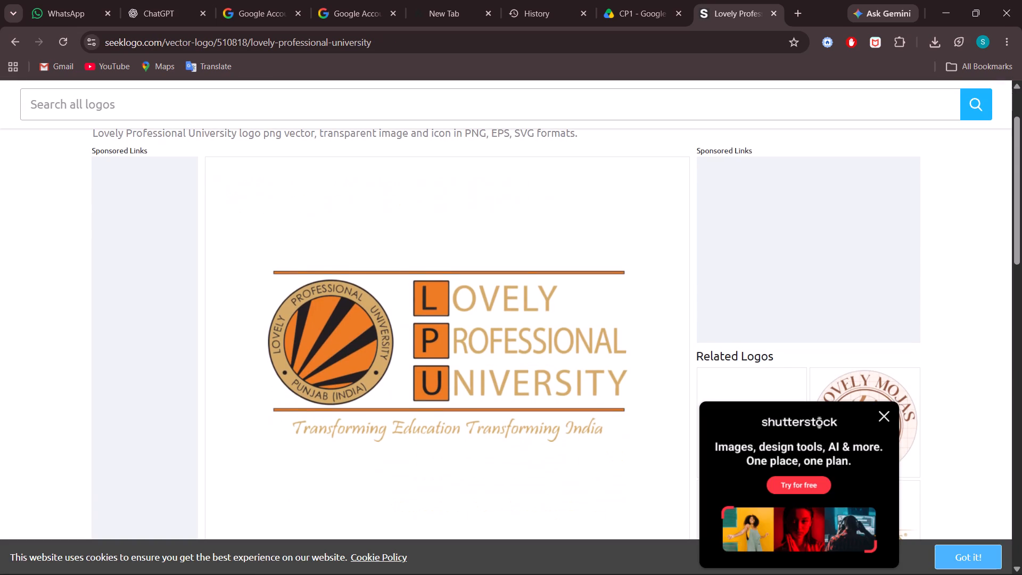
pyautogui.scroll(-4, 365, 327)
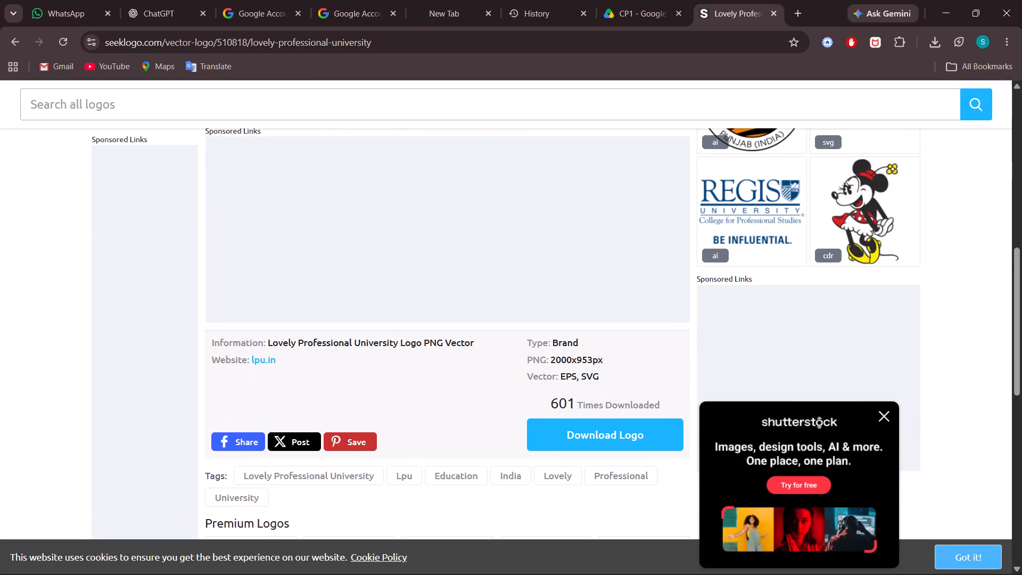
pyautogui.scroll(2, 365, 327)
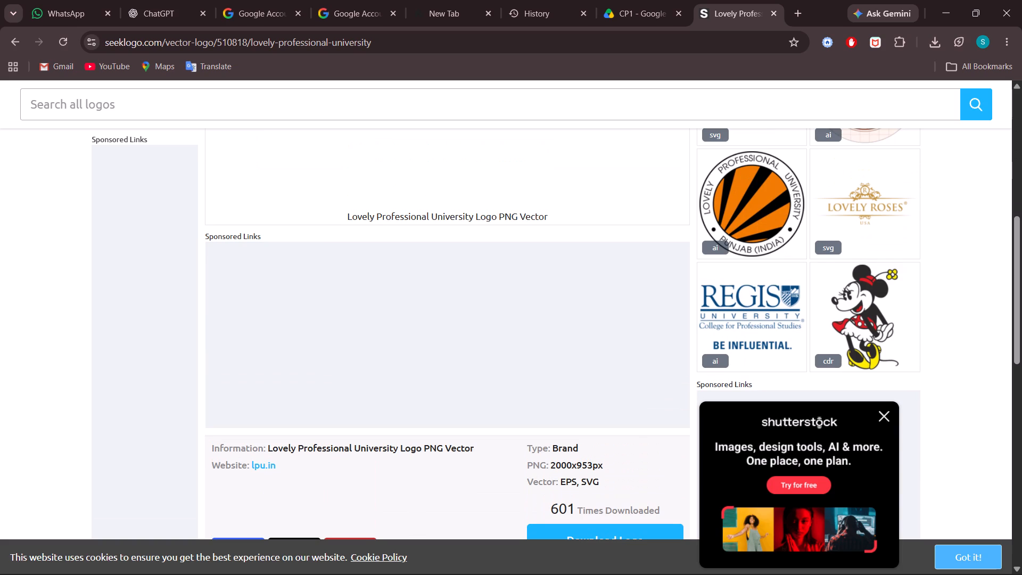
pyautogui.click(712, 561)
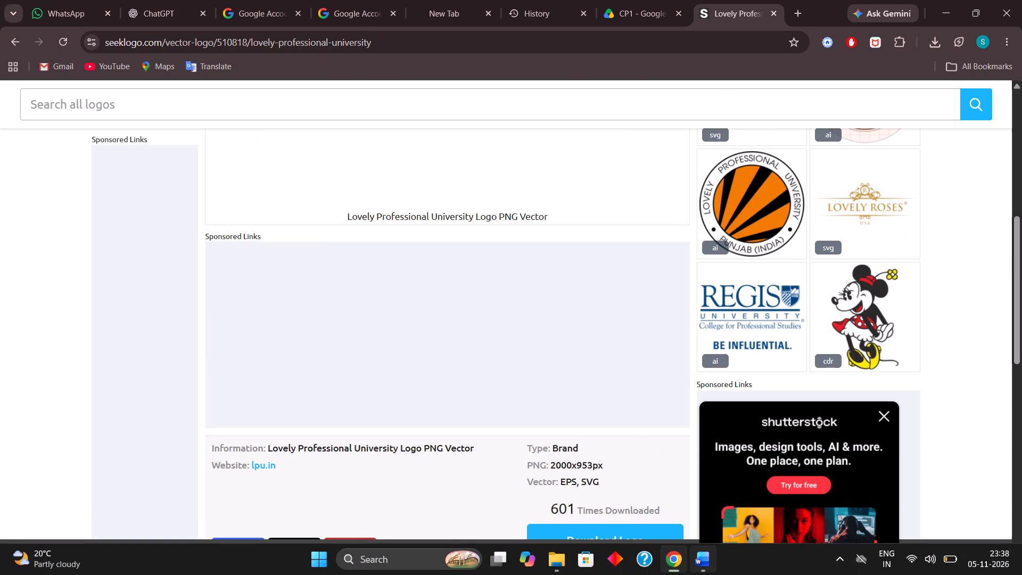
pyautogui.click(934, 19)
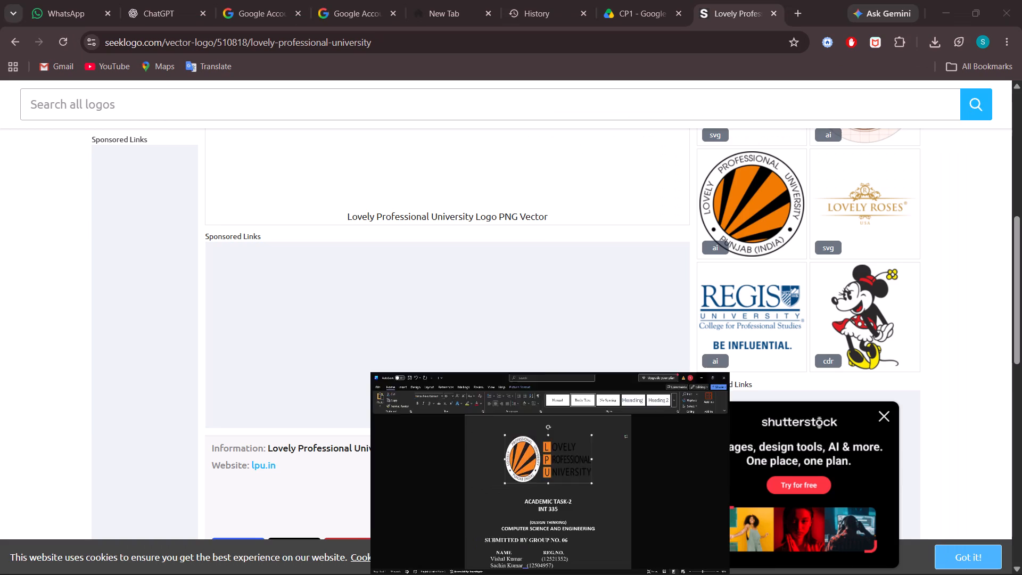
# Return to the LPU HD LOGO search results and look through them for a suitable replacement logo.
pyautogui.hscroll(7, 408, 324)
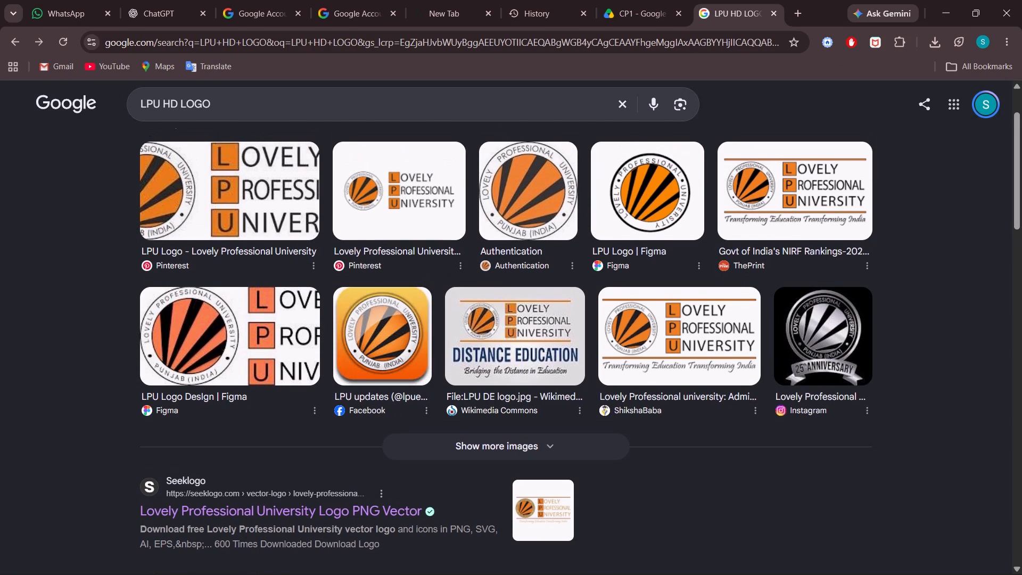
pyautogui.scroll(-1, 353, 213)
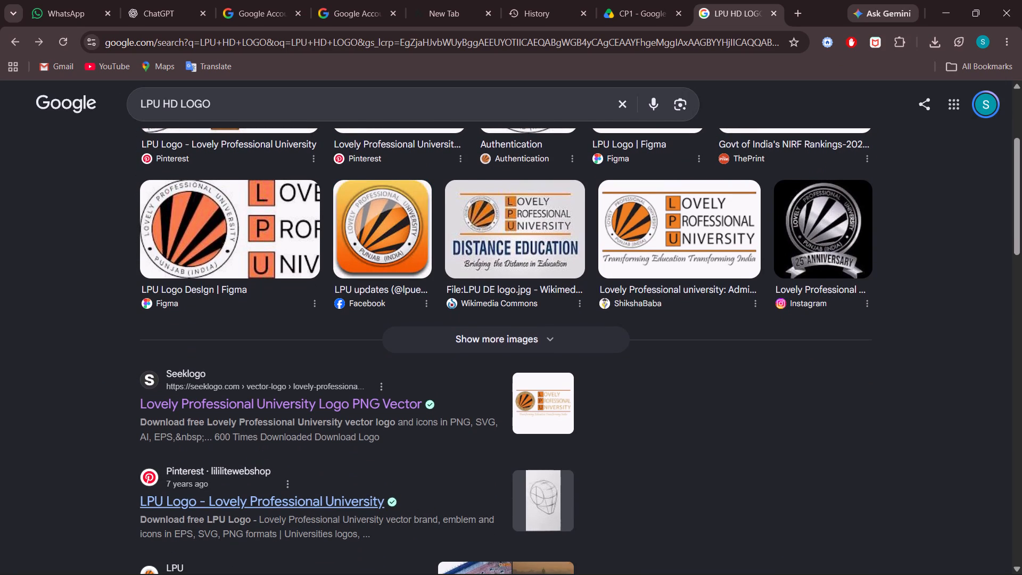
pyautogui.scroll(-2, 286, 490)
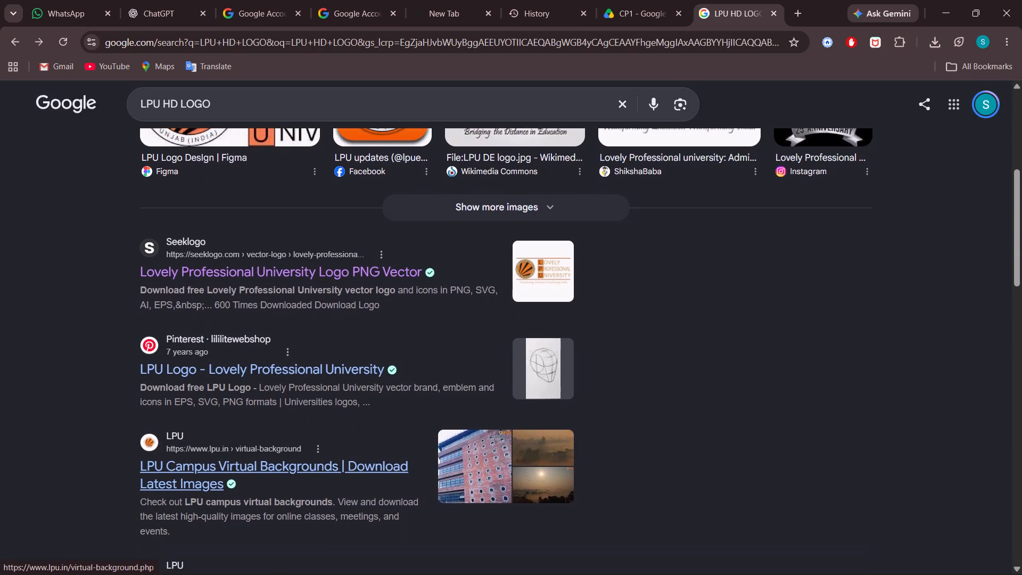
pyautogui.scroll(5, 286, 490)
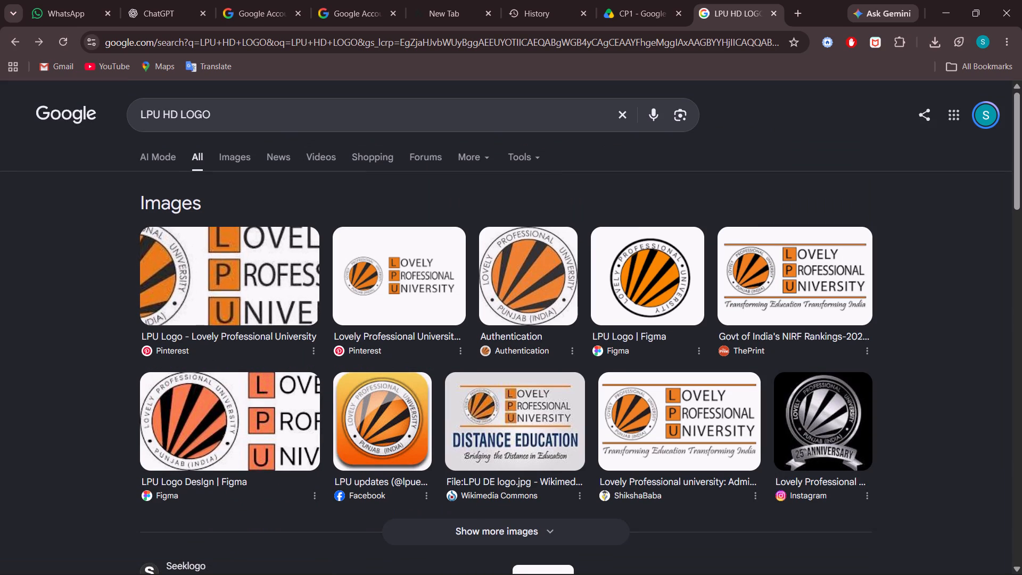
pyautogui.click(693, 563)
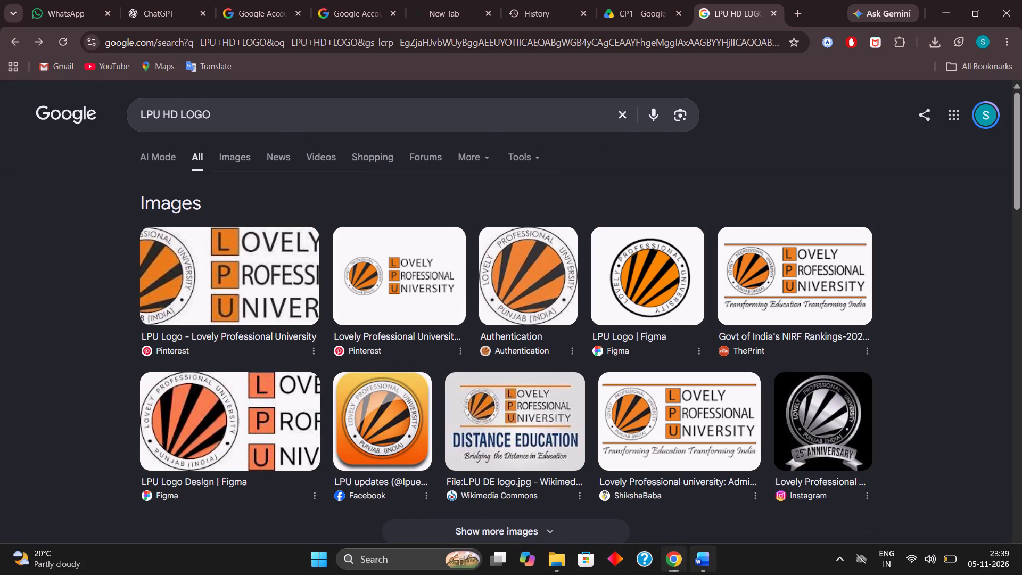
pyautogui.click(951, 3)
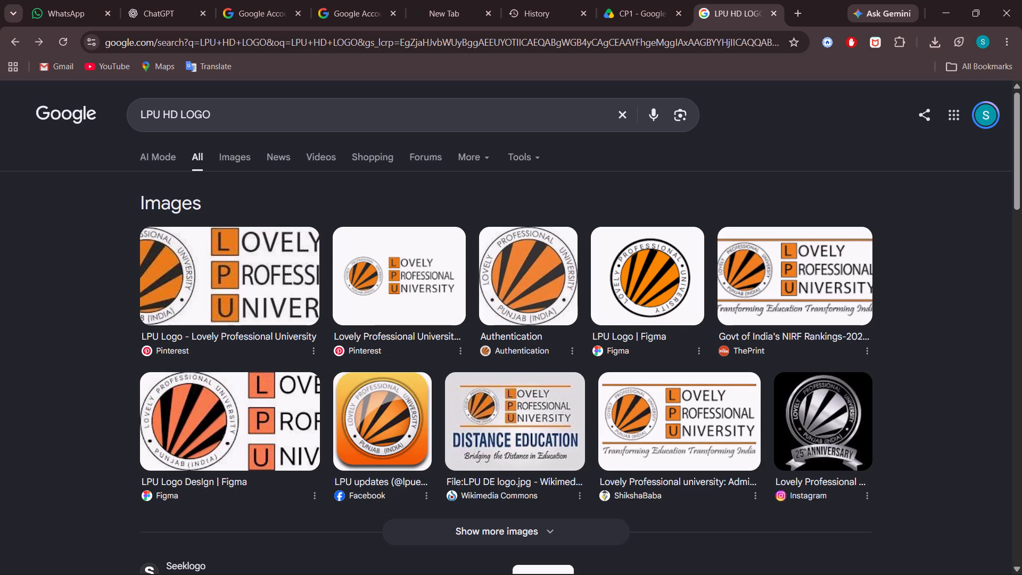
# Save the Pinterest image "LPU Logo - Lovely Professional University" to the Desktop as a JPEG with its suggested file name.
pyautogui.click(274, 260)
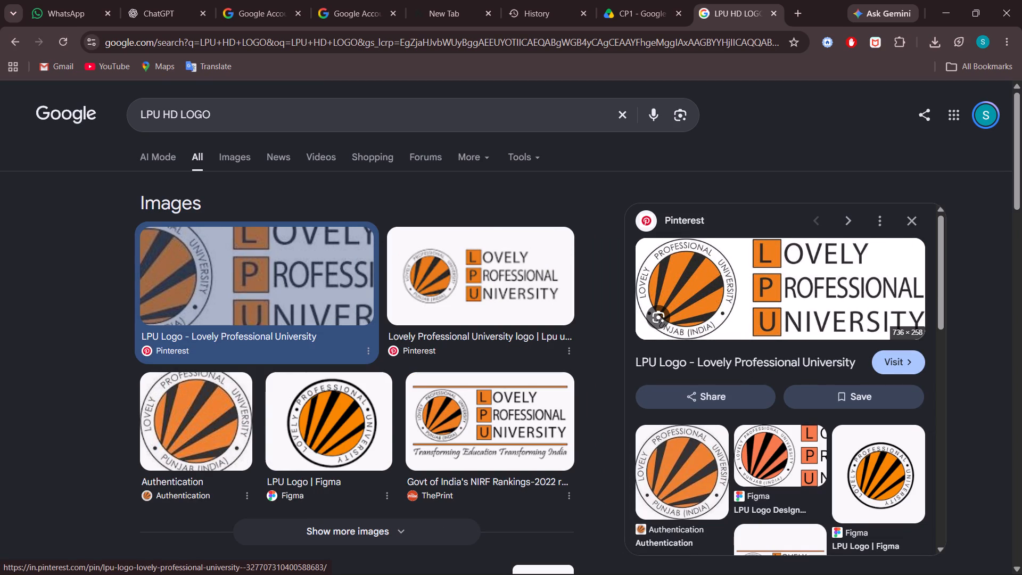
pyautogui.rightClick(796, 306)
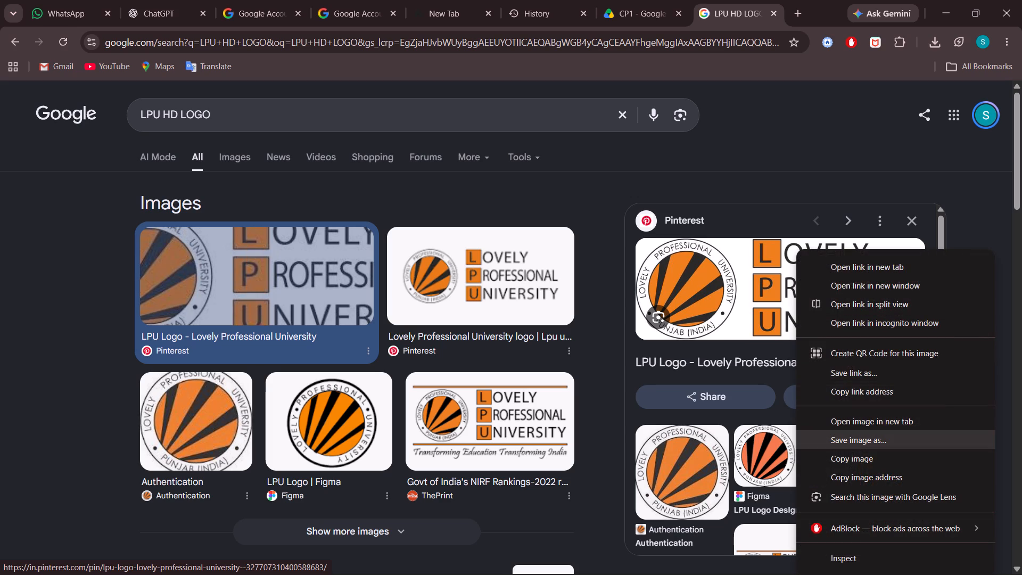
pyautogui.click(883, 443)
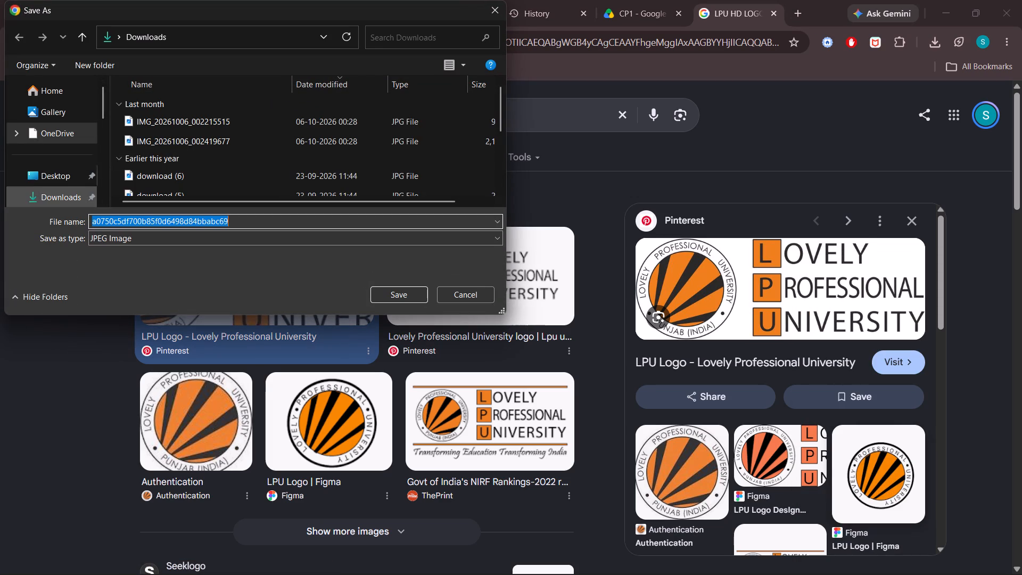
pyautogui.click(52, 174)
pyautogui.click(405, 296)
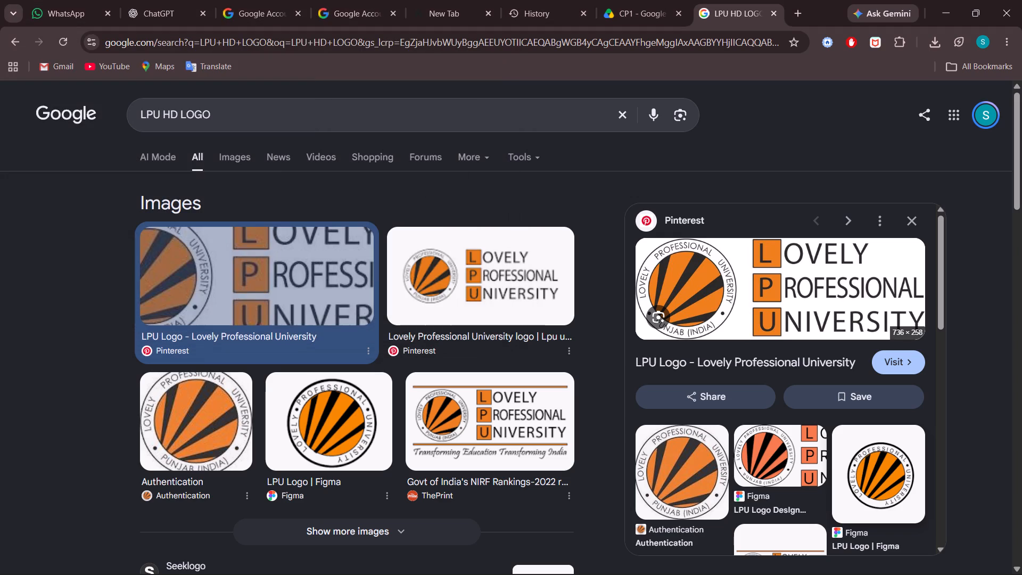
# Switch to the Word cover page, copy the existing LPU logo above ACADEMIC TASK-2 and delete it from the page.
pyautogui.click(695, 553)
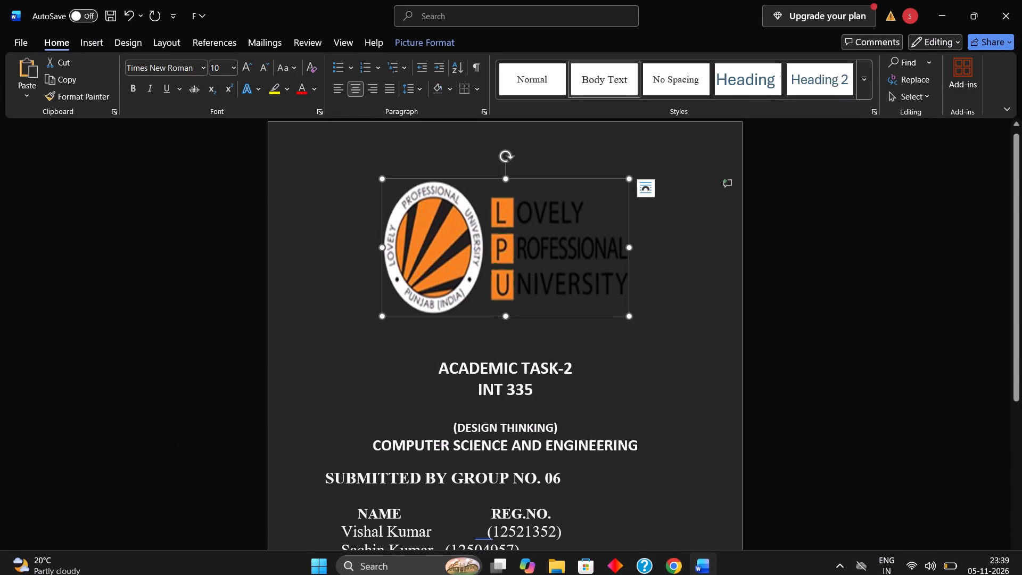
pyautogui.click(459, 234)
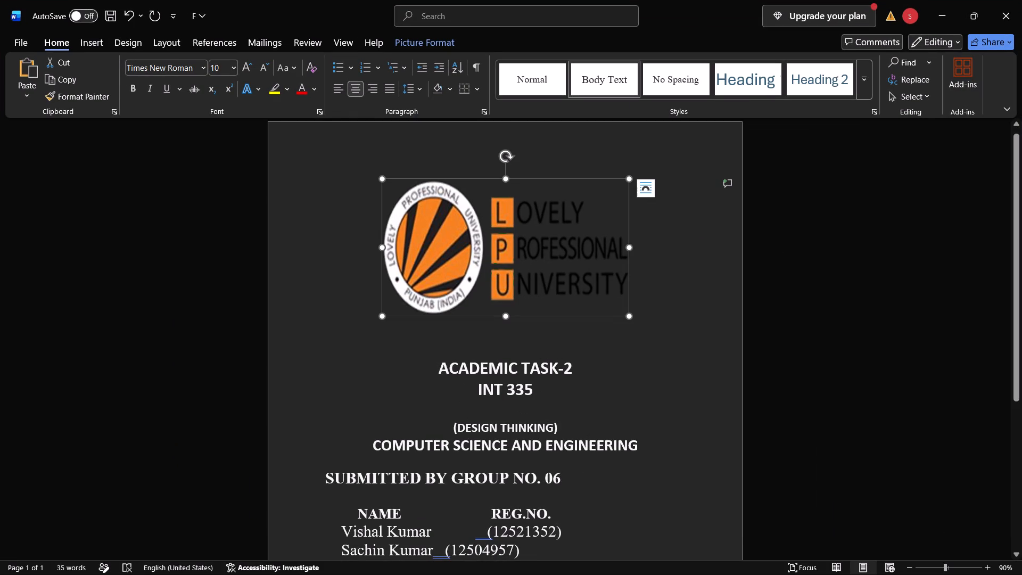
pyautogui.hotkey('ctrl', 'c')
pyautogui.press('Delete')
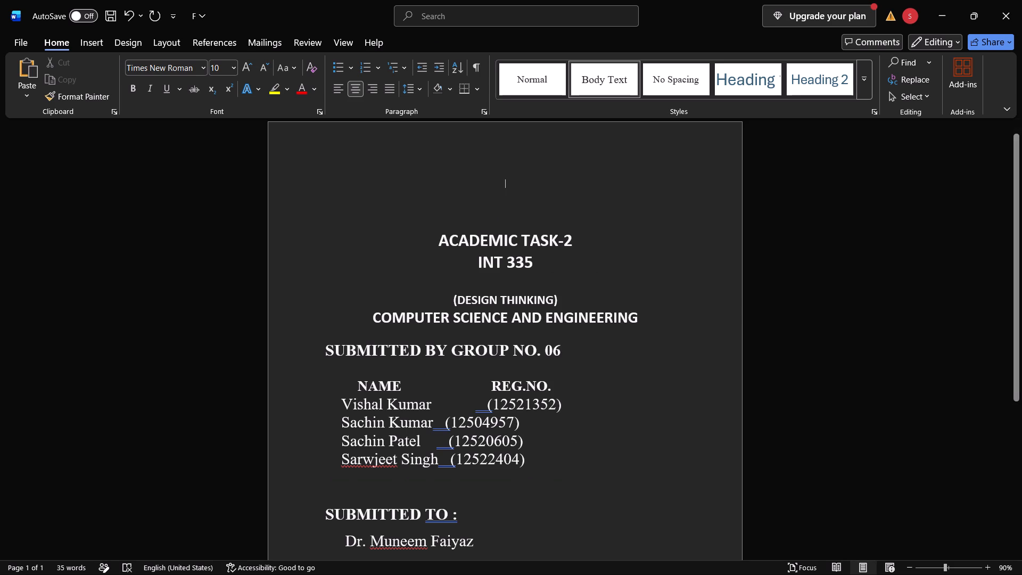
# Reduce the Word window to reveal the desktop and insert the saved LPU logo image on the blank line above ACADEMIC TASK-2.
pyautogui.click(963, 10)
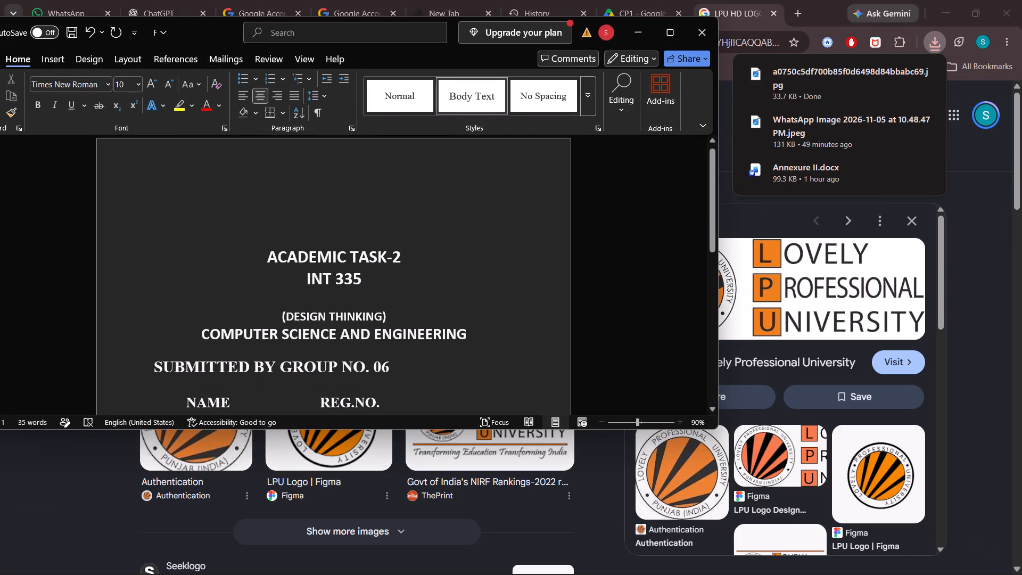
pyautogui.click(944, 11)
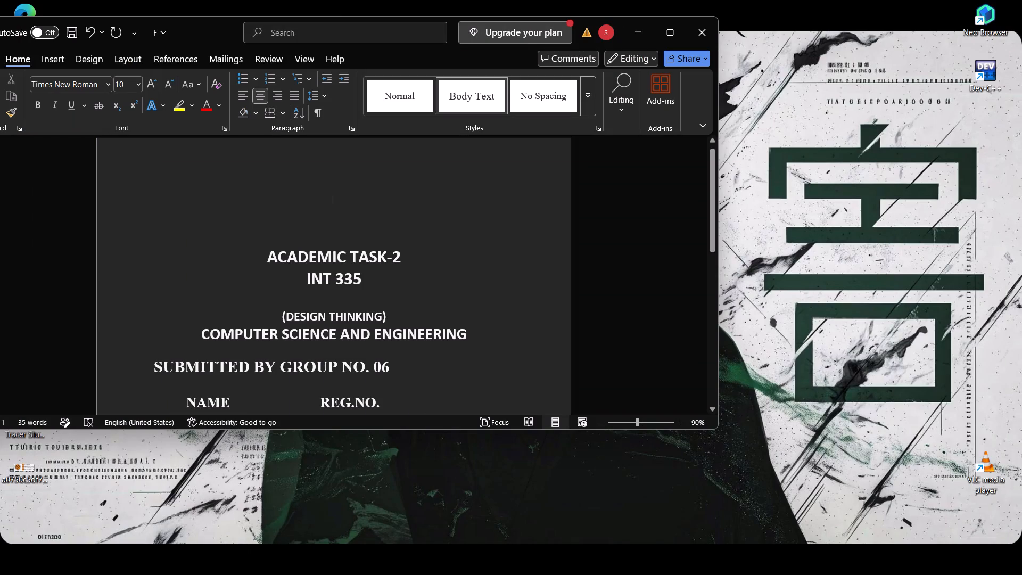
pyautogui.moveTo(231, 23); pyautogui.dragTo(444, 72)
pyautogui.moveTo(35, 463); pyautogui.dragTo(428, 267)
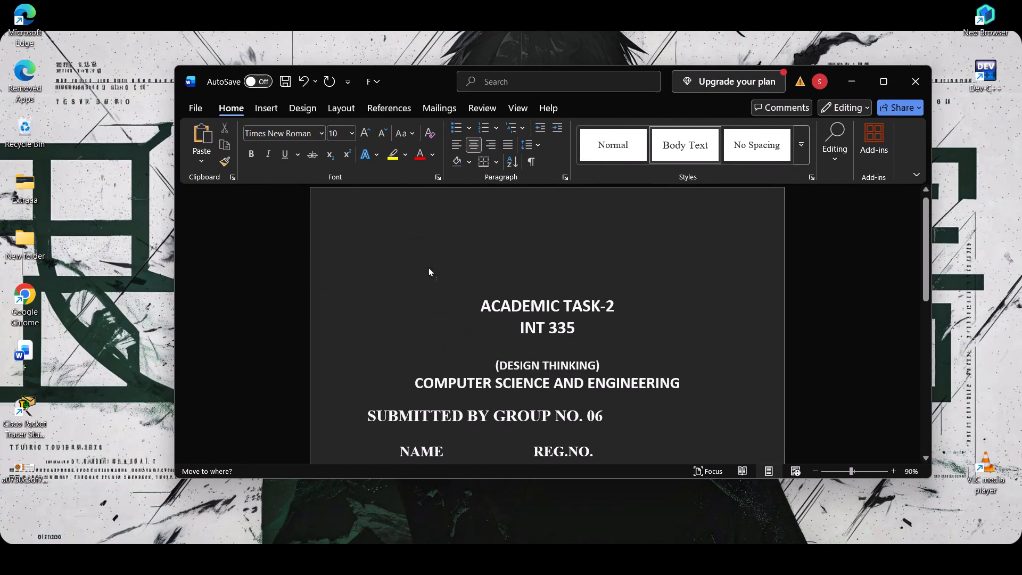
pyautogui.moveTo(428, 267); pyautogui.dragTo(518, 230)
# Enlarge the inserted logo proportionally to about two-thirds of the page width and check the rest of the cover page's layout.
pyautogui.click(529, 264)
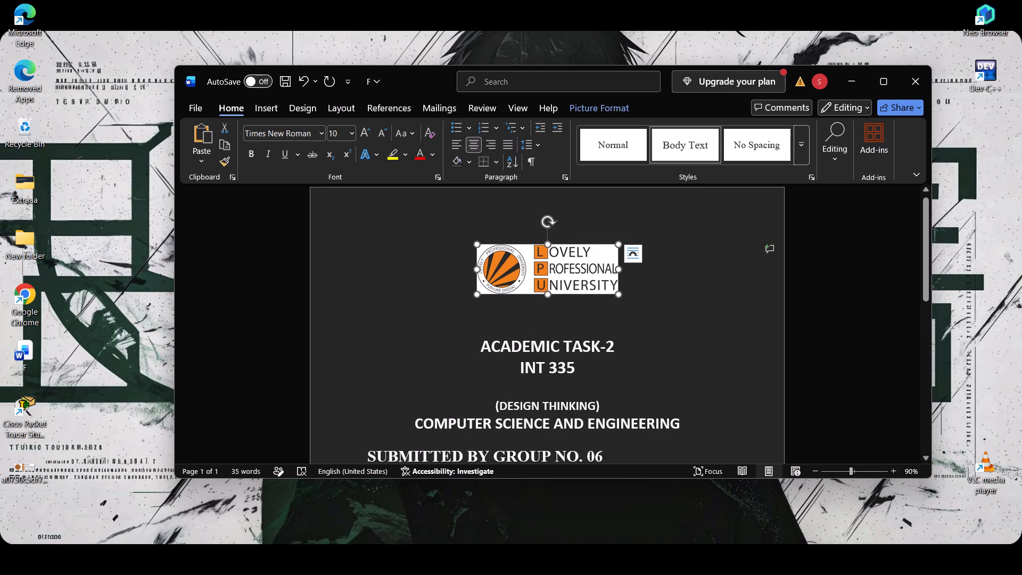
pyautogui.moveTo(478, 247); pyautogui.dragTo(397, 212)
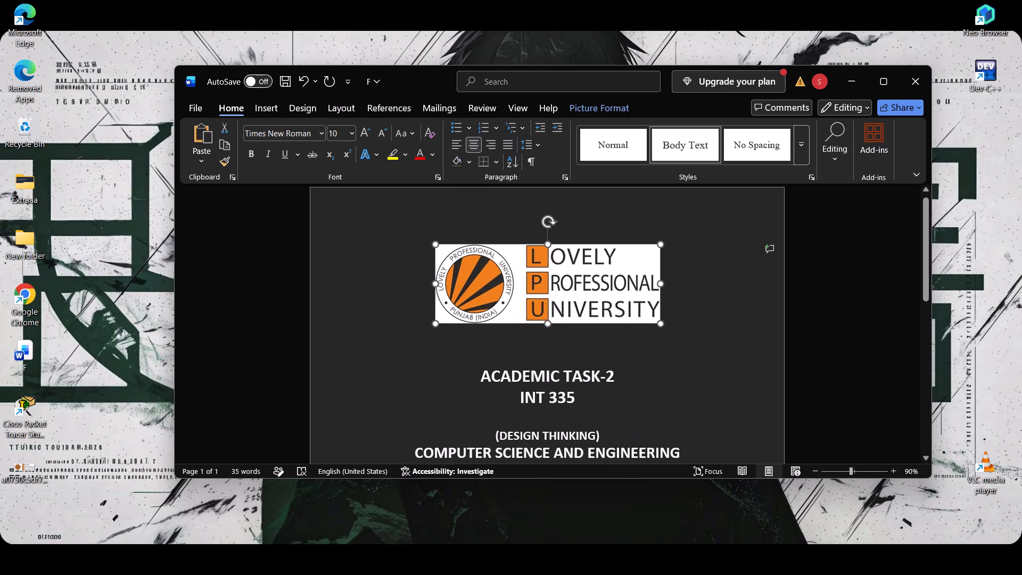
pyautogui.moveTo(397, 212); pyautogui.dragTo(376, 208)
pyautogui.scroll(-2, 631, 391)
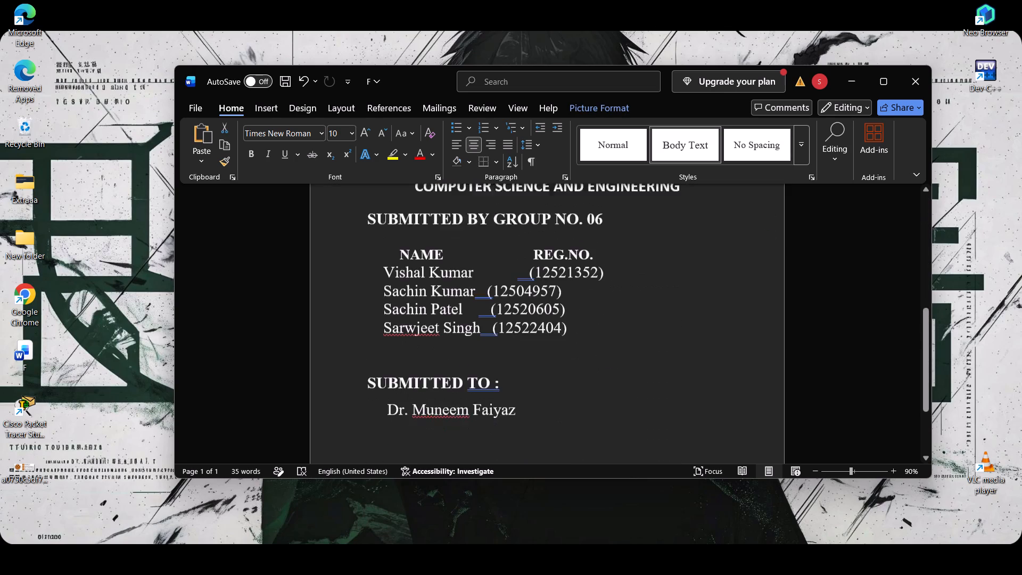
pyautogui.scroll(-1, 631, 391)
pyautogui.scroll(3, 631, 391)
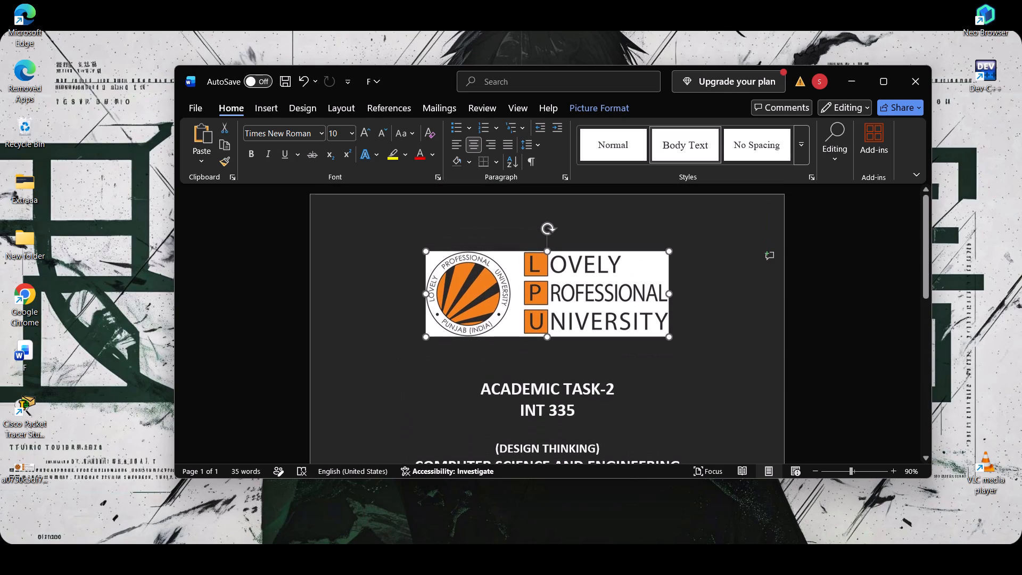
pyautogui.moveTo(671, 338); pyautogui.dragTo(694, 358)
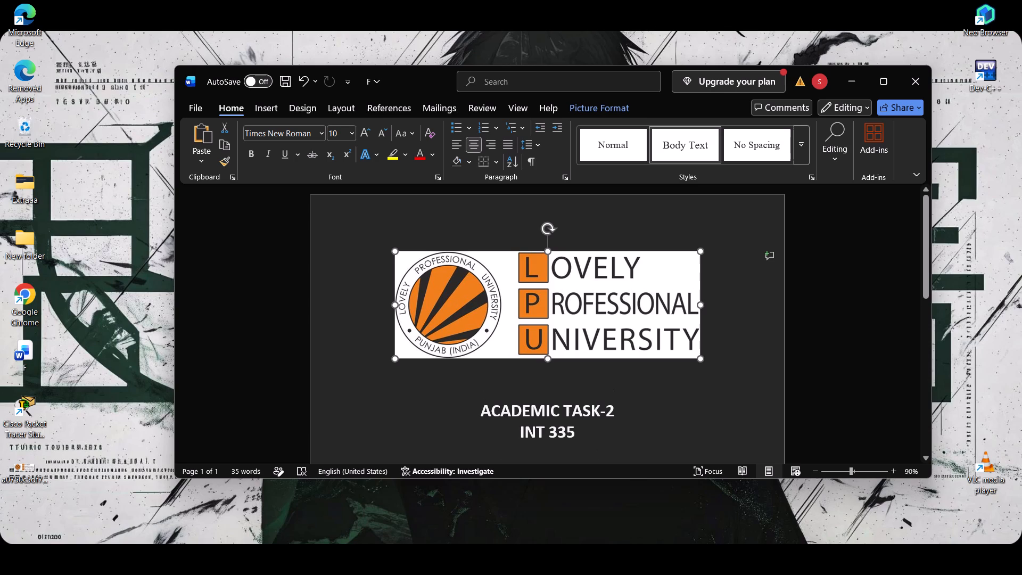
pyautogui.moveTo(694, 358); pyautogui.dragTo(691, 357)
pyautogui.scroll(-3, 691, 357)
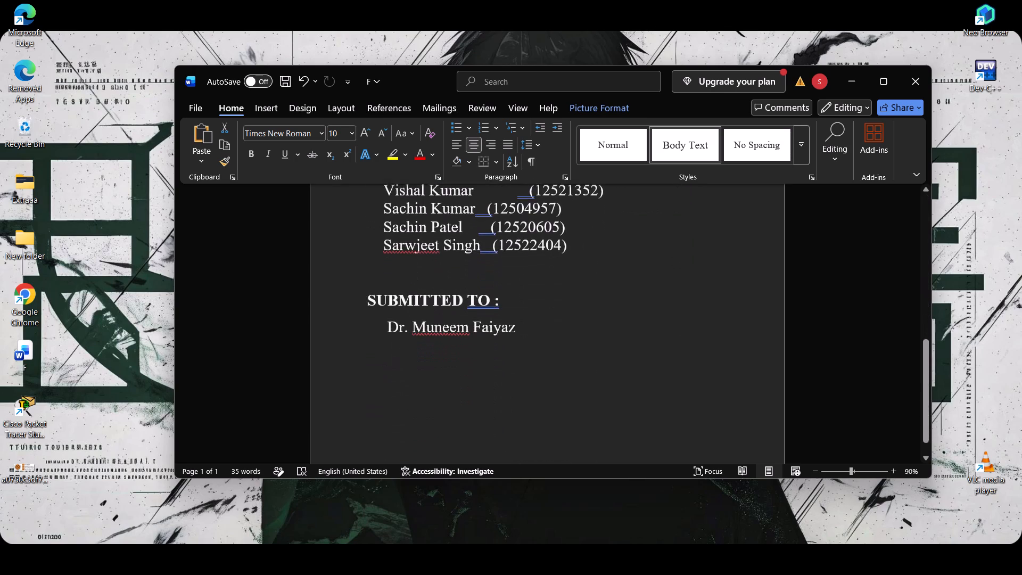
pyautogui.scroll(-1, 691, 357)
pyautogui.scroll(2, 691, 357)
pyautogui.scroll(1, 728, 422)
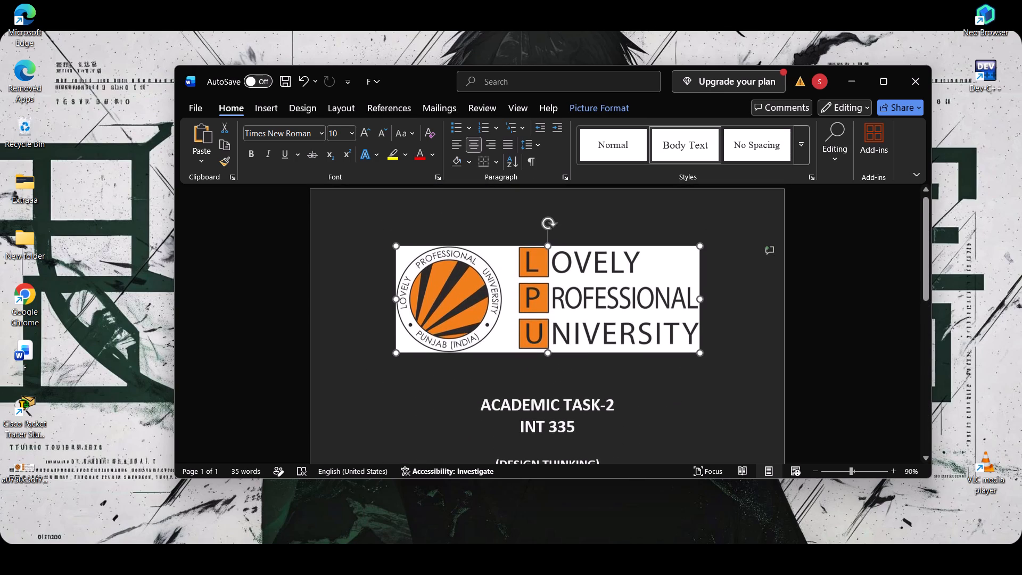
# Deselect the logo and maximize the Word window.
pyautogui.click(760, 378)
pyautogui.click(879, 75)
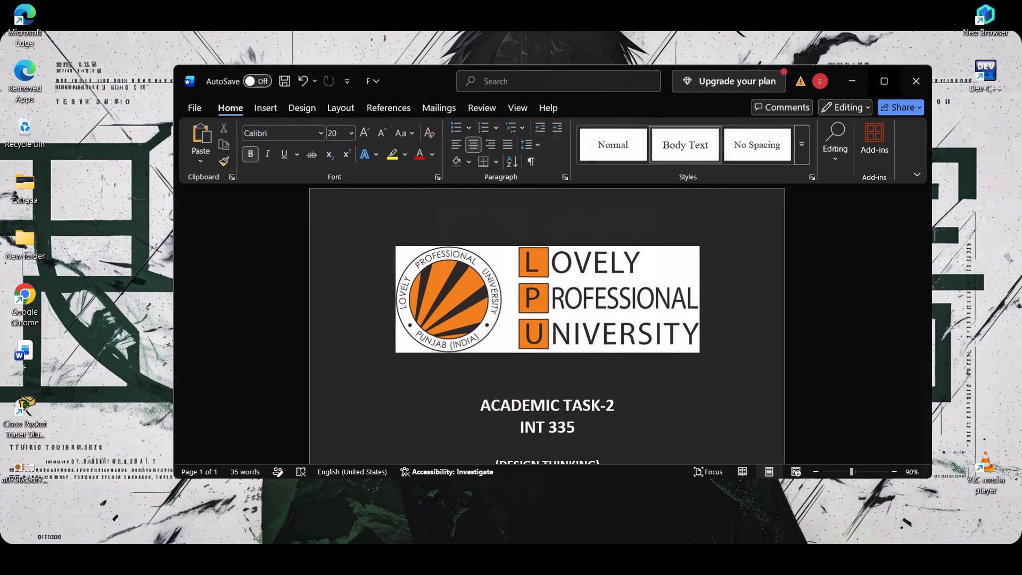
# Add one blank line between COMPUTER SCIENCE AND ENGINEERING and the SUBMITTED BY GROUP NO. 06 heading.
pyautogui.scroll(-1, 740, 340)
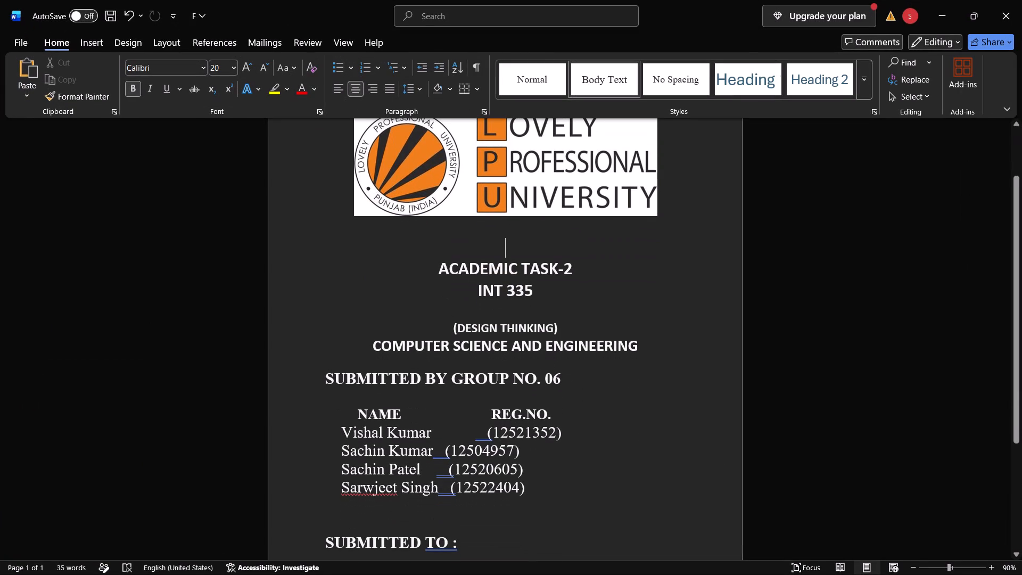
pyautogui.click(654, 281)
pyautogui.click(616, 362)
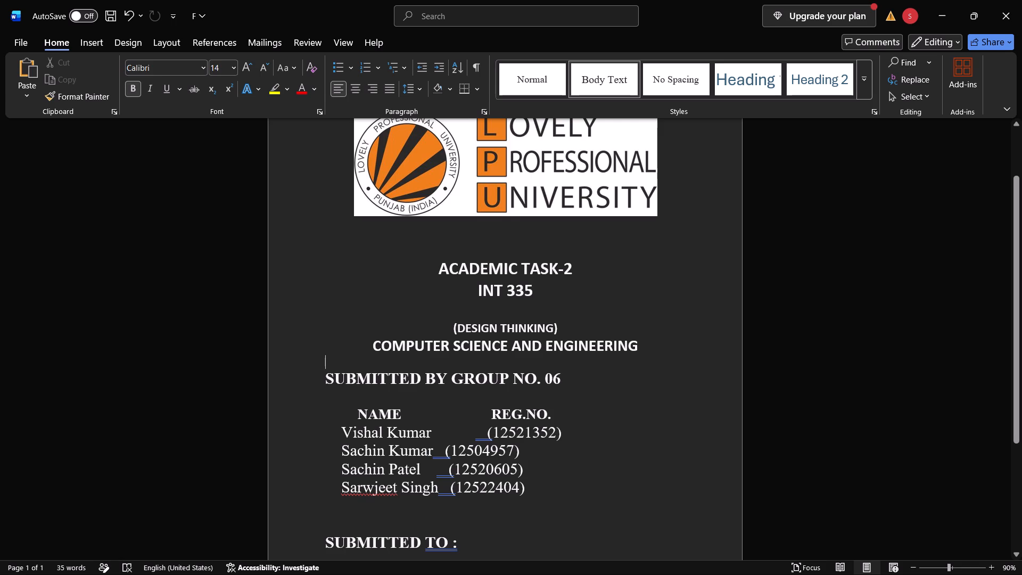
pyautogui.press('Return')
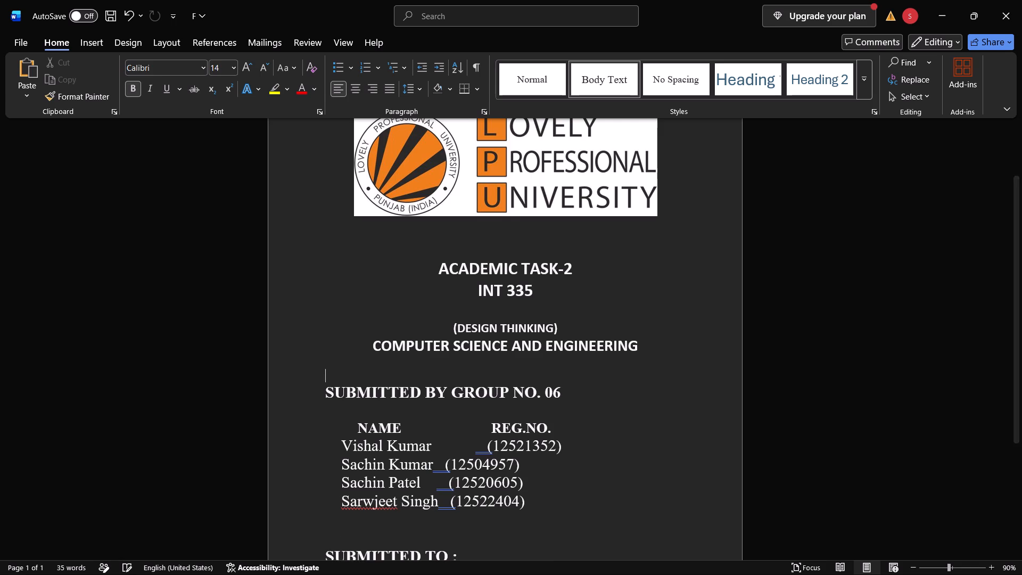
# Insert ten spaces before the second member's registration number to bring it under REG.NO. and roughly in line with the first row.
pyautogui.scroll(-1, 616, 362)
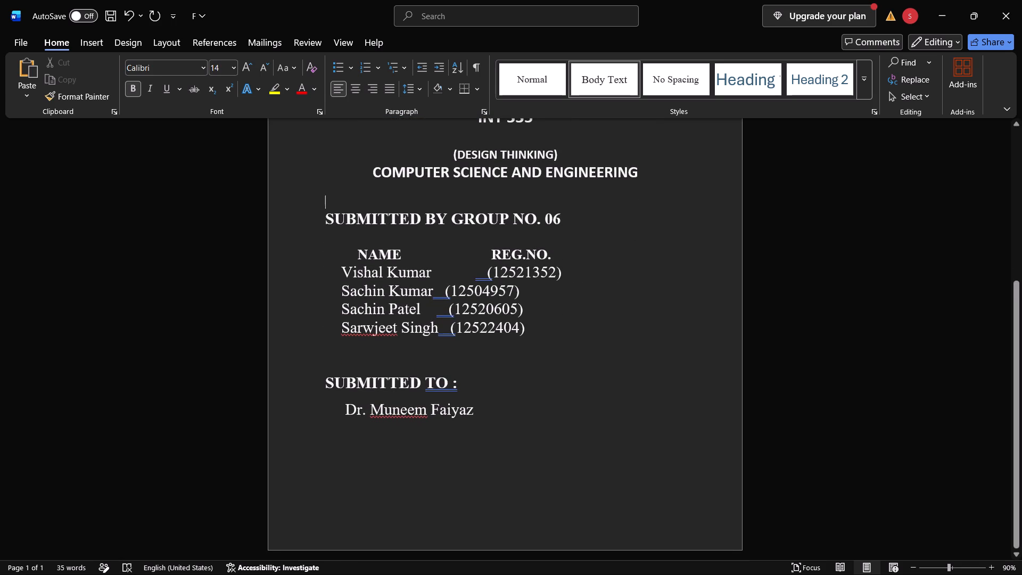
pyautogui.click(444, 294)
pyautogui.press('space')
pyautogui.press('space')
pyautogui.press('space')
pyautogui.press('space')
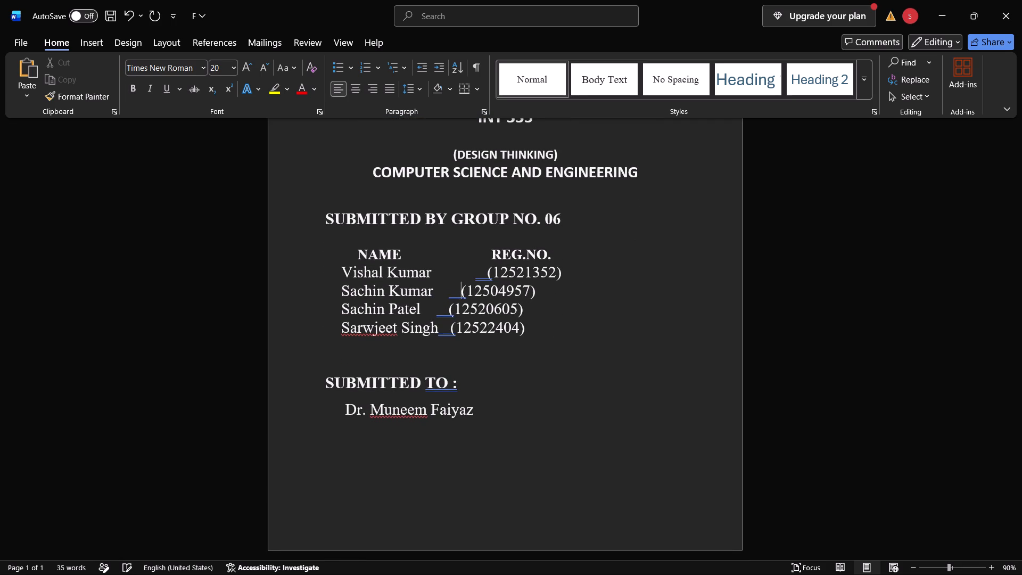
pyautogui.press('space')
pyautogui.press('space')
pyautogui.press('space')
pyautogui.press('space')
pyautogui.press('space')
pyautogui.press('space')
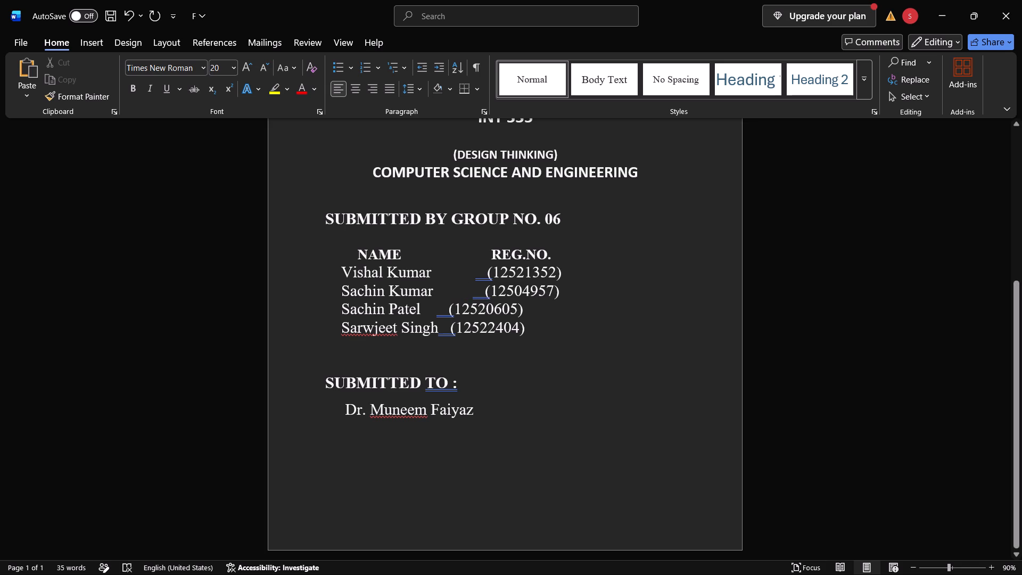
# Pad the gap before the third member's registration number with nine extra spaces to align it with the second row's number.
pyautogui.click(448, 311)
pyautogui.press('space')
pyautogui.press('space')
pyautogui.press('space')
pyautogui.press('space')
pyautogui.press('space')
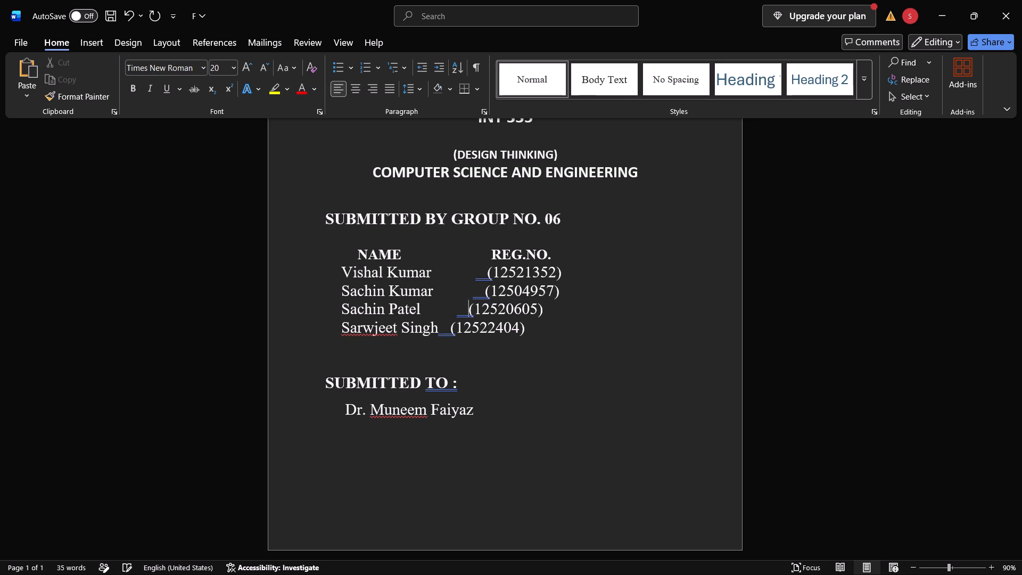
pyautogui.press('space')
pyautogui.press('space')
pyautogui.press('space')
pyautogui.press('space')
pyautogui.press('space')
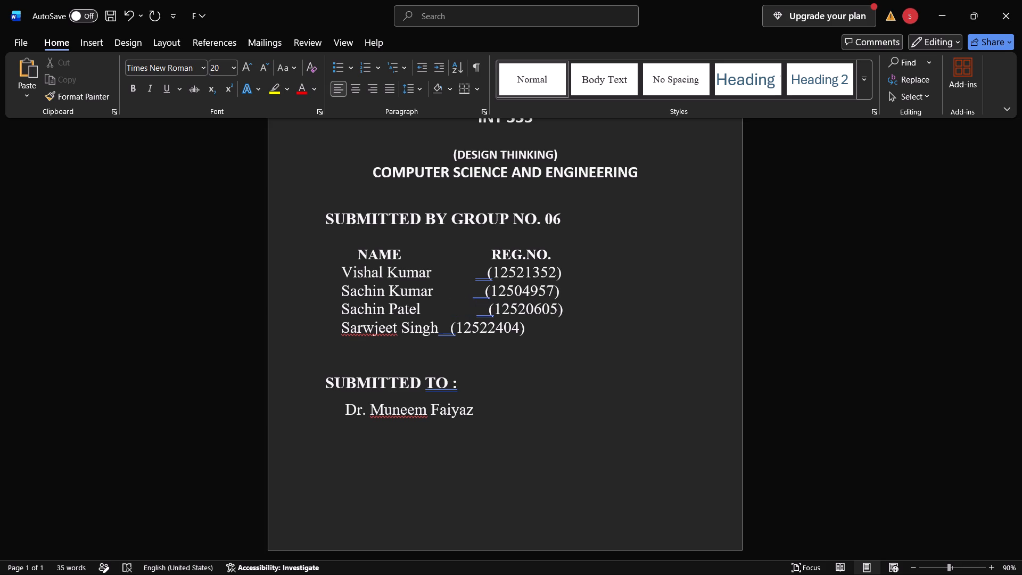
pyautogui.press('BackSpace')
# Insert nine spaces before the fourth member's registration number to line it up with the numbers above.
pyautogui.click(449, 330)
pyautogui.press('space')
pyautogui.press('space')
pyautogui.press('space')
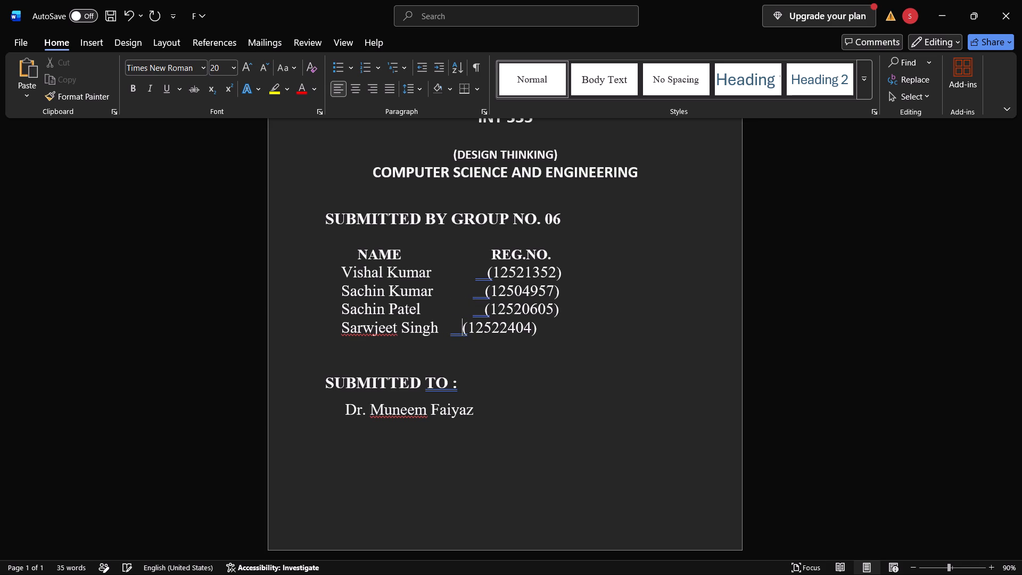
pyautogui.press('space')
pyautogui.press('space')
pyautogui.press('space')
pyautogui.press('space')
pyautogui.press('space')
pyautogui.press('space')
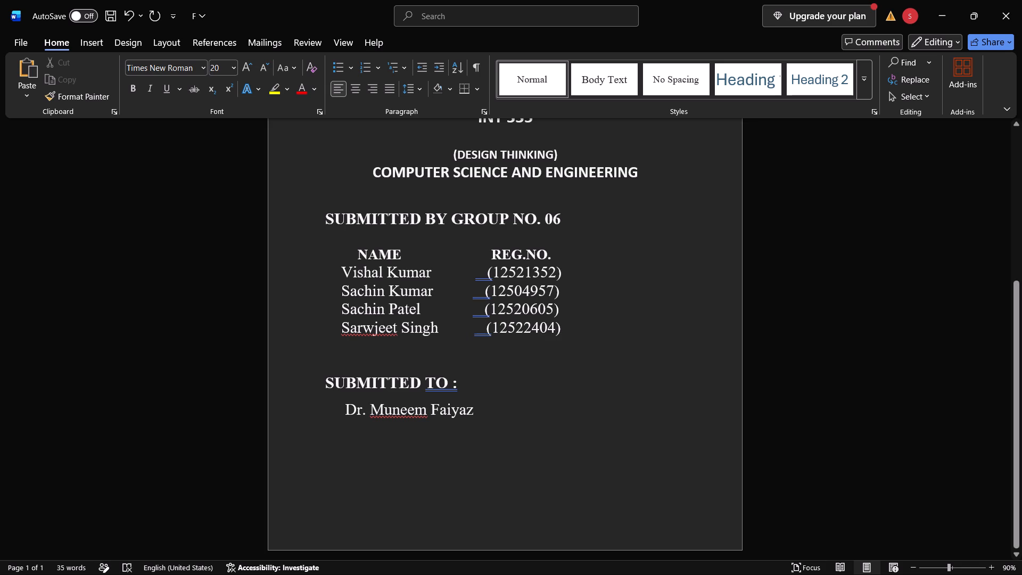
# Place the text cursor directly before the first member's registration number in the REG.NO. column.
pyautogui.click(487, 276)
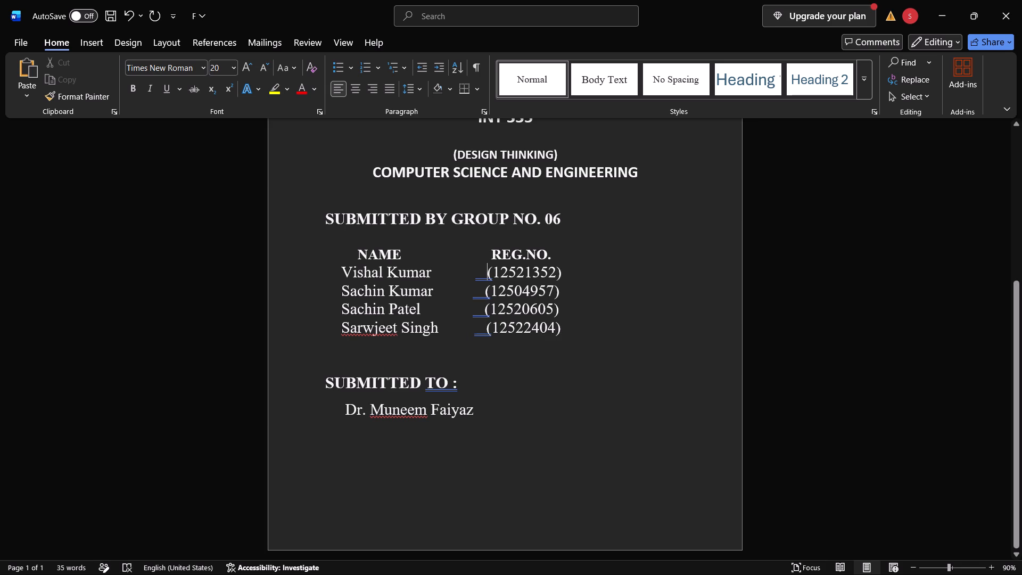
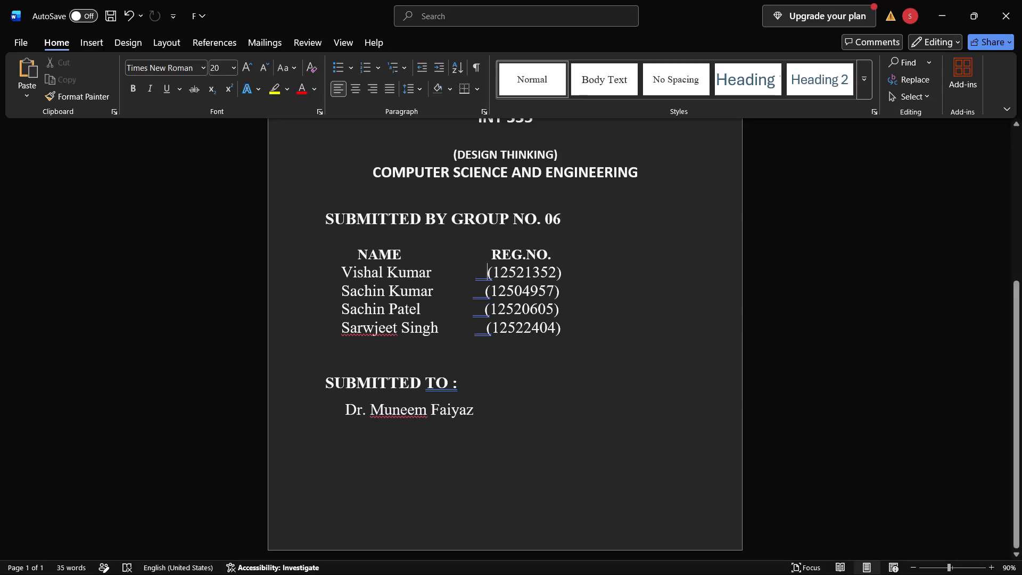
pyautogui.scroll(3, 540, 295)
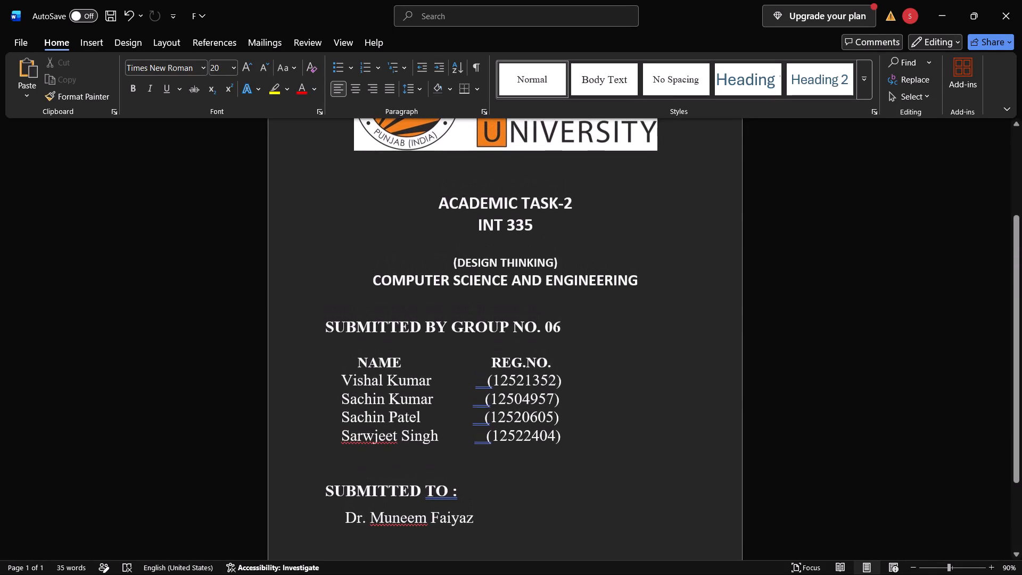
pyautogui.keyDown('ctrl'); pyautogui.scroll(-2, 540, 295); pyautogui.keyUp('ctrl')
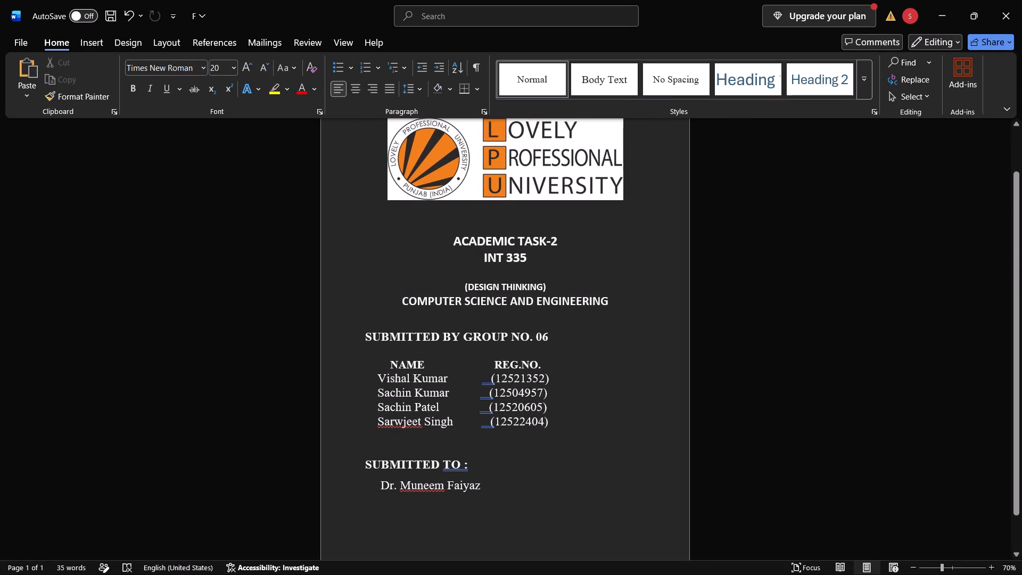
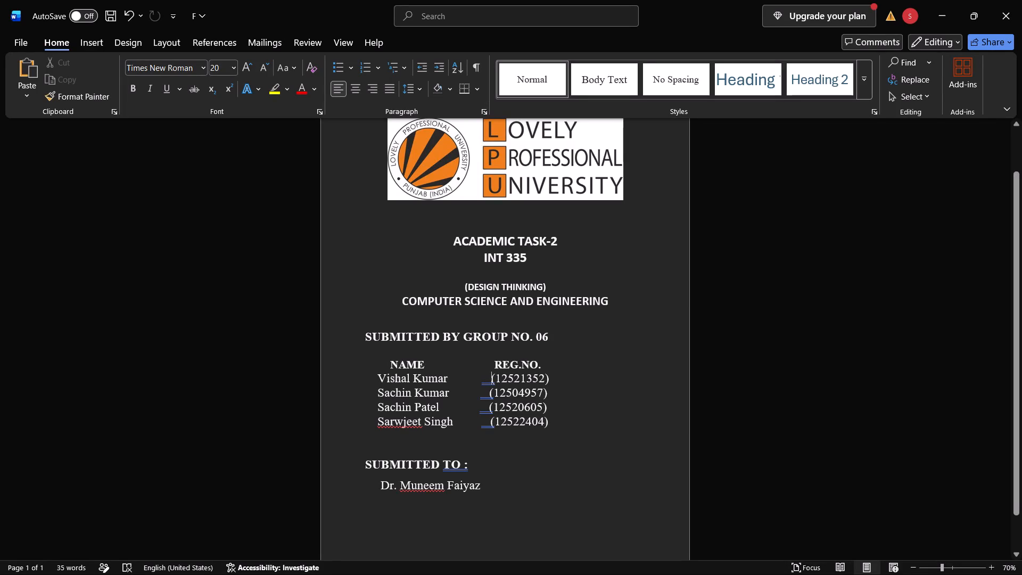
# Set the font size of the (DESIGN THINKING) line to 18.
pyautogui.tripleClick(471, 286)
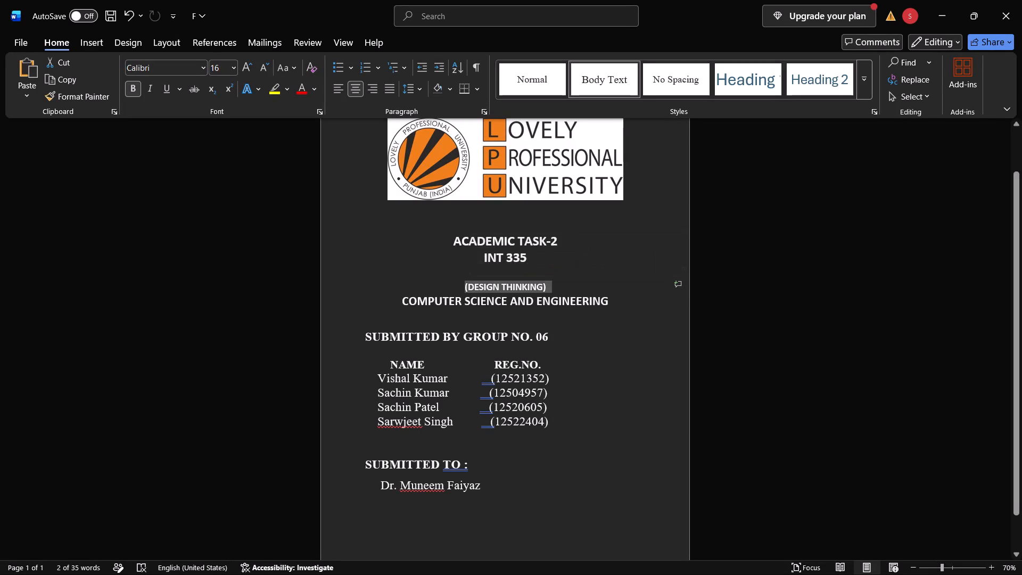
pyautogui.click(235, 72)
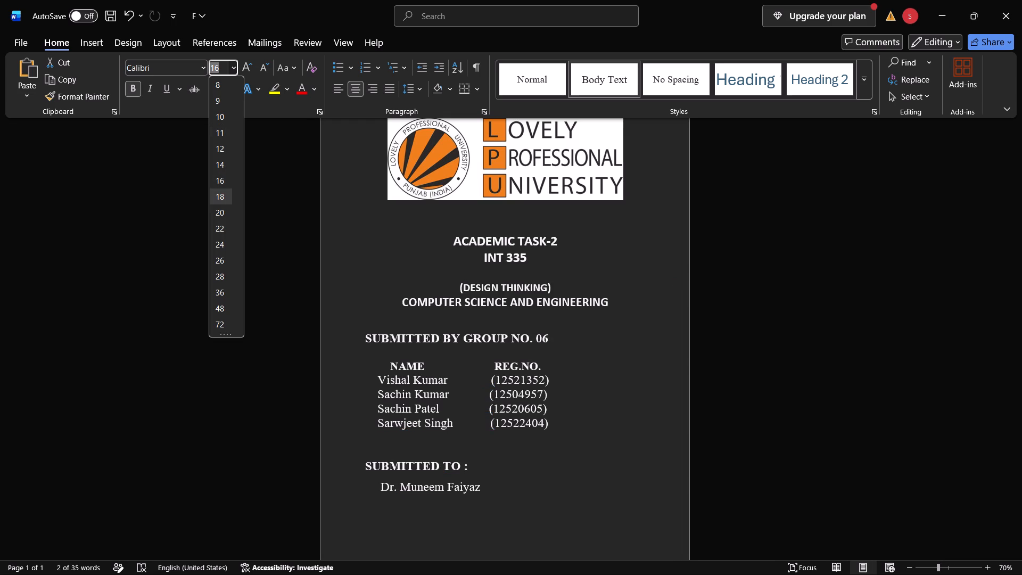
pyautogui.click(224, 198)
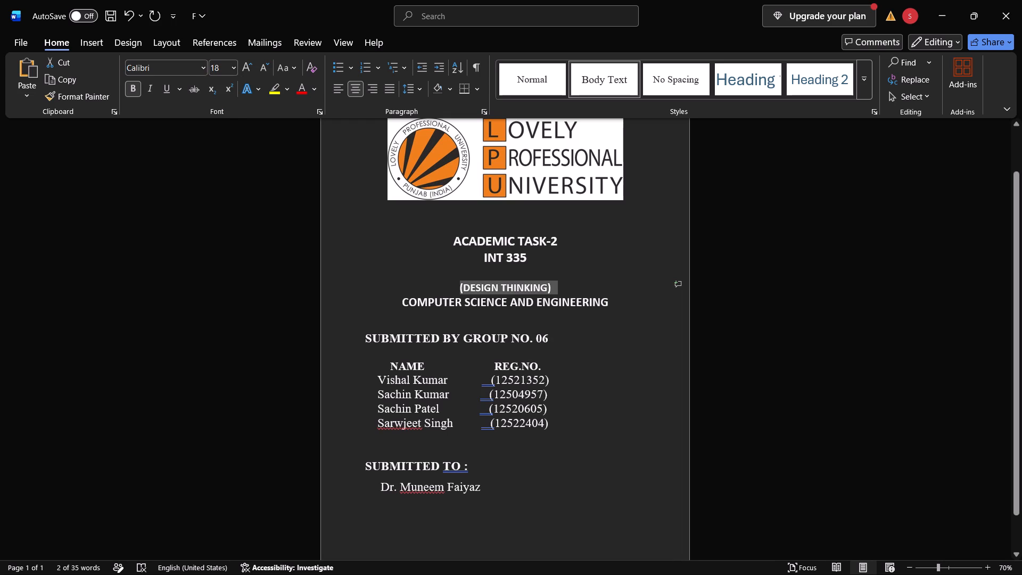
pyautogui.click(750, 412)
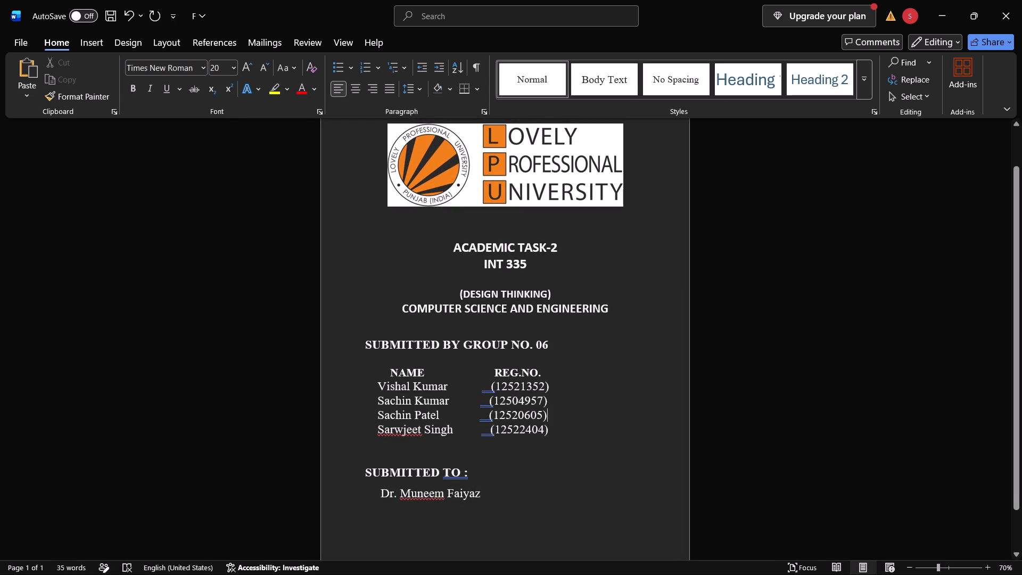
# Add a space and a colon at the end of the SUBMITTED BY GROUP NO. 06 heading.
pyautogui.click(555, 342)
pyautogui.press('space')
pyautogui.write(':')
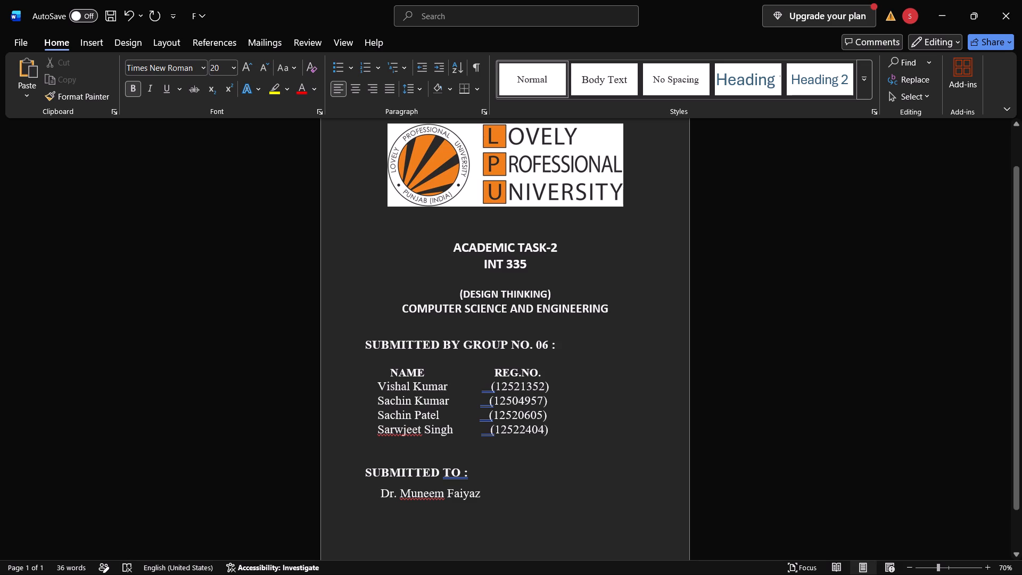
# Save the finished cover page document and close it.
pyautogui.click(561, 488)
pyautogui.hotkey('ctrl', 's')
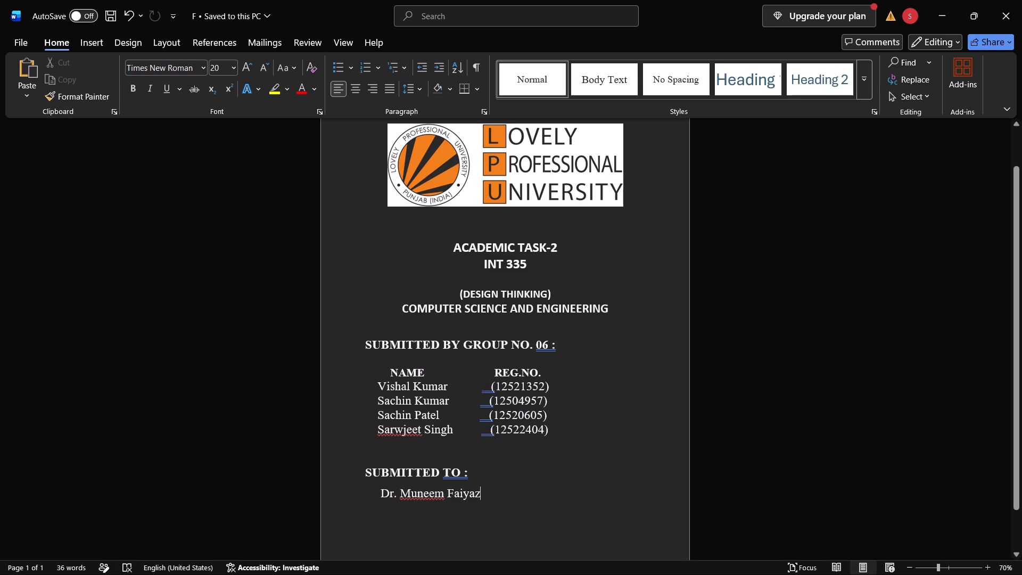
pyautogui.click(1016, 0)
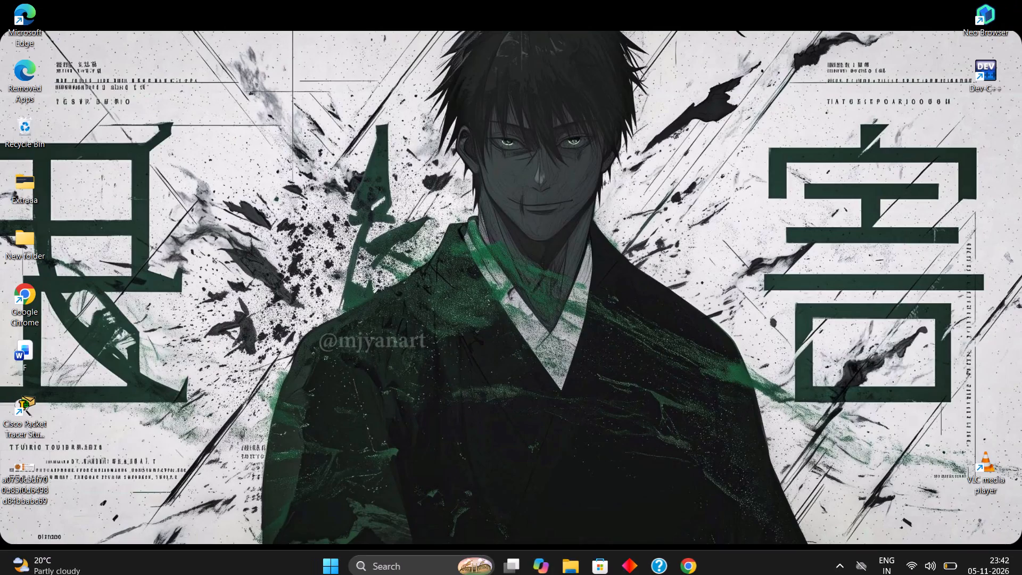
# Switch to the Chrome browser window.
pyautogui.click(689, 574)
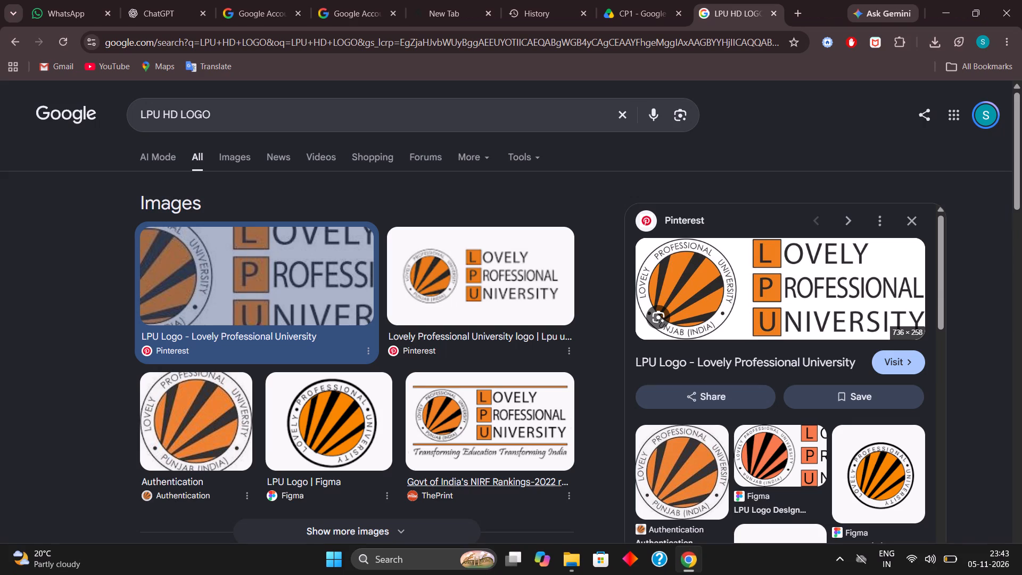